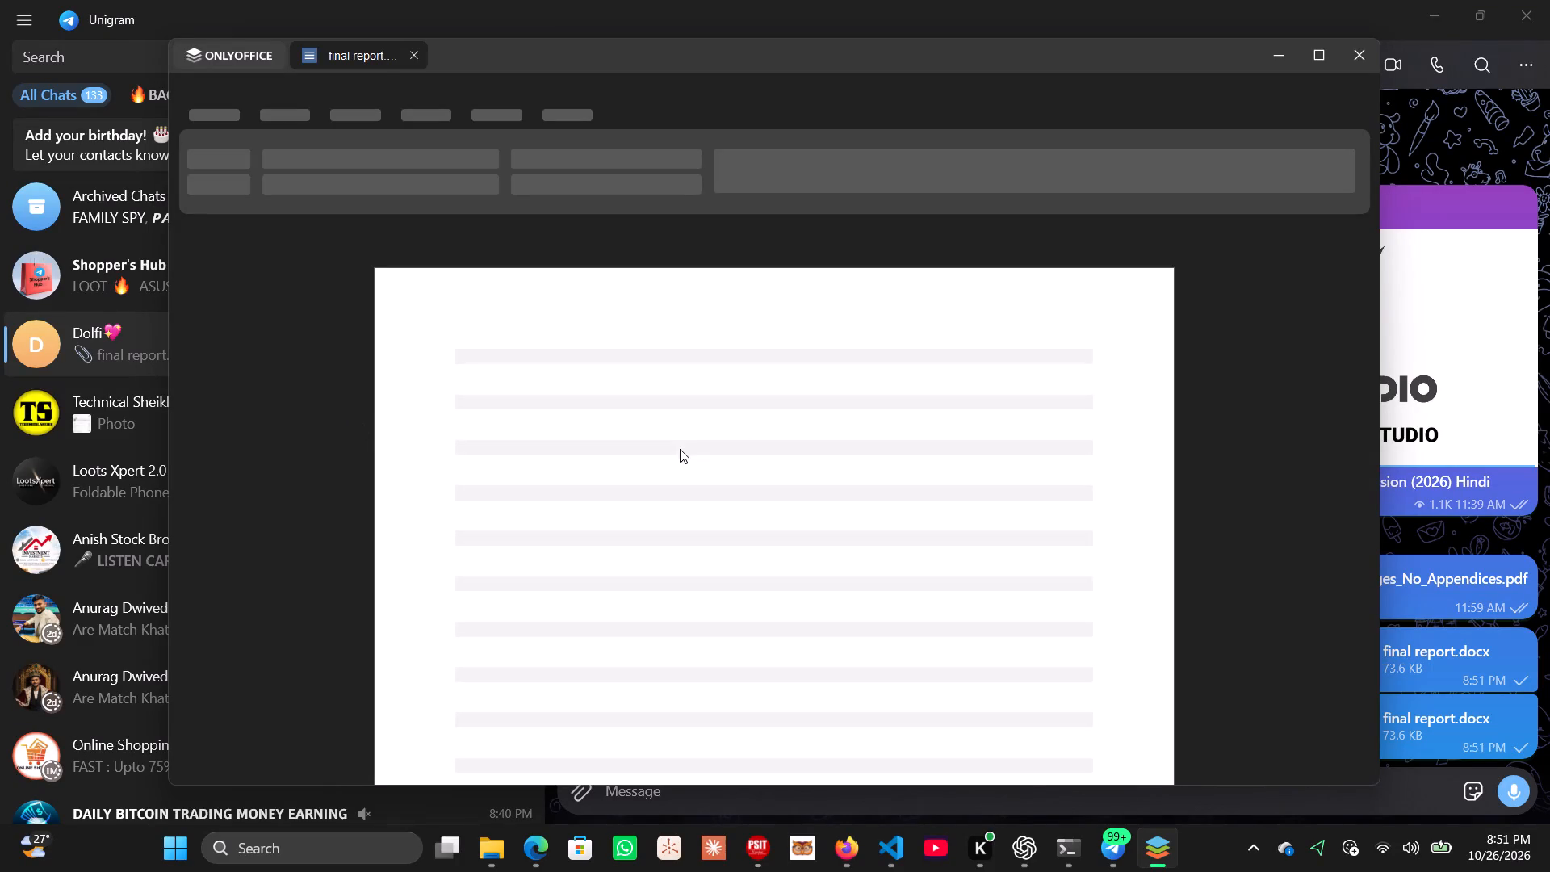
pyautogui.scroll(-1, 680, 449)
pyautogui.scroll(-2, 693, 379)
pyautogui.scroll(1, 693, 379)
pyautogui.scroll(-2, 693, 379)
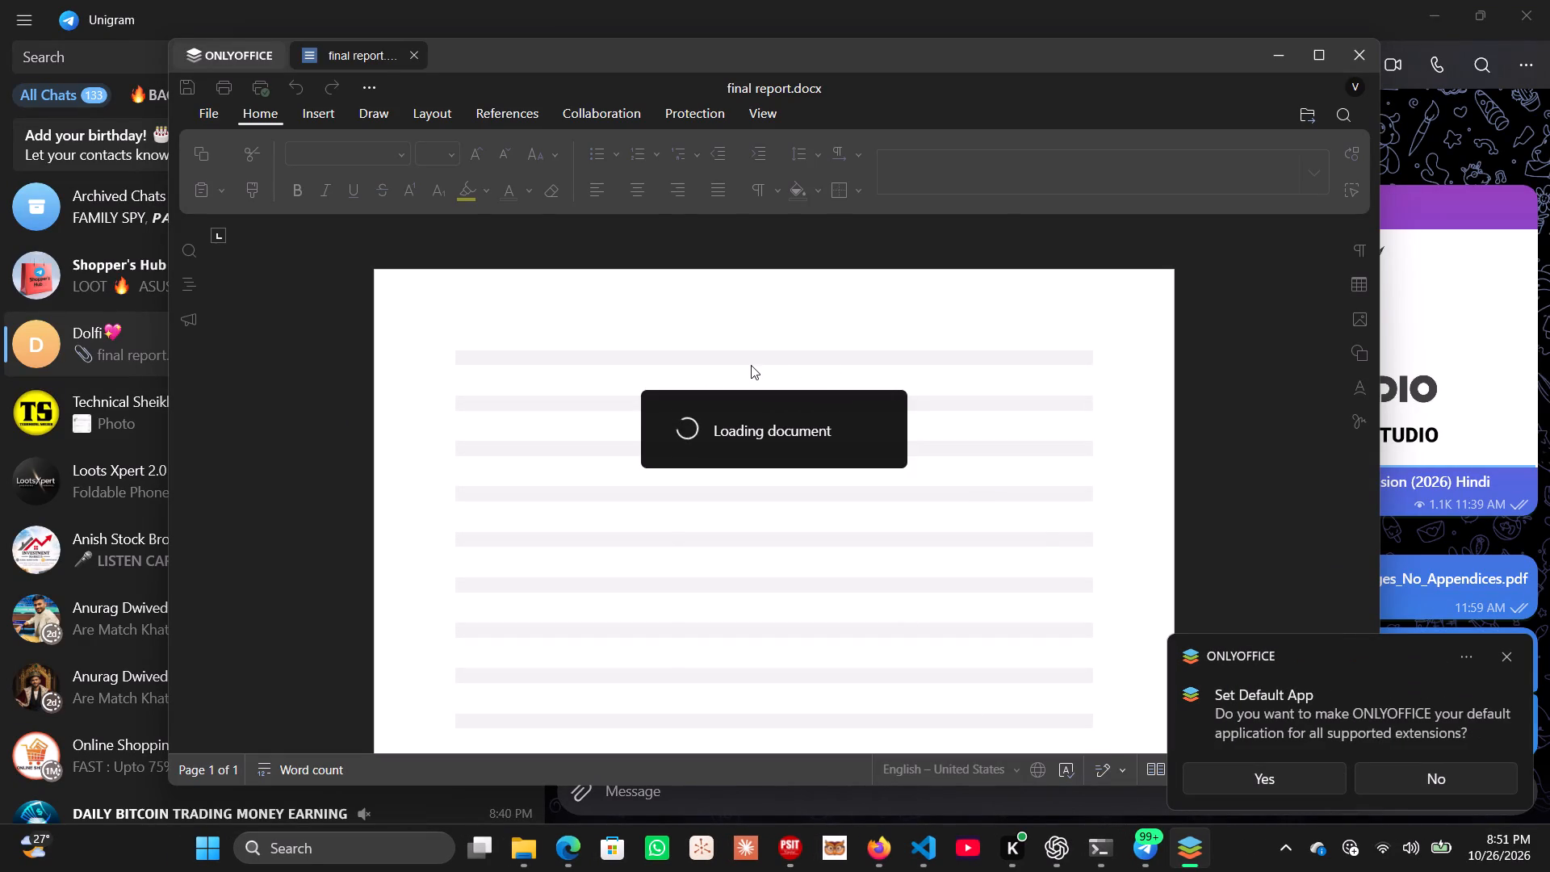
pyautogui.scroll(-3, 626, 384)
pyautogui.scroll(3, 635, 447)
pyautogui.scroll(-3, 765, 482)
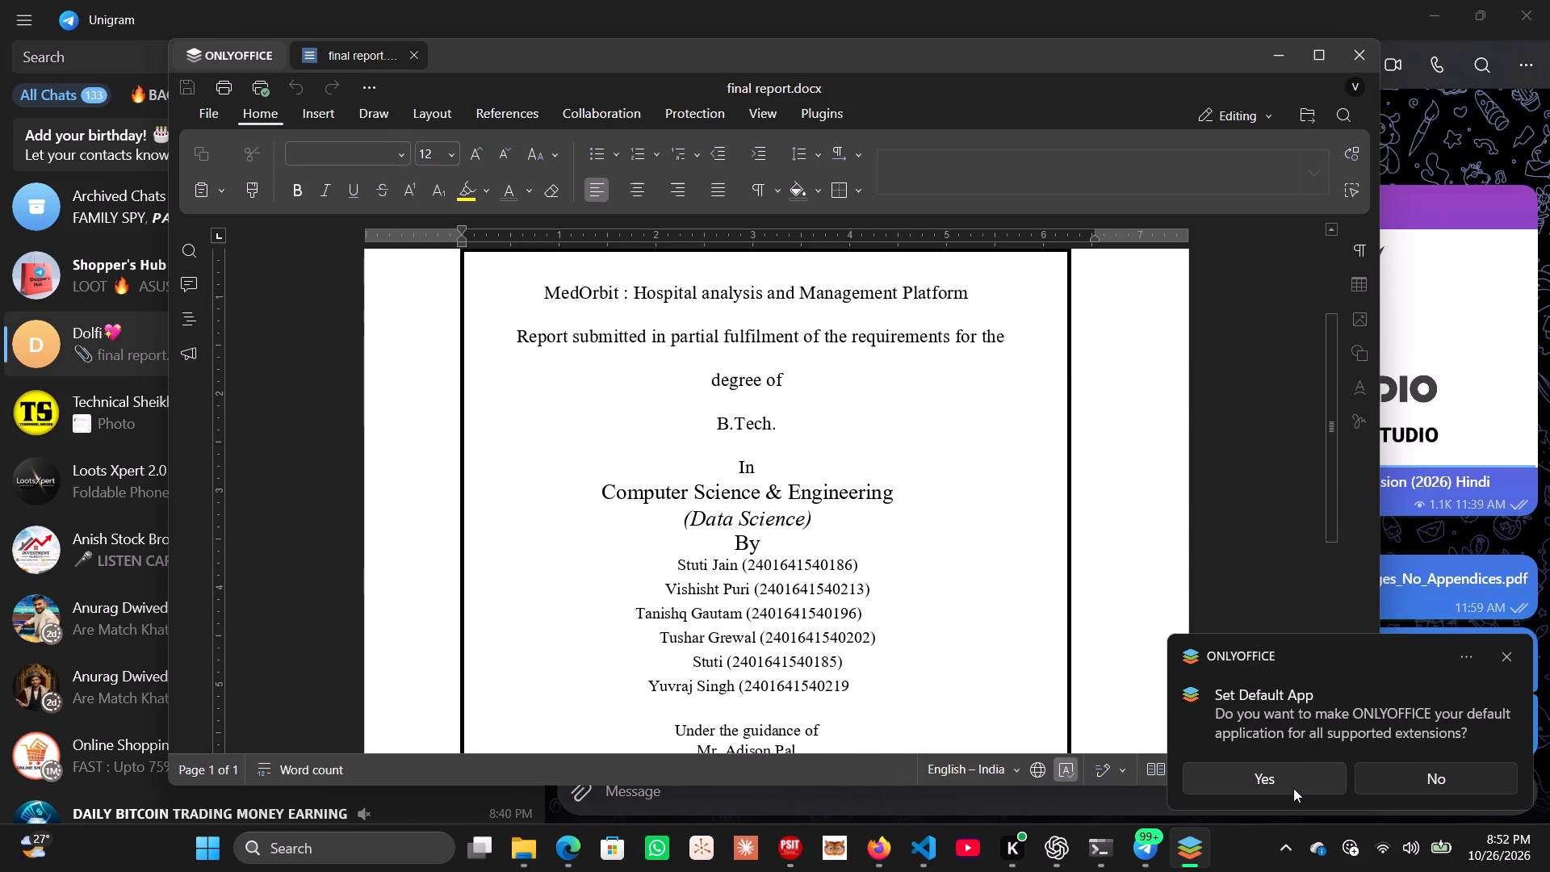
# Maximize the window showing final report.docx.
pyautogui.click(1314, 52)
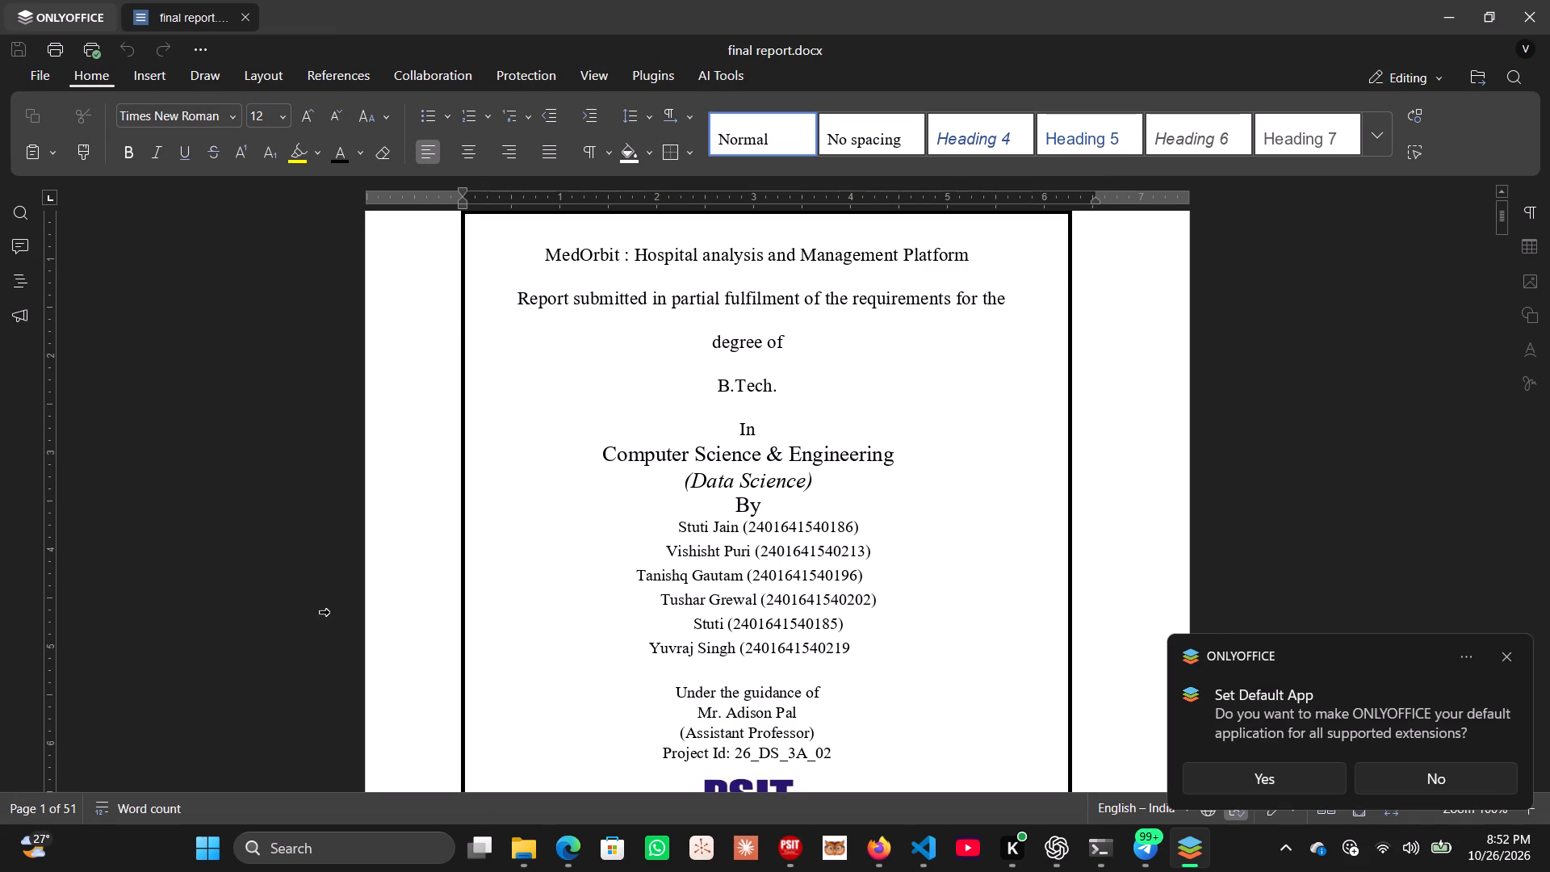
# Review the cover, declaration and certificate pages, checking headings, names and where the page breaks fall.
pyautogui.scroll(2, 329, 613)
pyautogui.scroll(-6, 318, 568)
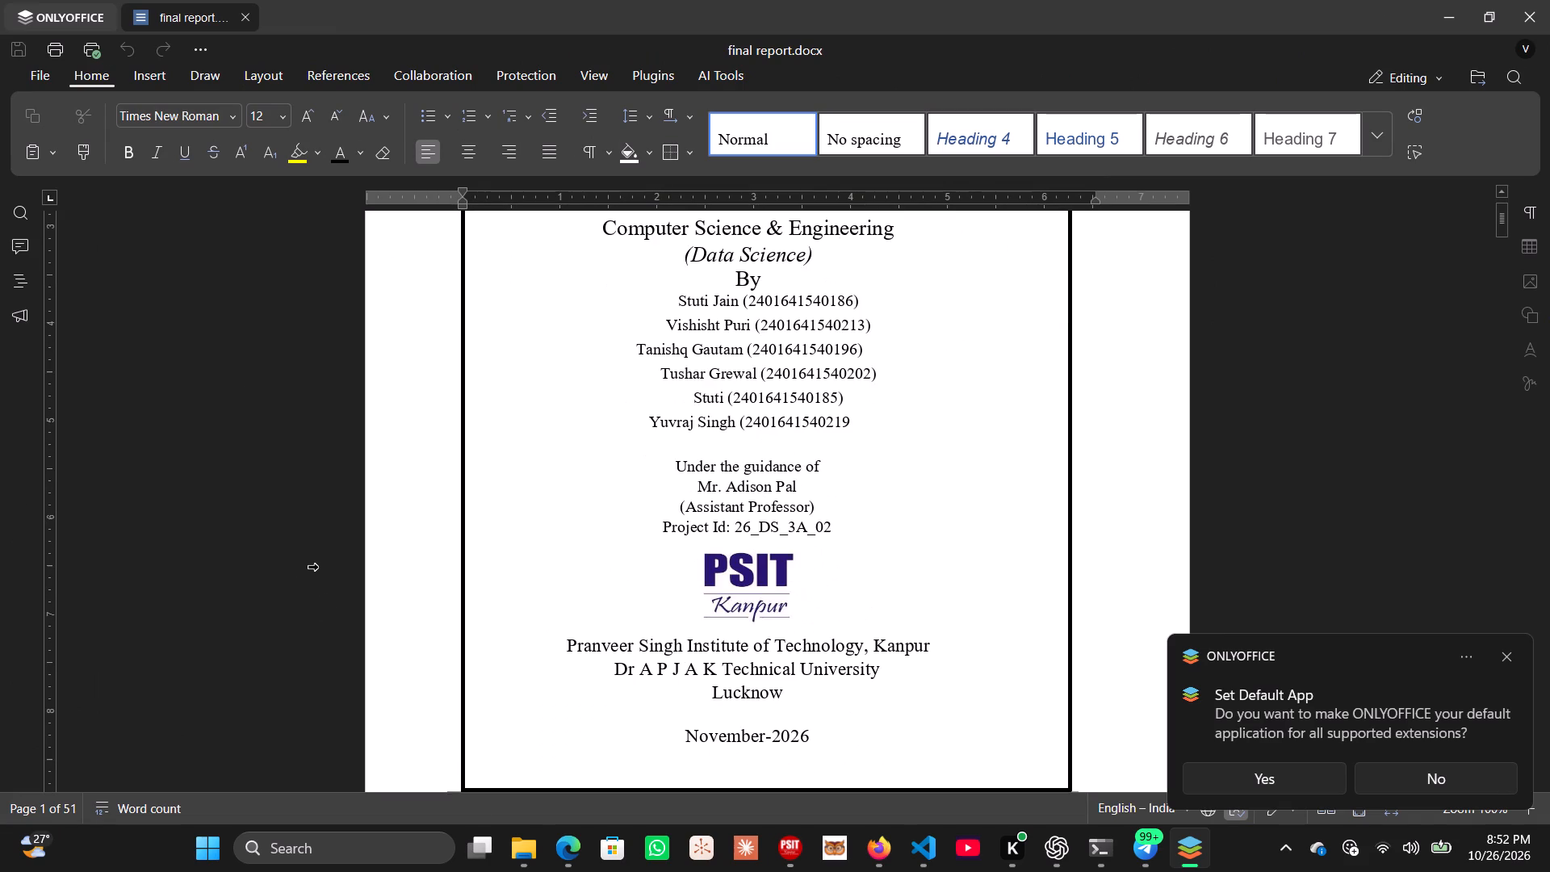
pyautogui.scroll(1, 318, 568)
pyautogui.scroll(-8, 318, 568)
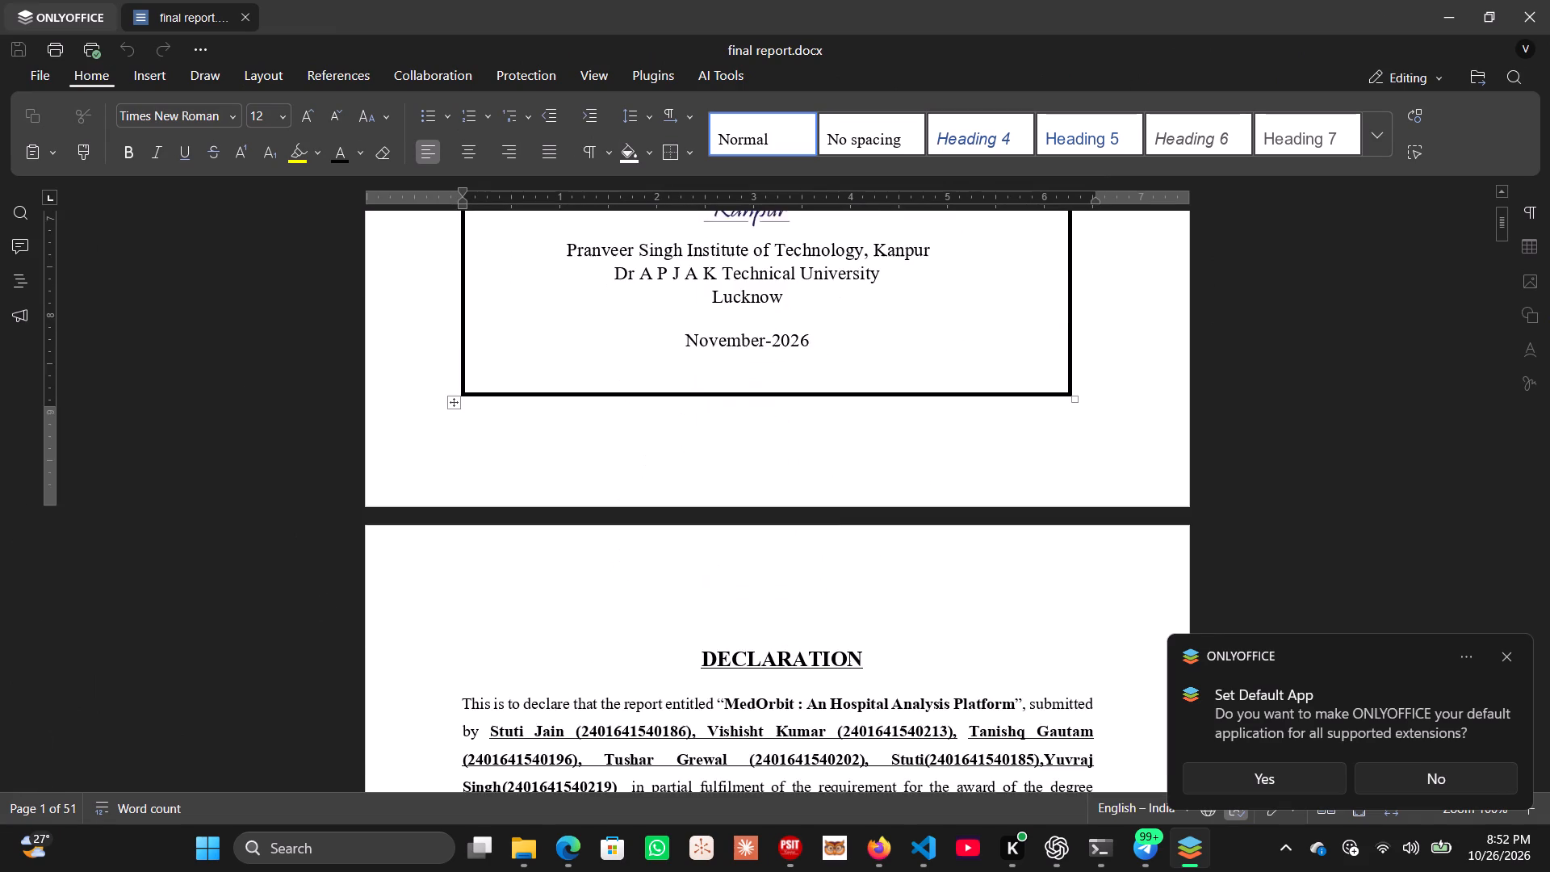
pyautogui.scroll(-12, 304, 539)
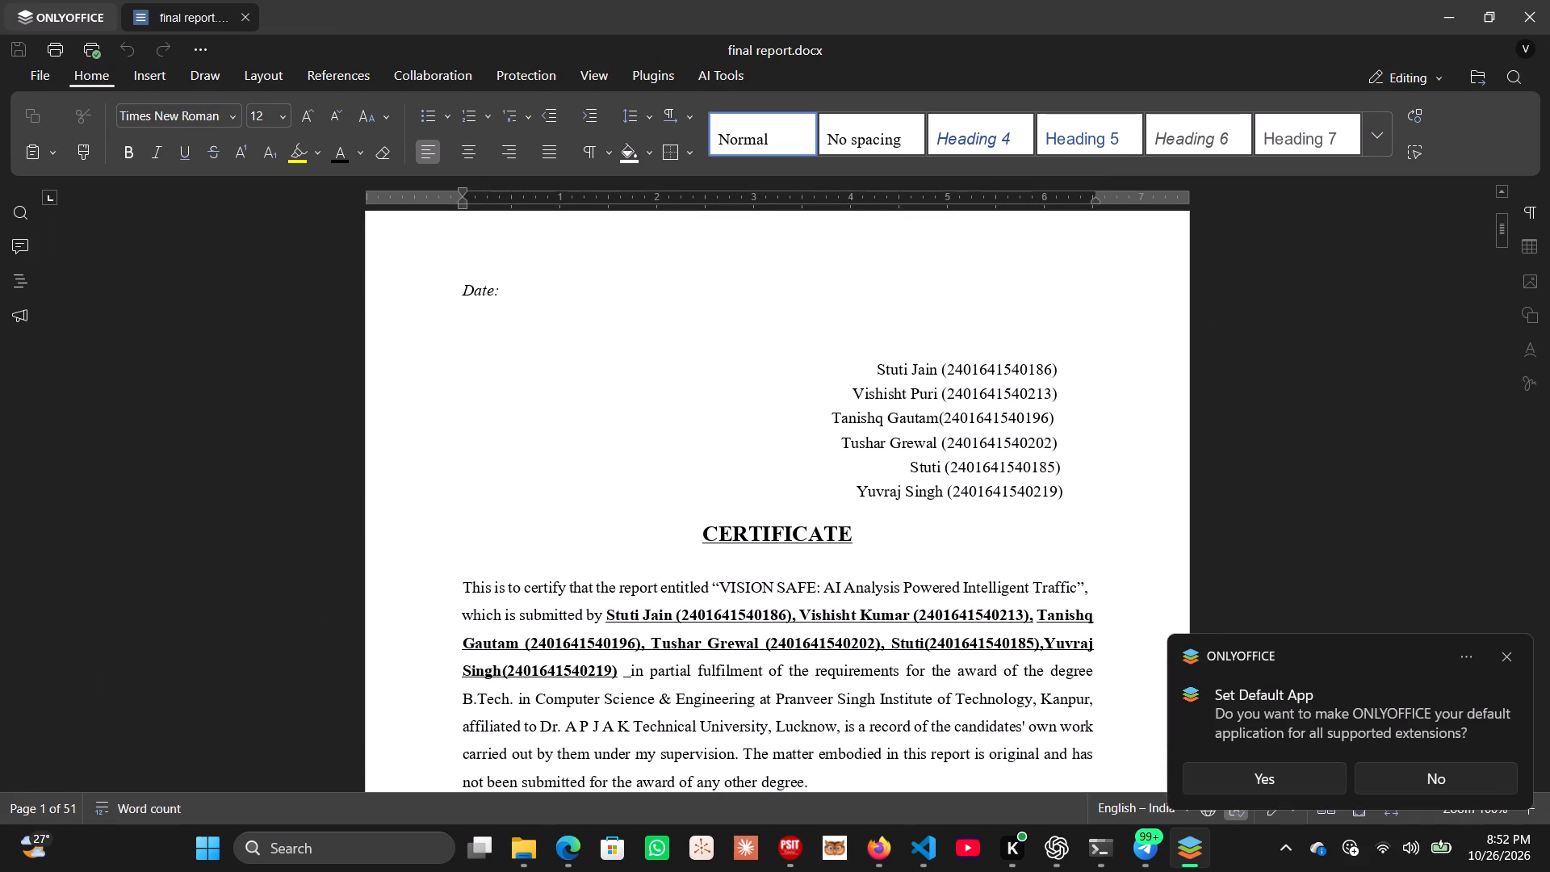
pyautogui.scroll(4, 326, 496)
pyautogui.scroll(3, 429, 481)
pyautogui.scroll(-19, 434, 479)
pyautogui.scroll(6, 436, 480)
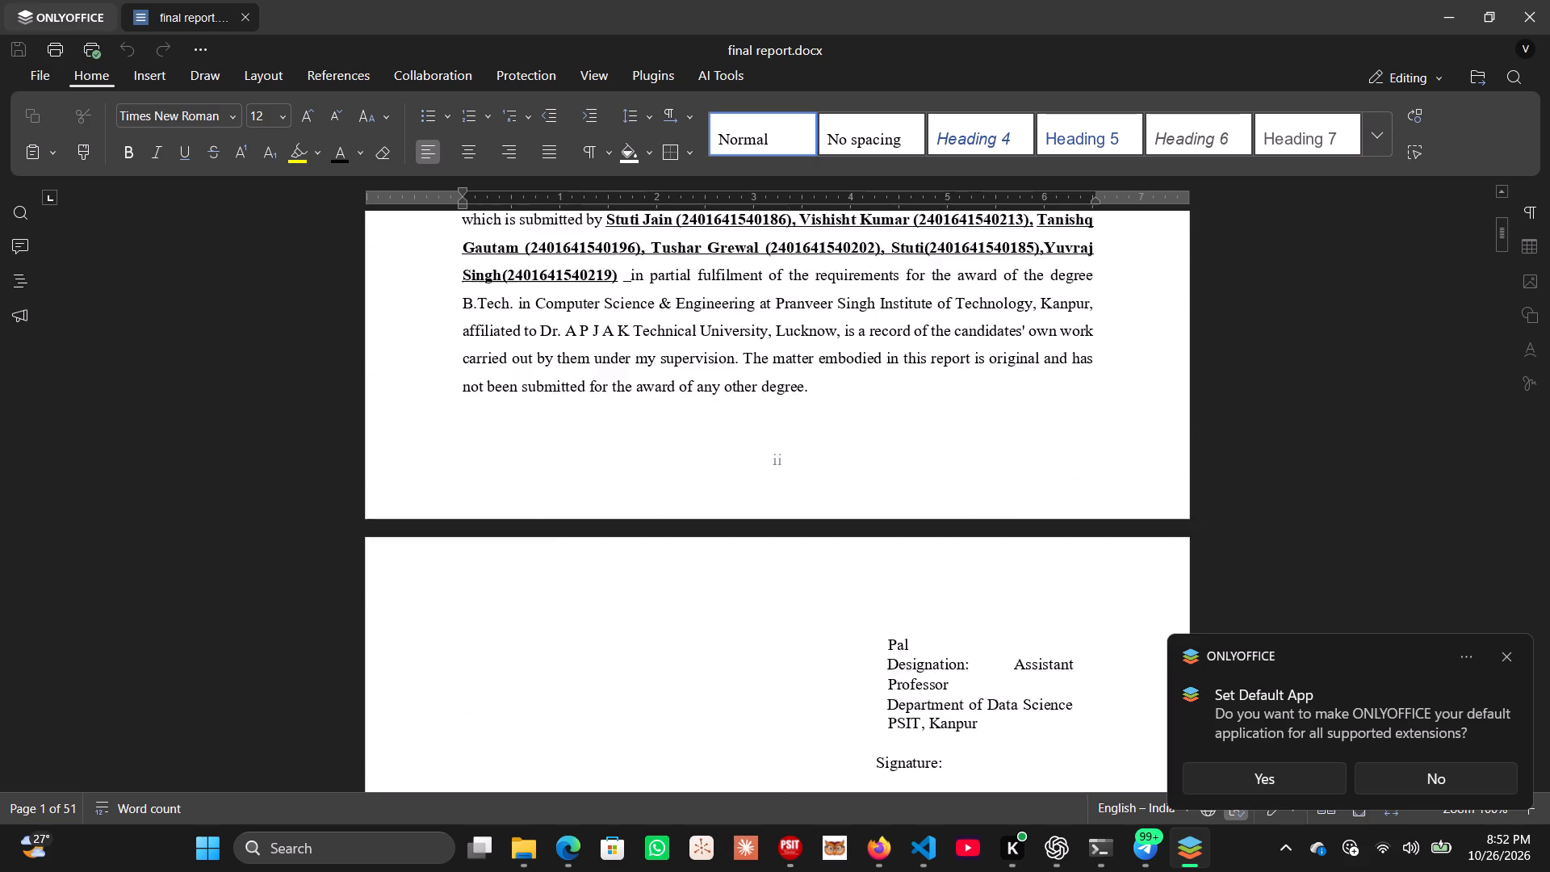
pyautogui.scroll(6, 442, 476)
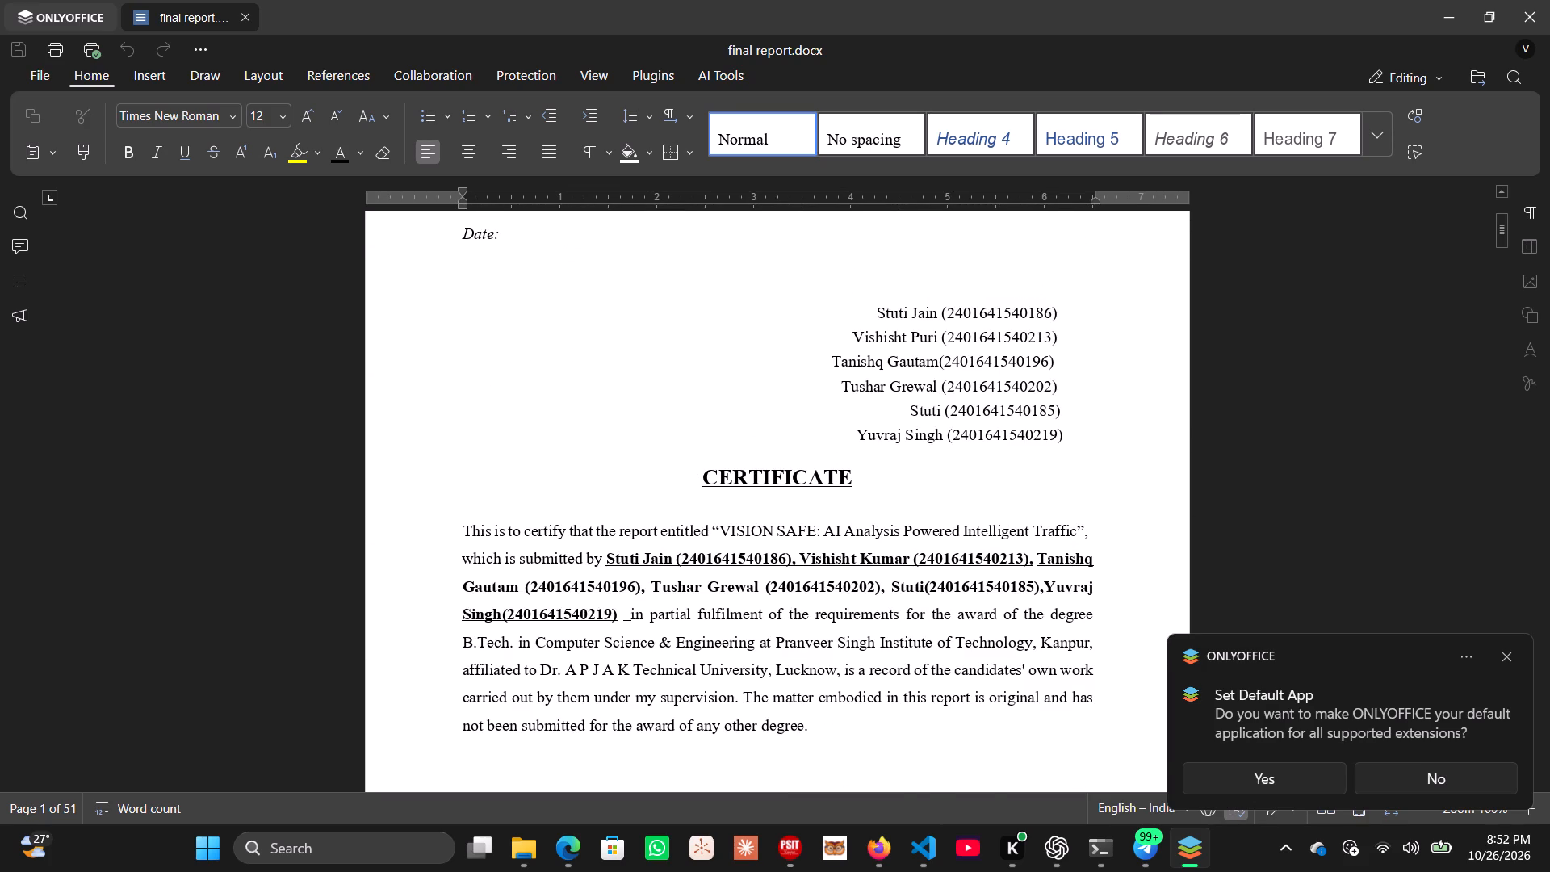
pyautogui.scroll(7, 570, 443)
pyautogui.scroll(-9, 577, 455)
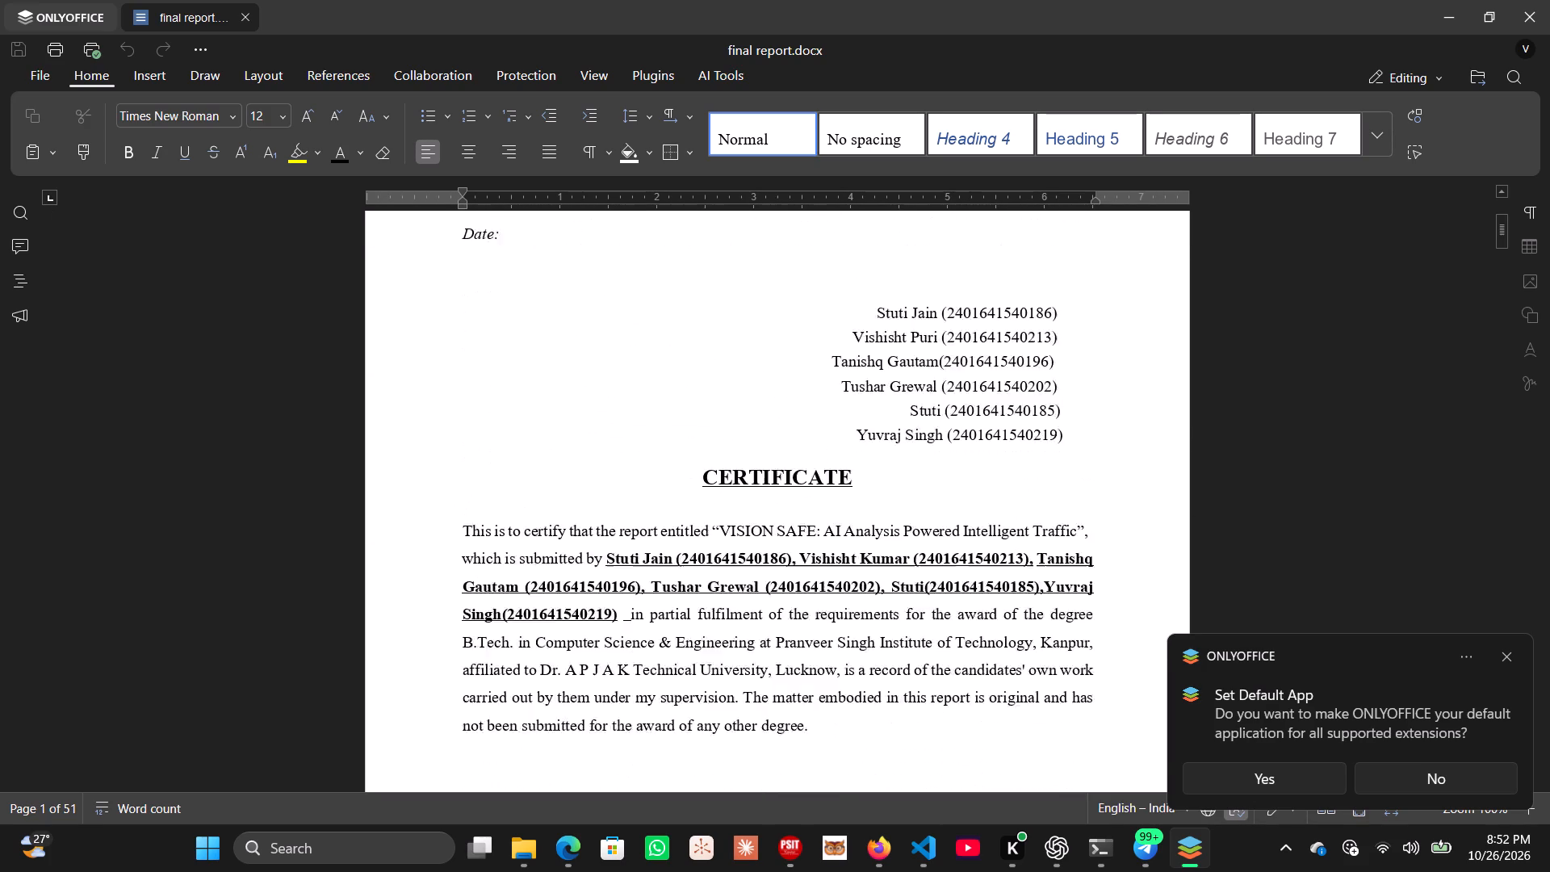
pyautogui.scroll(-2, 585, 472)
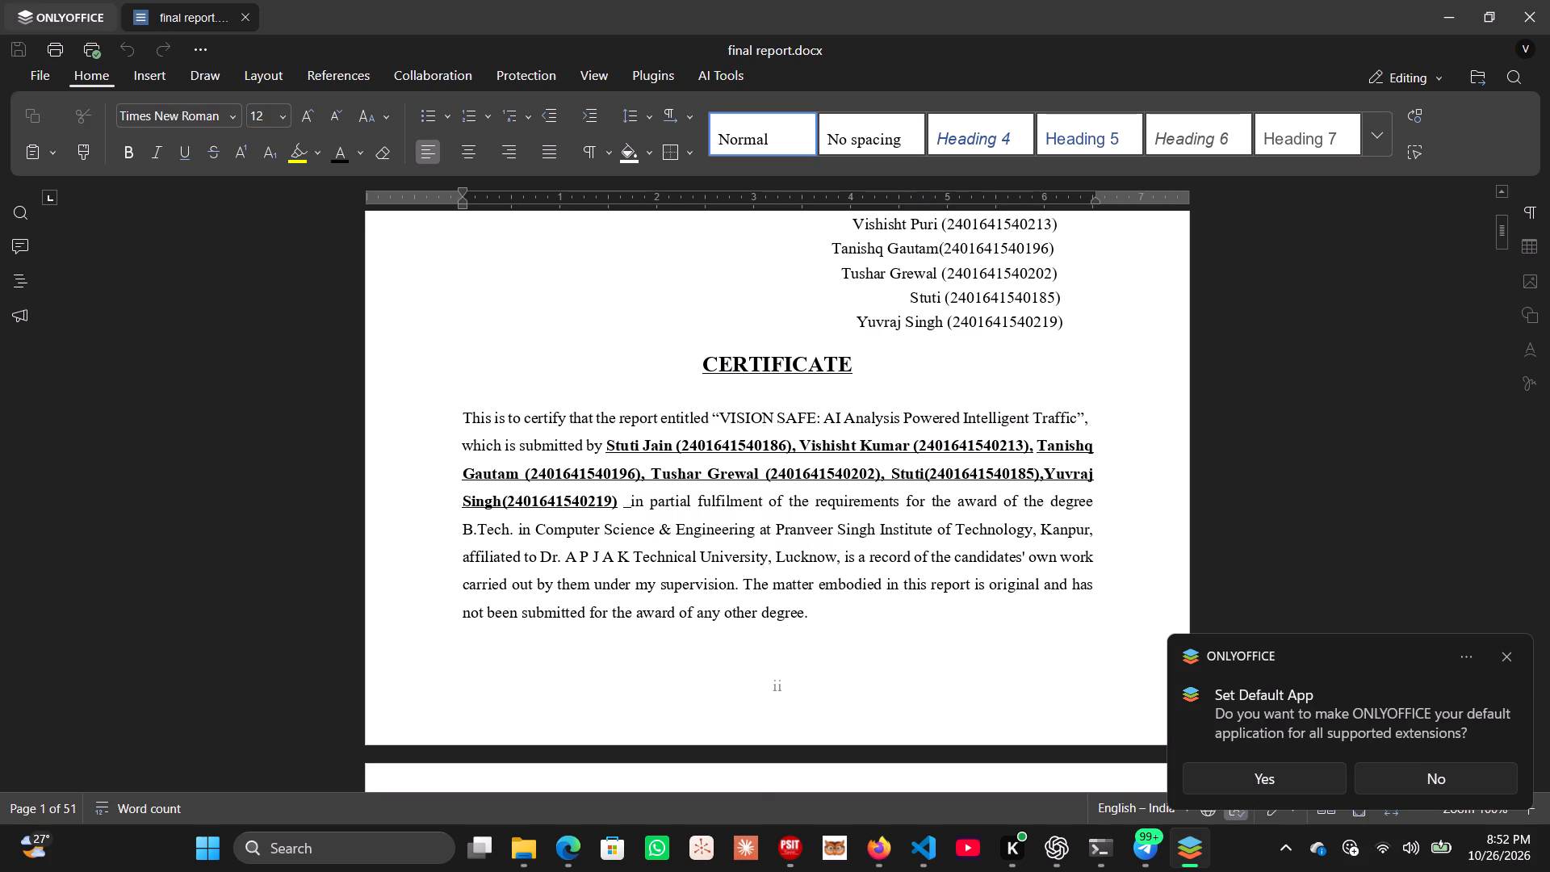
# Insert blank lines between the list of student names and the CERTIFICATE heading to push the heading onto the next page.
pyautogui.click(893, 284)
pyautogui.press('Return')
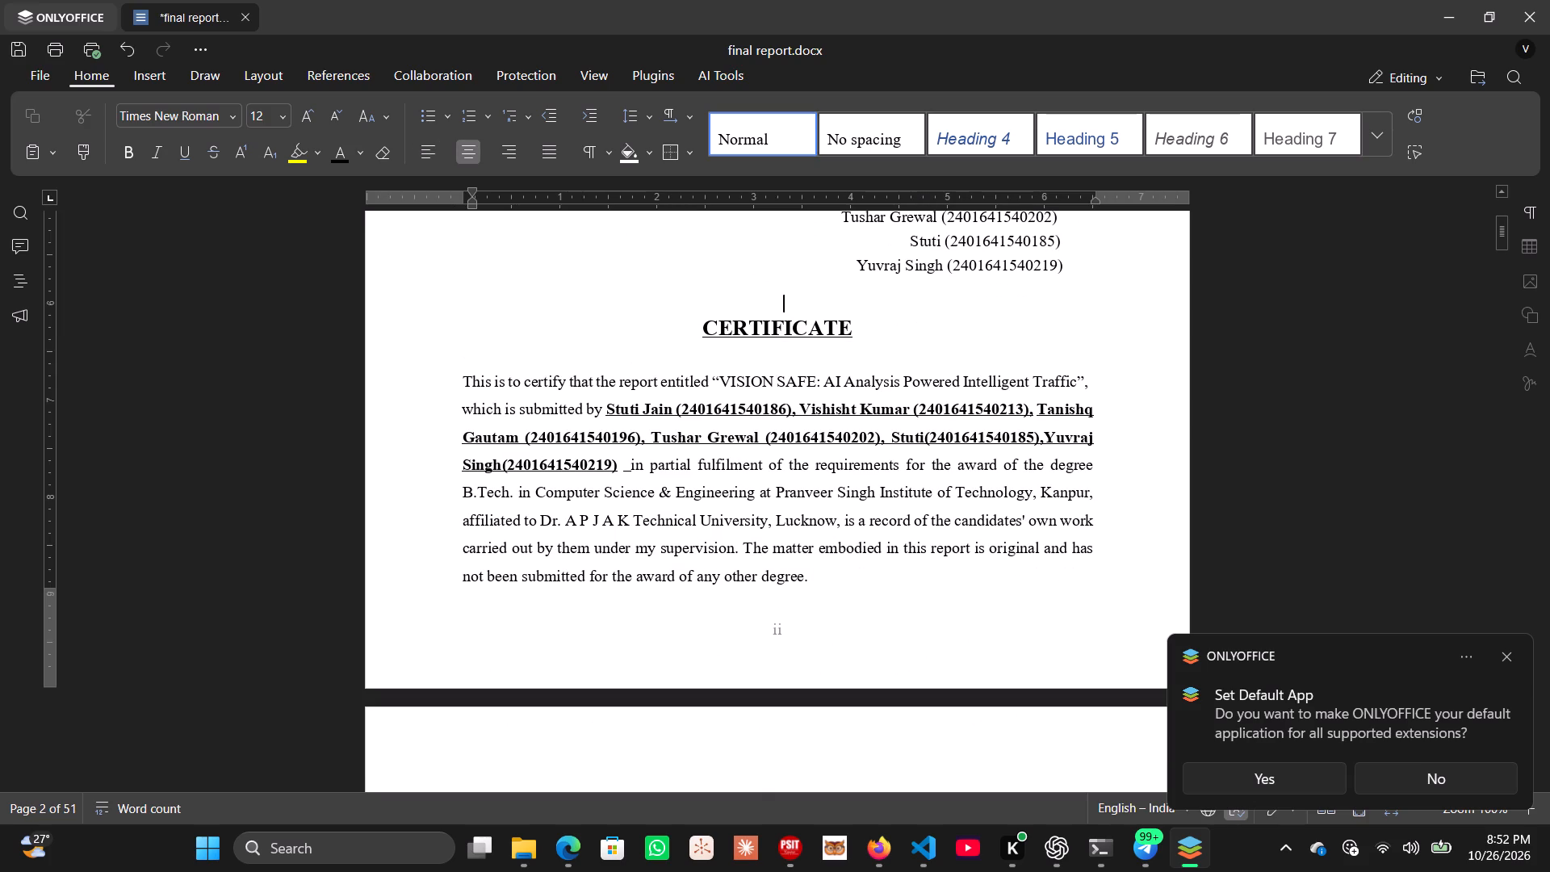
pyautogui.press('Return')
pyautogui.press('Return')
pyautogui.press('Return')
pyautogui.press('Return')
pyautogui.press('Return')
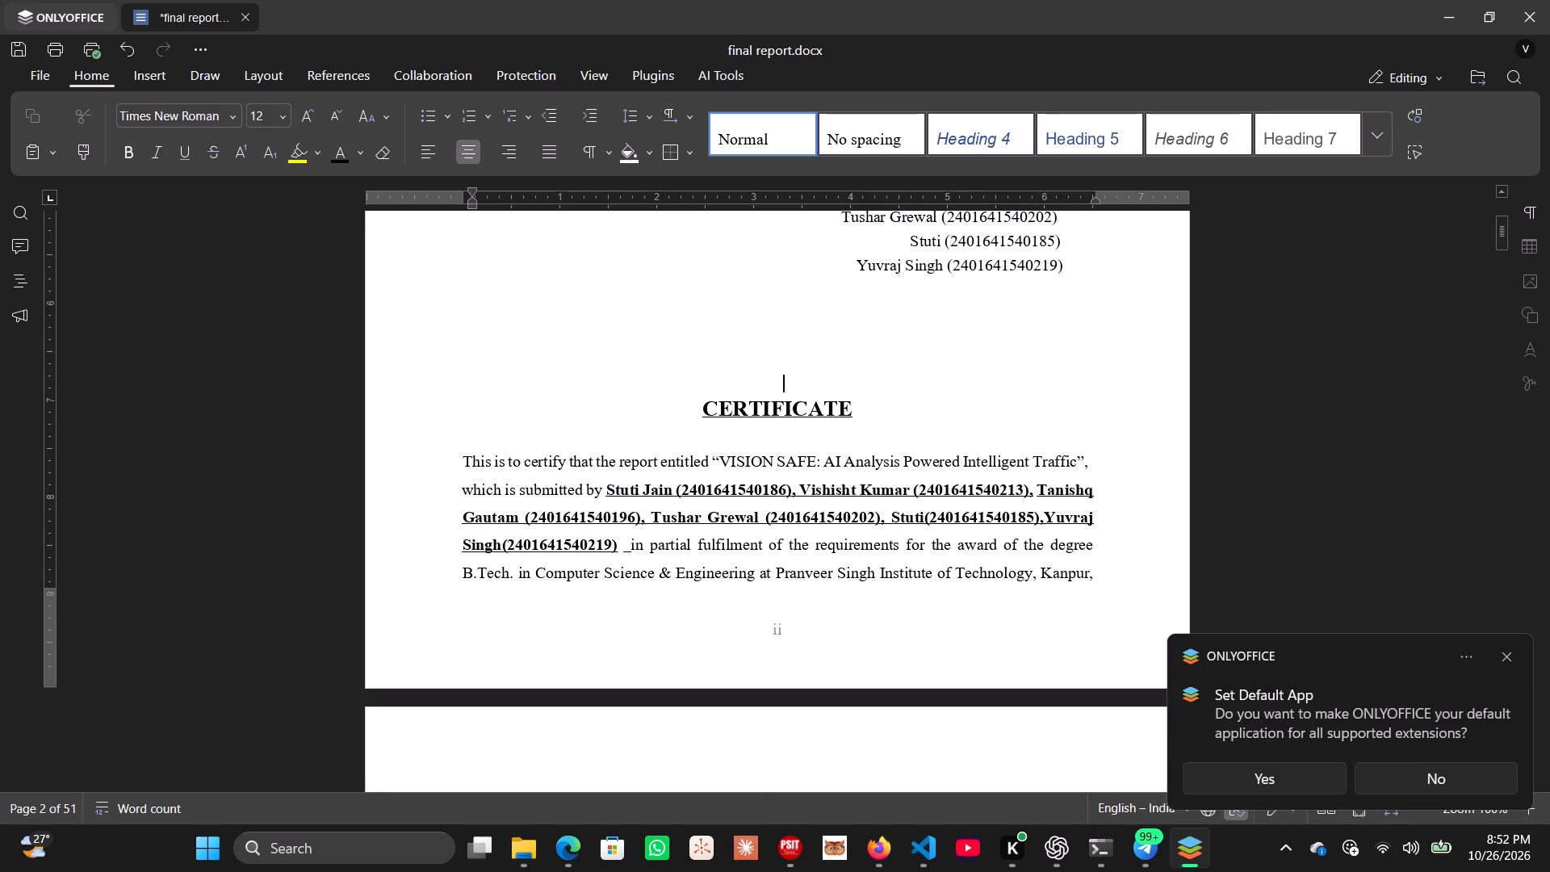
pyautogui.press('Return')
pyautogui.press('Return')
pyautogui.press('Return')
pyautogui.press('Return')
pyautogui.press('Return')
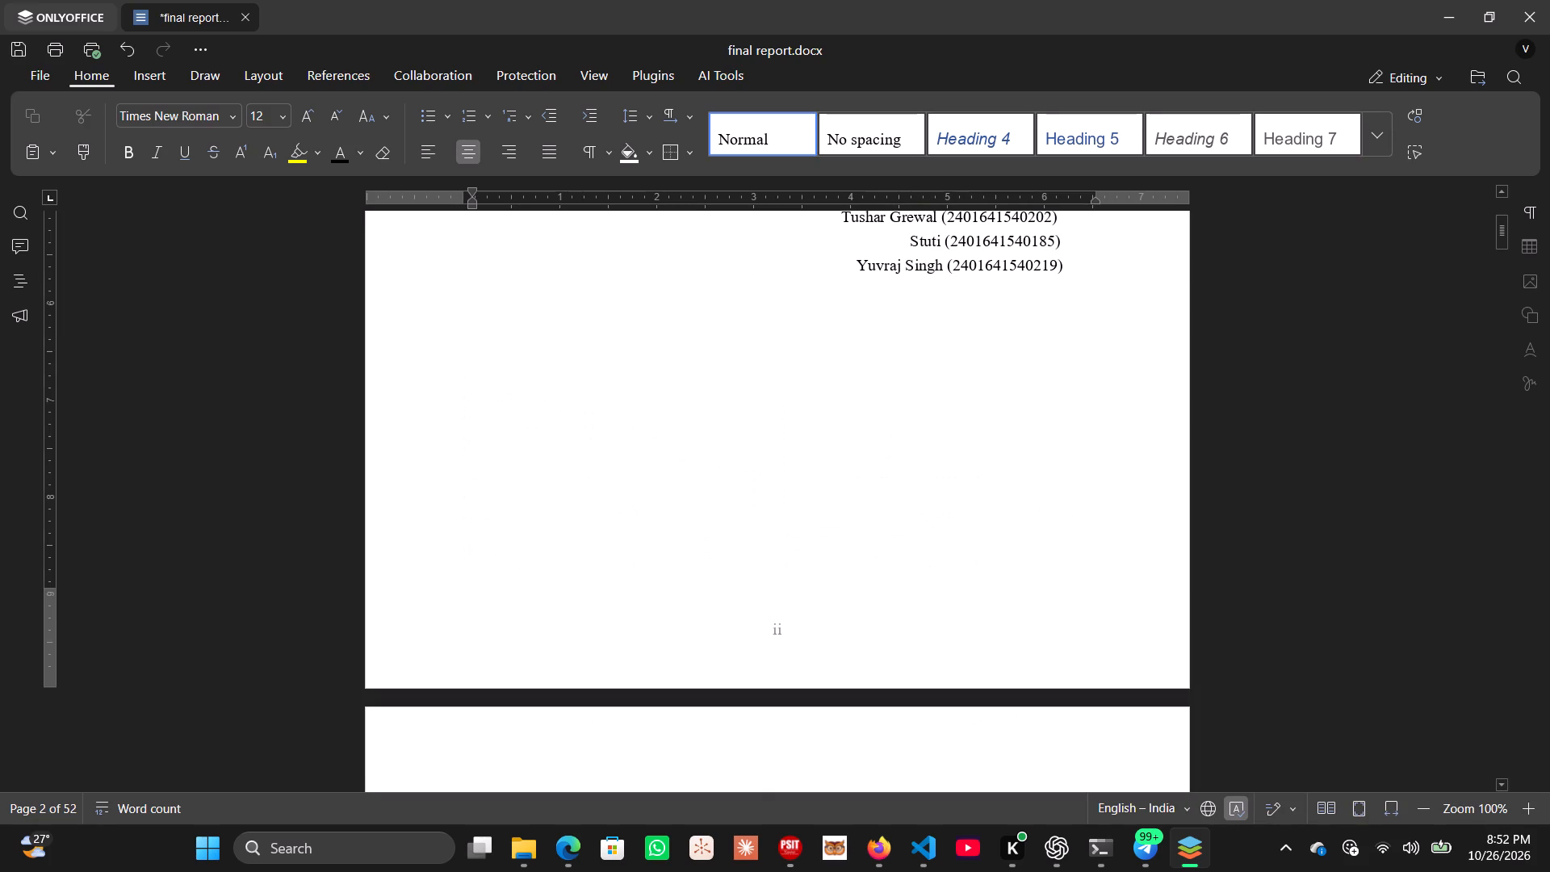
# Insert blank lines between the certificate's signature block and the ACKNOWLEDGEMENT heading to move the heading down.
pyautogui.scroll(-4, 960, 484)
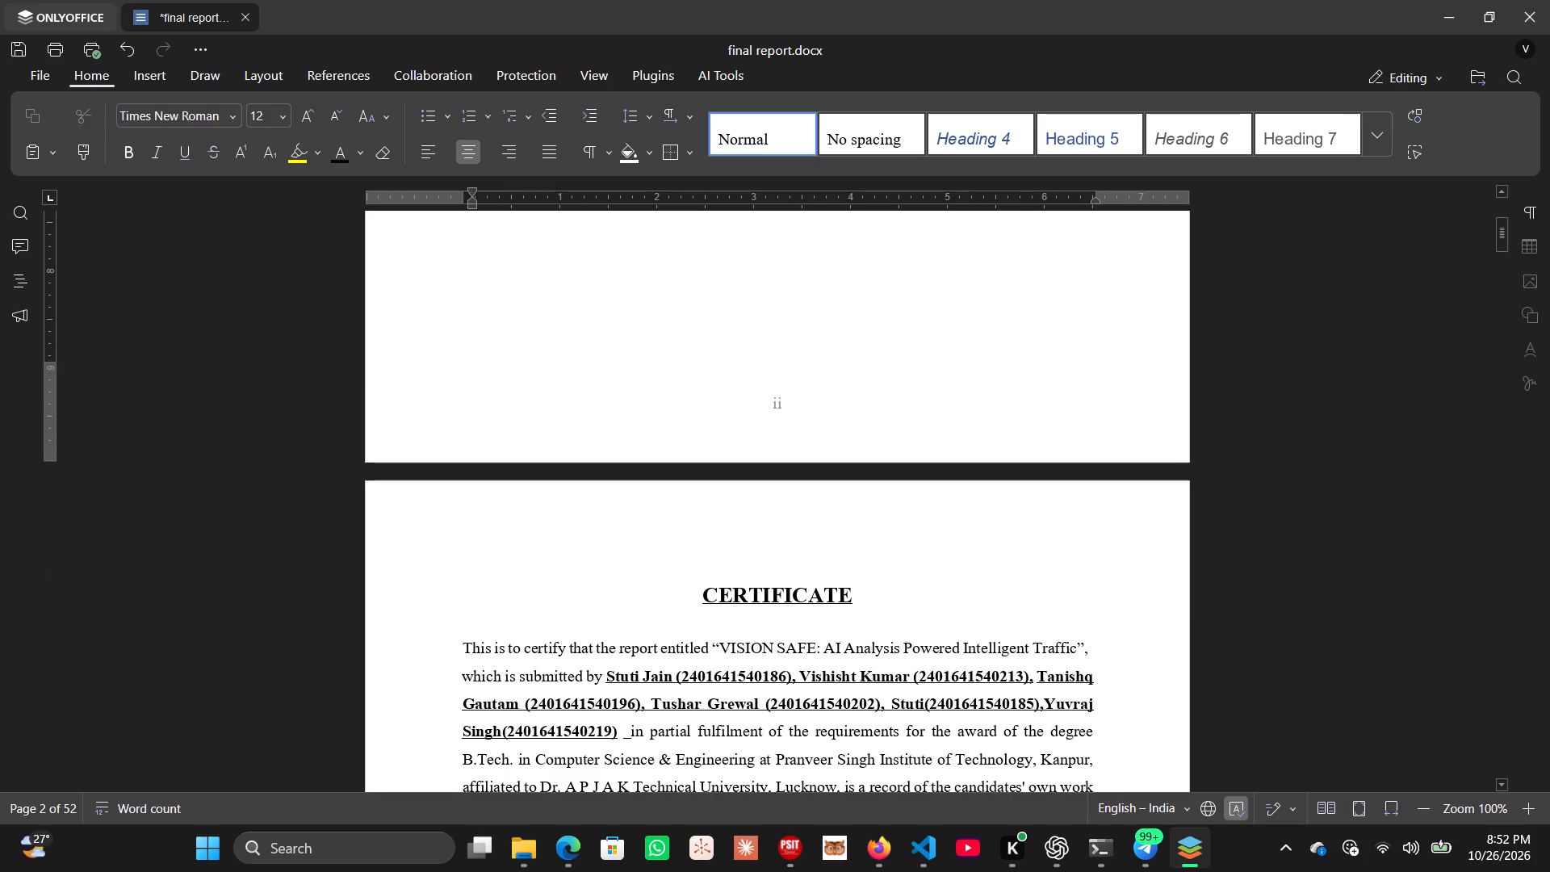
pyautogui.scroll(-2, 850, 517)
pyautogui.scroll(1, 839, 526)
pyautogui.scroll(-8, 815, 544)
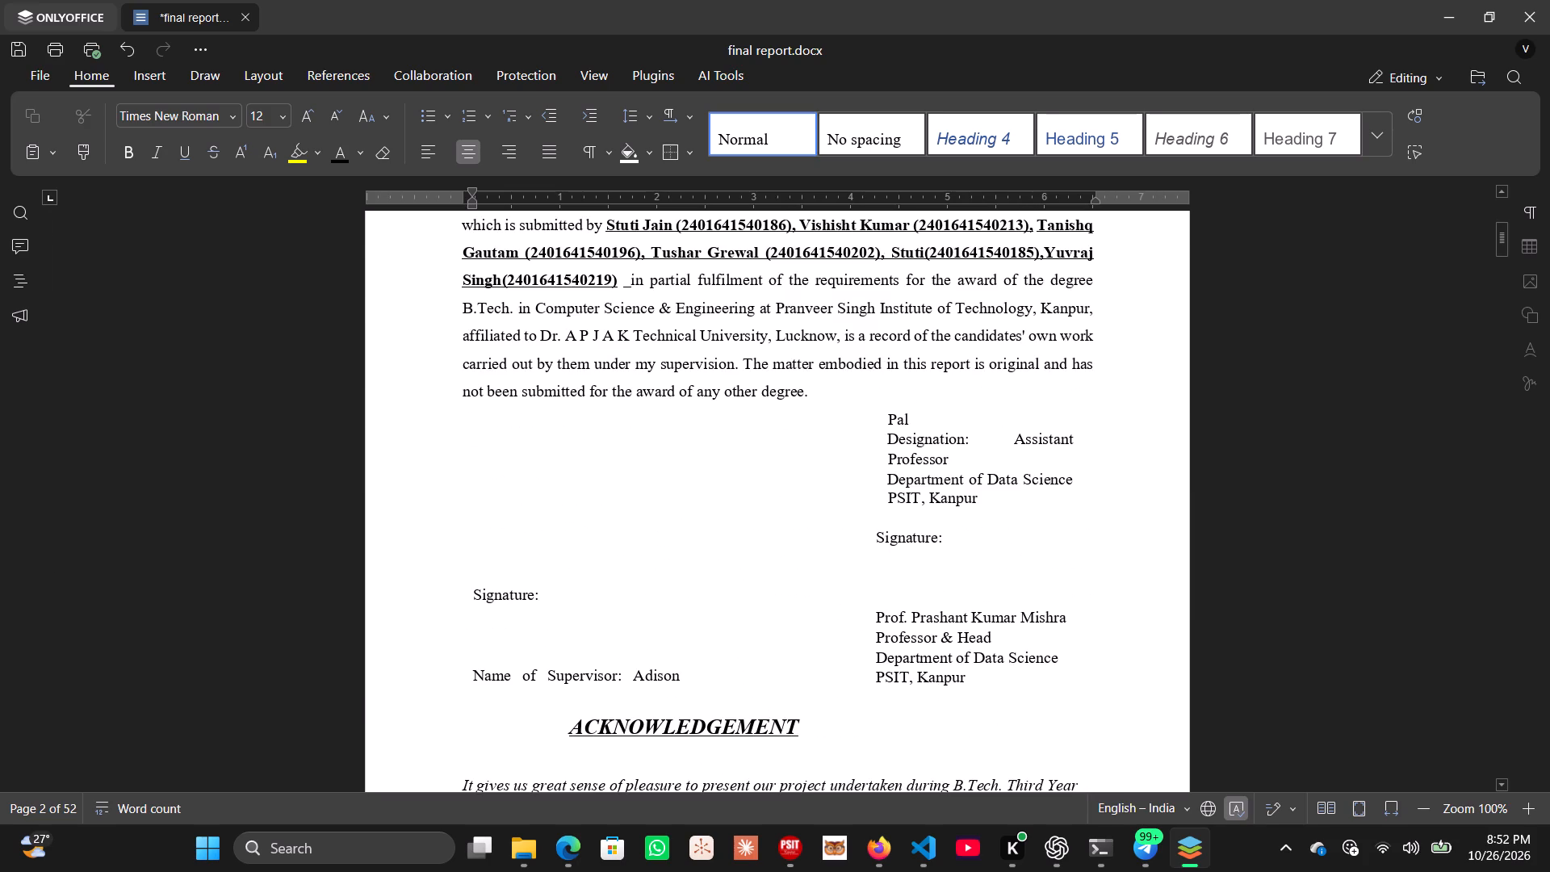
pyautogui.click(814, 642)
pyautogui.press('Return')
pyautogui.press('Return')
pyautogui.press('Return')
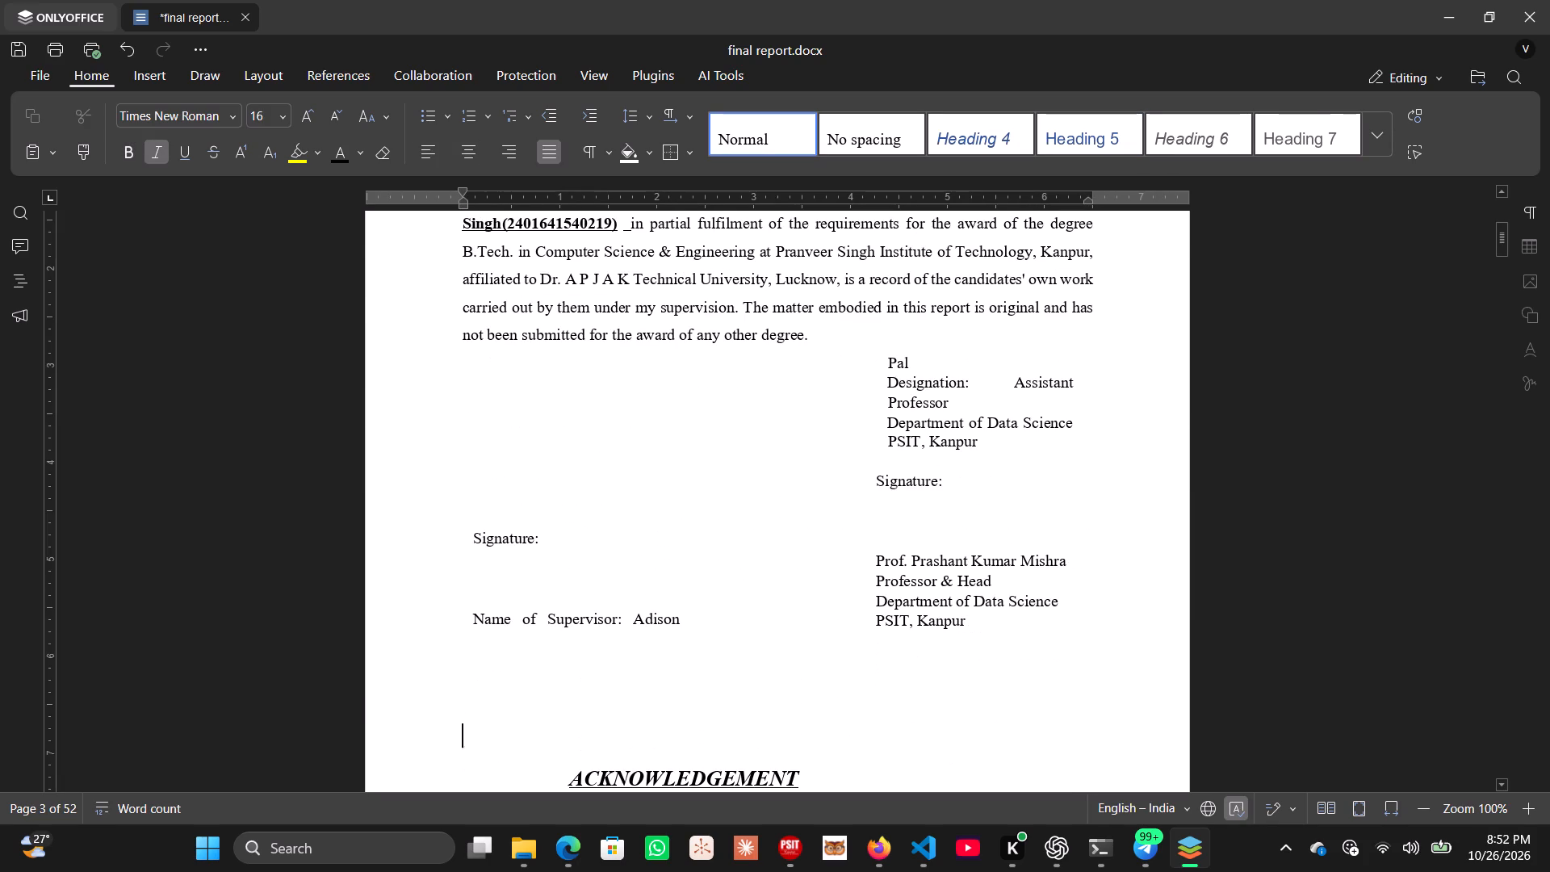
pyautogui.scroll(-1, 811, 642)
pyautogui.press('Return')
pyautogui.press('Return')
pyautogui.scroll(-3, 811, 642)
pyautogui.press('Return')
pyautogui.press('Return')
# Remove several of the extra blank lines above the ACKNOWLEDGEMENT heading.
pyautogui.scroll(2, 777, 623)
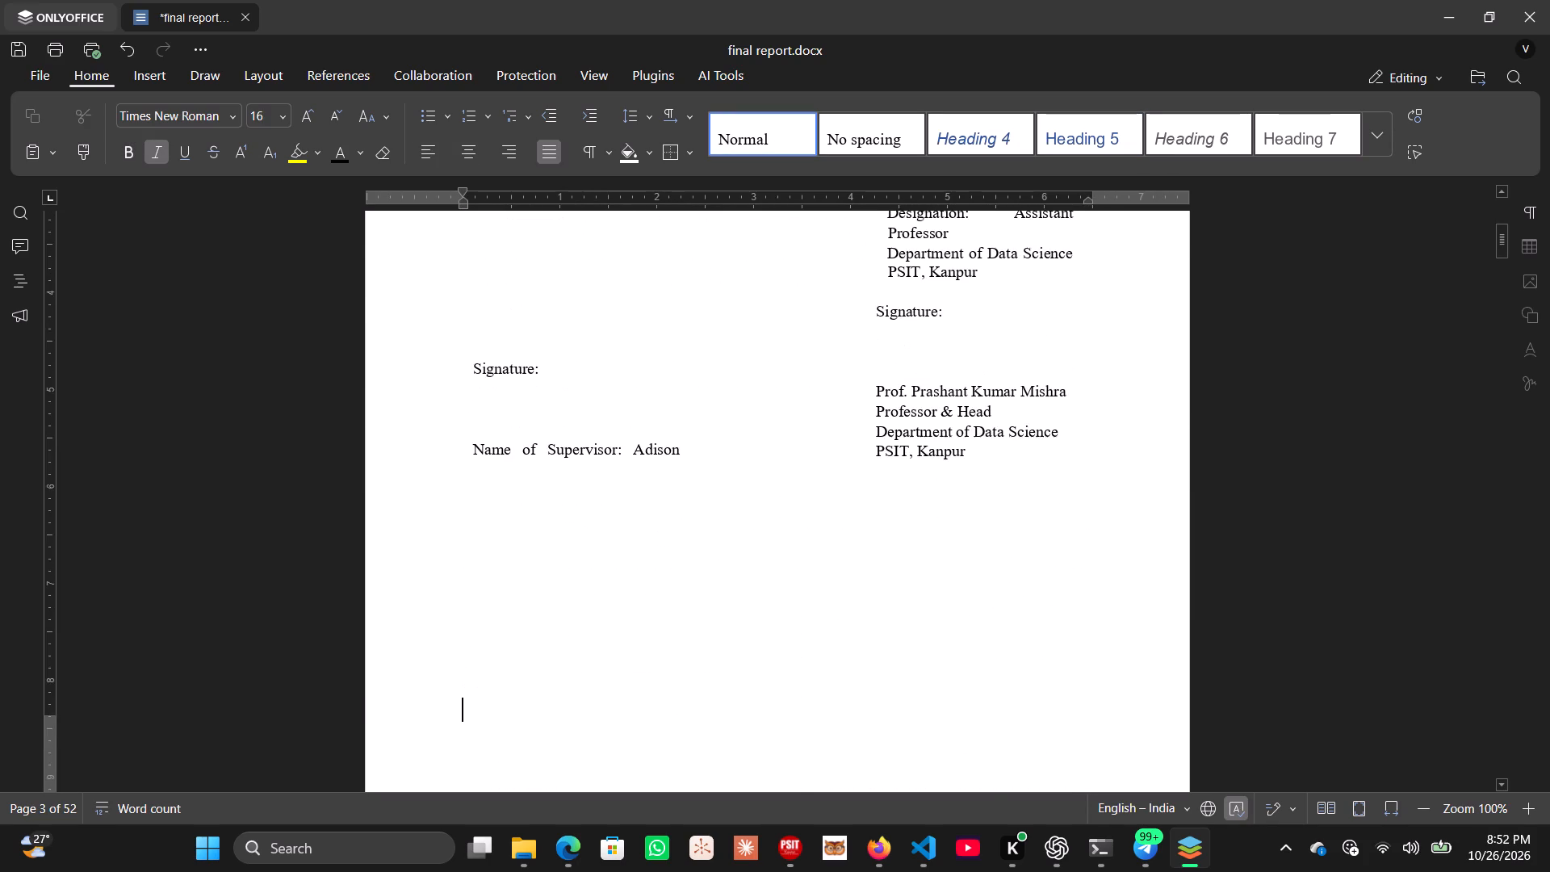
pyautogui.scroll(2, 789, 562)
pyautogui.scroll(-3, 802, 731)
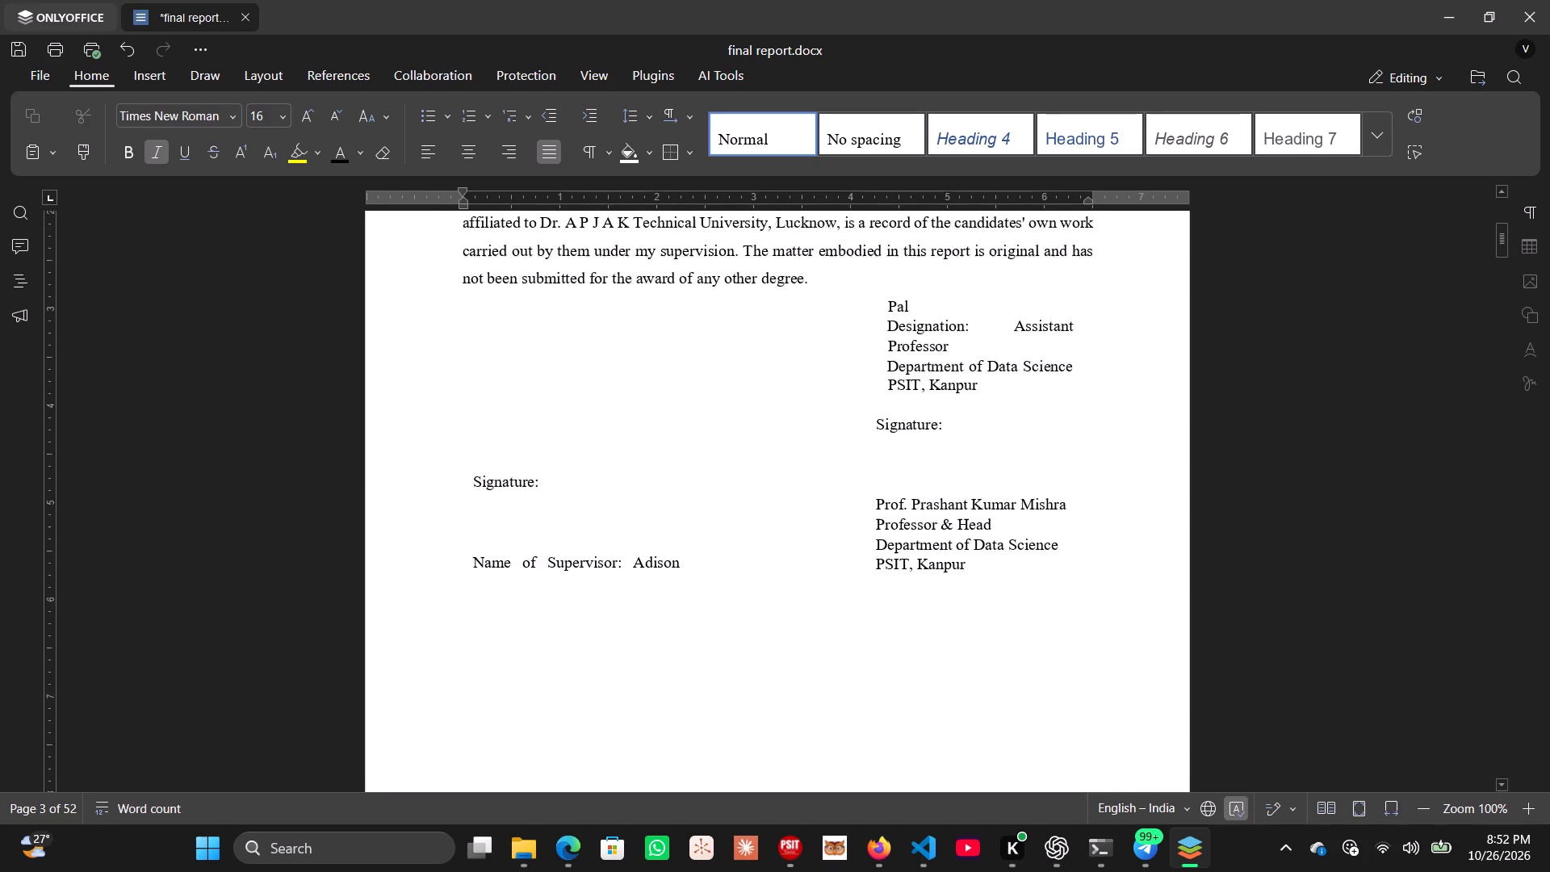
pyautogui.scroll(-2, 775, 720)
pyautogui.press('BackSpace')
pyautogui.press('BackSpace')
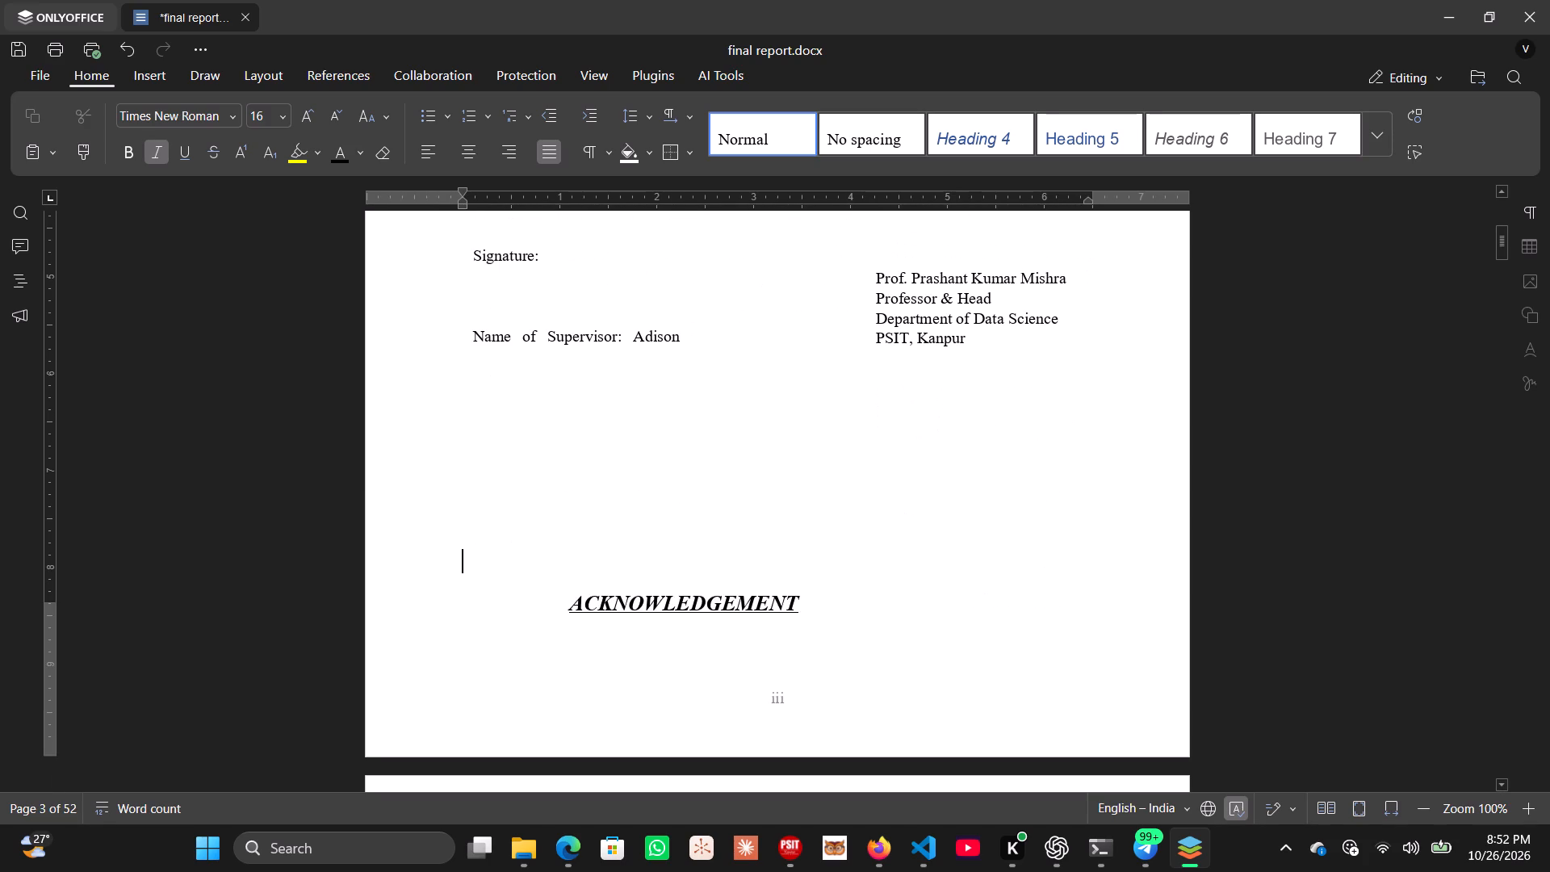
pyautogui.press('BackSpace')
pyautogui.press('BackSpace')
# Insert four blank lines after the certificate paragraph ending "any other degree." to space it from the signature block.
pyautogui.scroll(4, 852, 374)
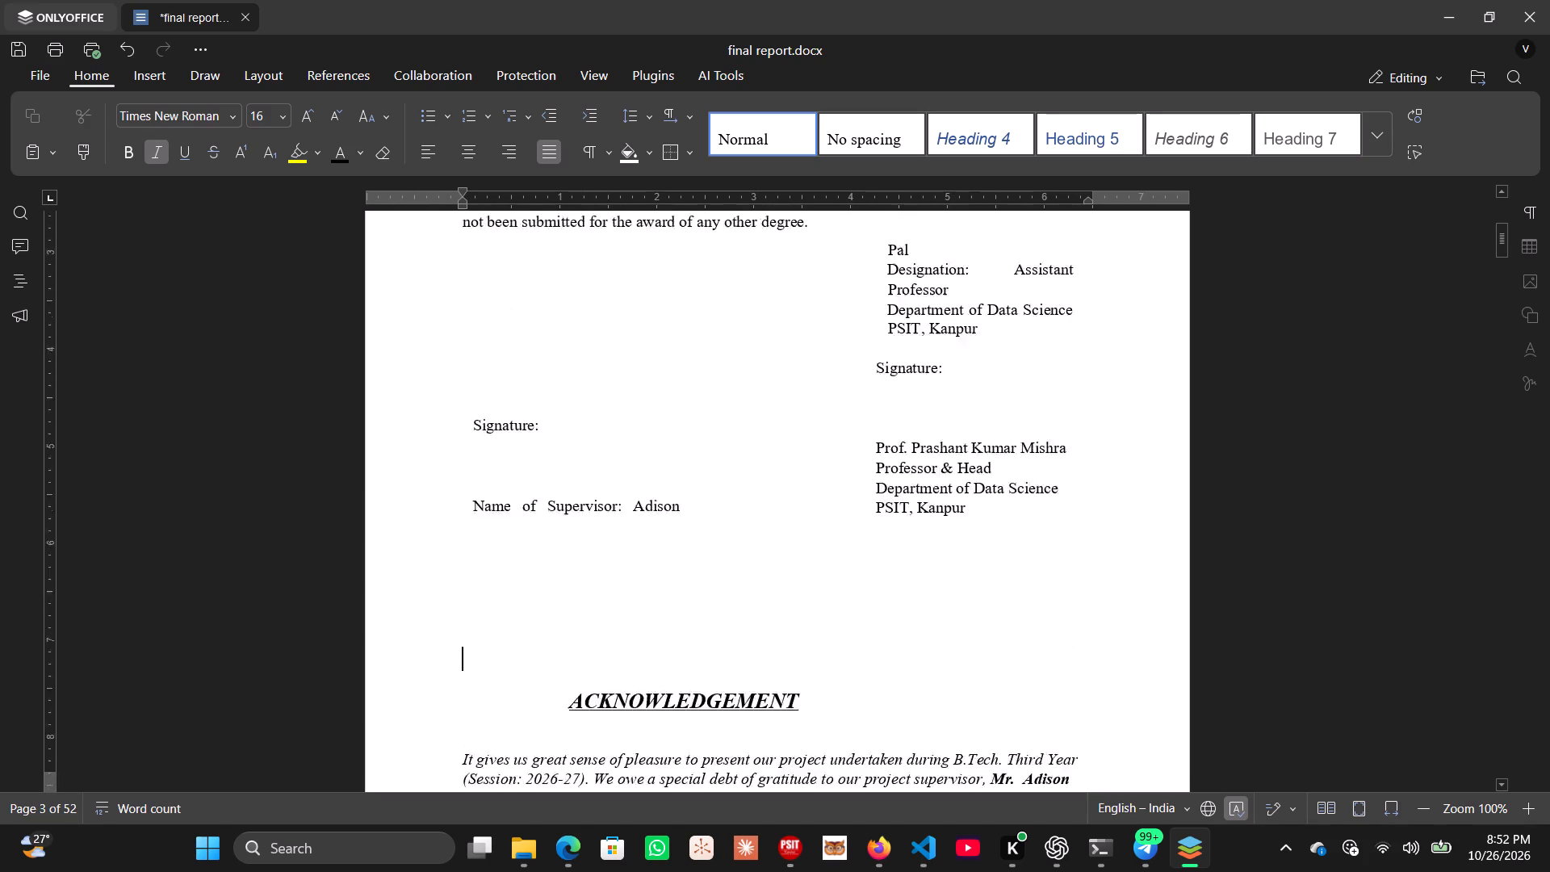
pyautogui.scroll(2, 869, 399)
pyautogui.click(851, 421)
pyautogui.click(827, 396)
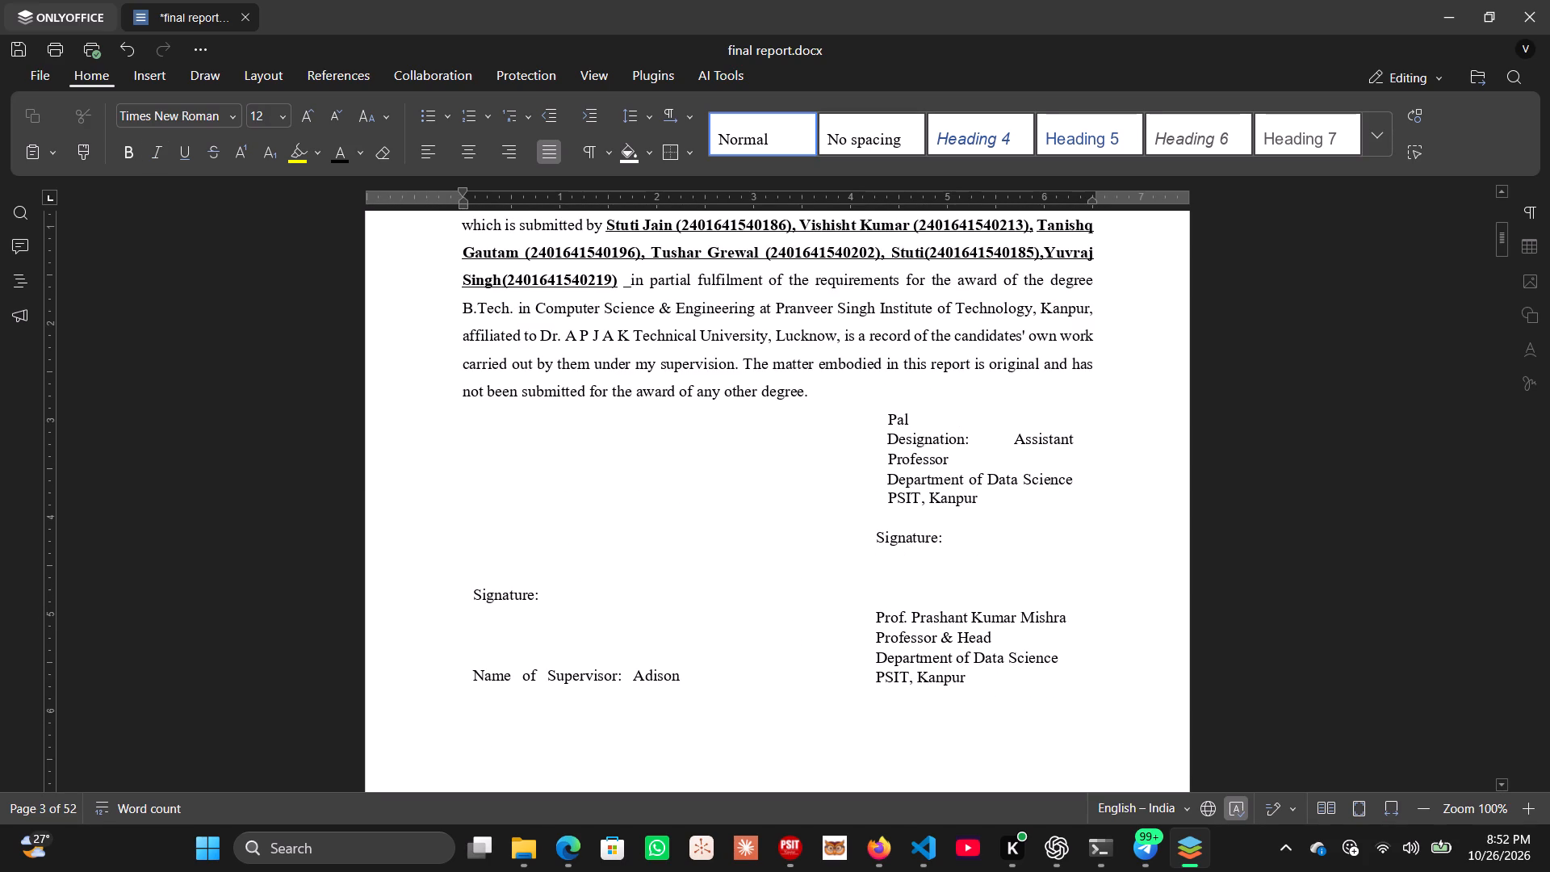
pyautogui.press('Return')
pyautogui.press('Return')
pyautogui.press('Return')
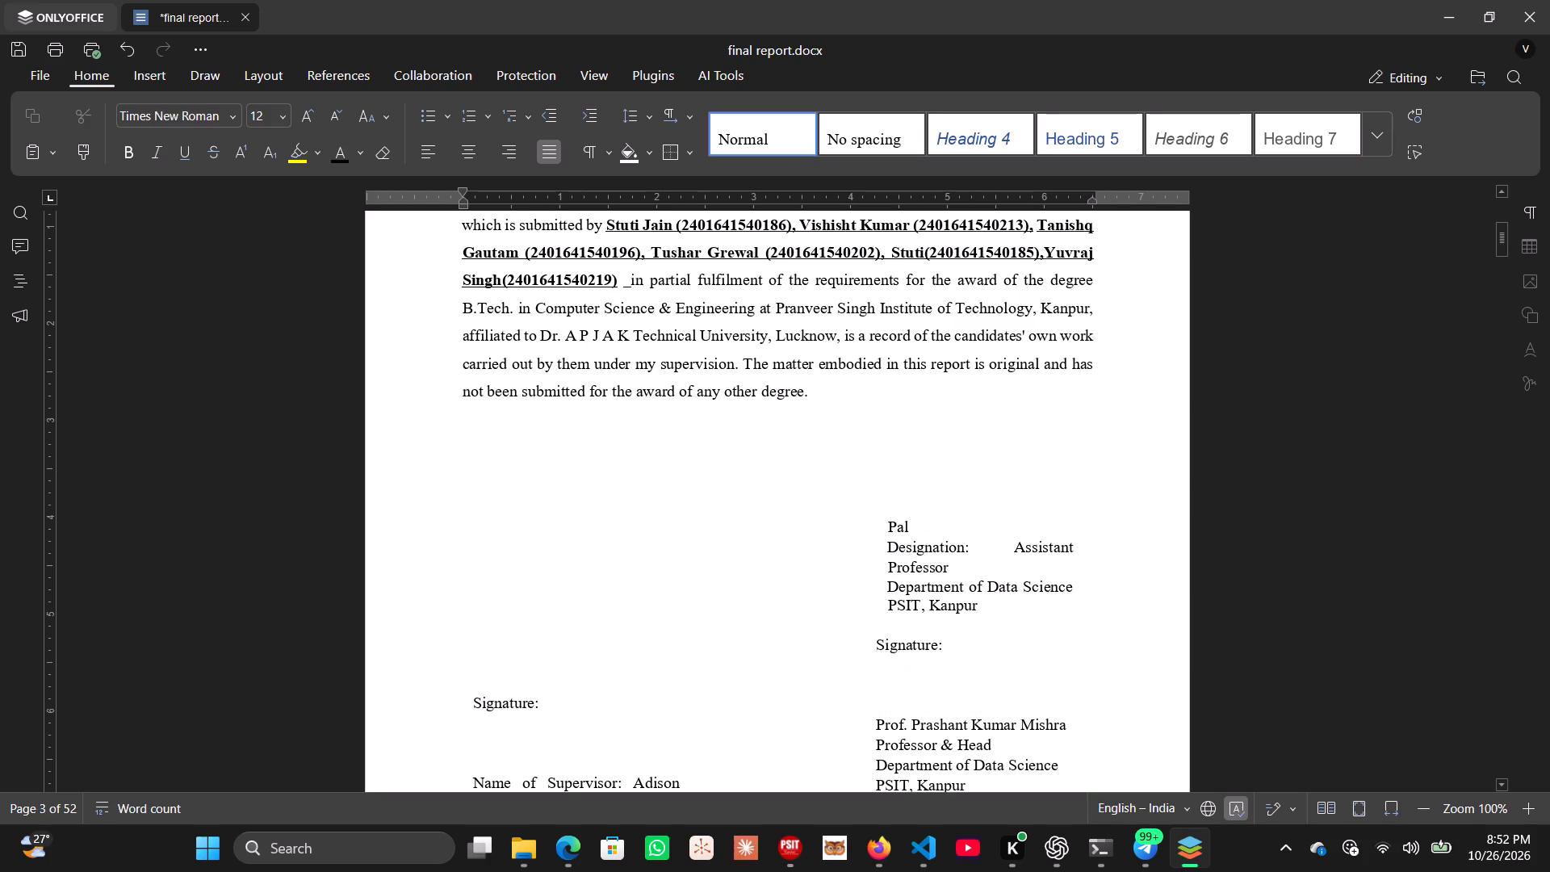
pyautogui.scroll(-6, 840, 381)
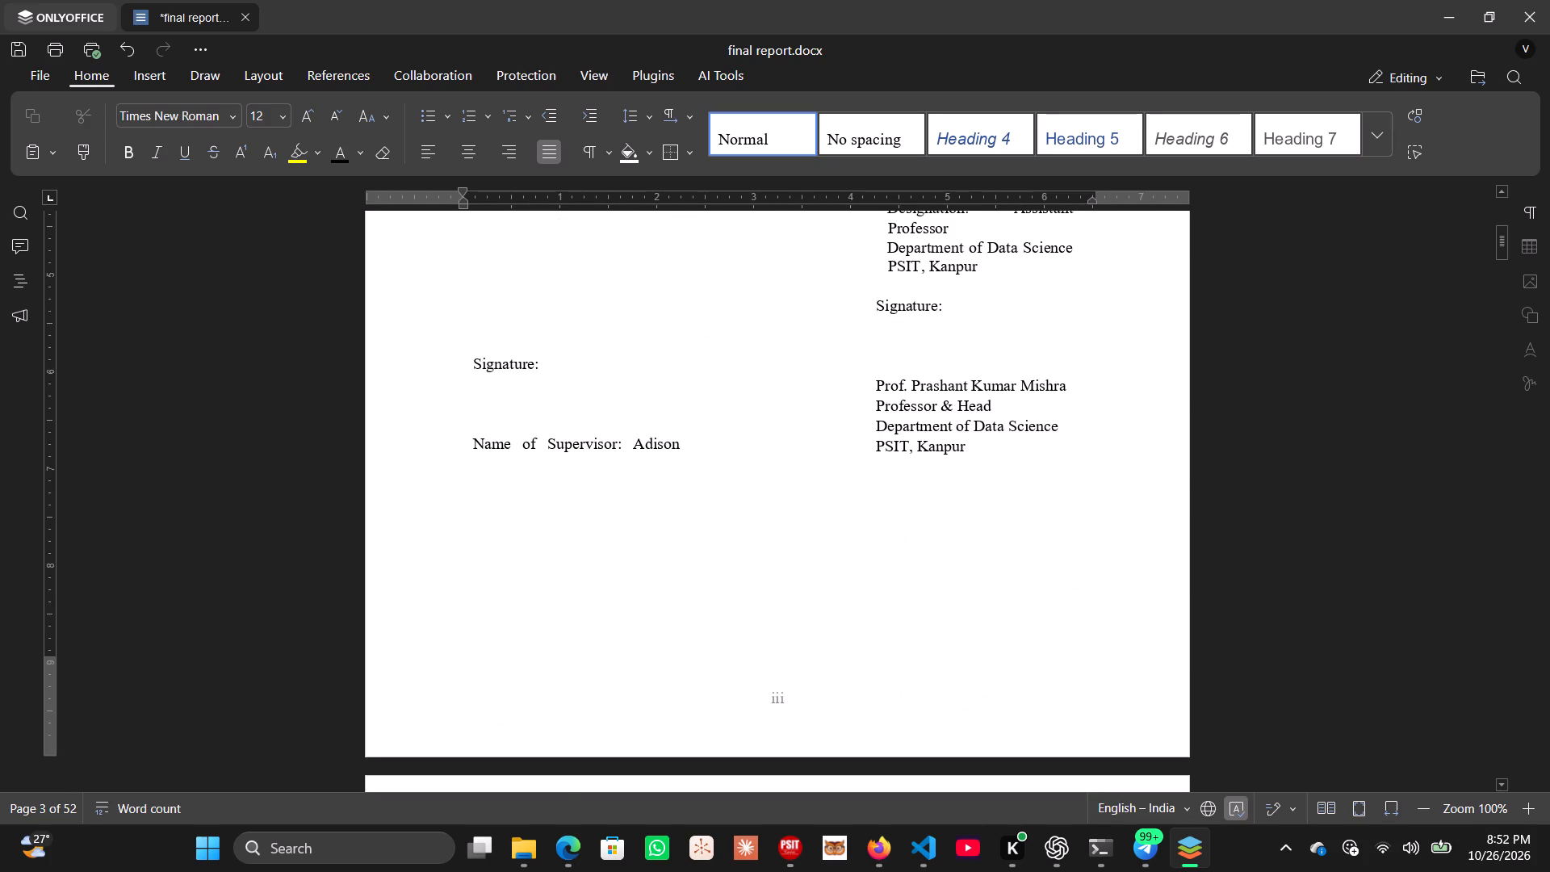
pyautogui.press('Return')
# Examine the acknowledgement page and its student signature table, including how the table breaks across pages.
pyautogui.scroll(5, 855, 409)
pyautogui.scroll(-10, 852, 407)
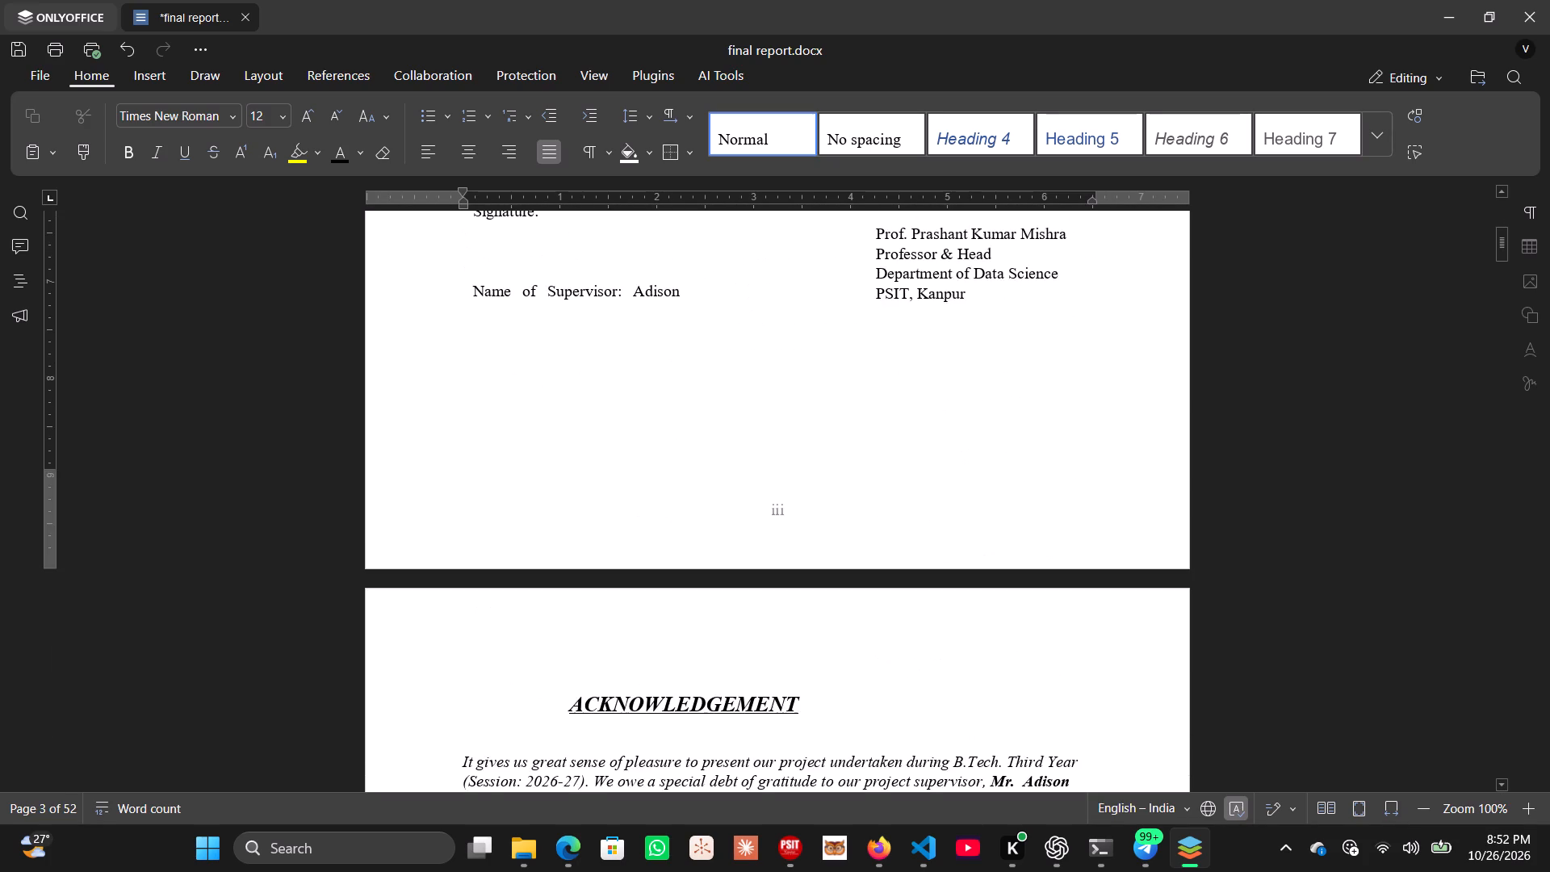
pyautogui.scroll(-2, 852, 468)
pyautogui.scroll(-8, 842, 537)
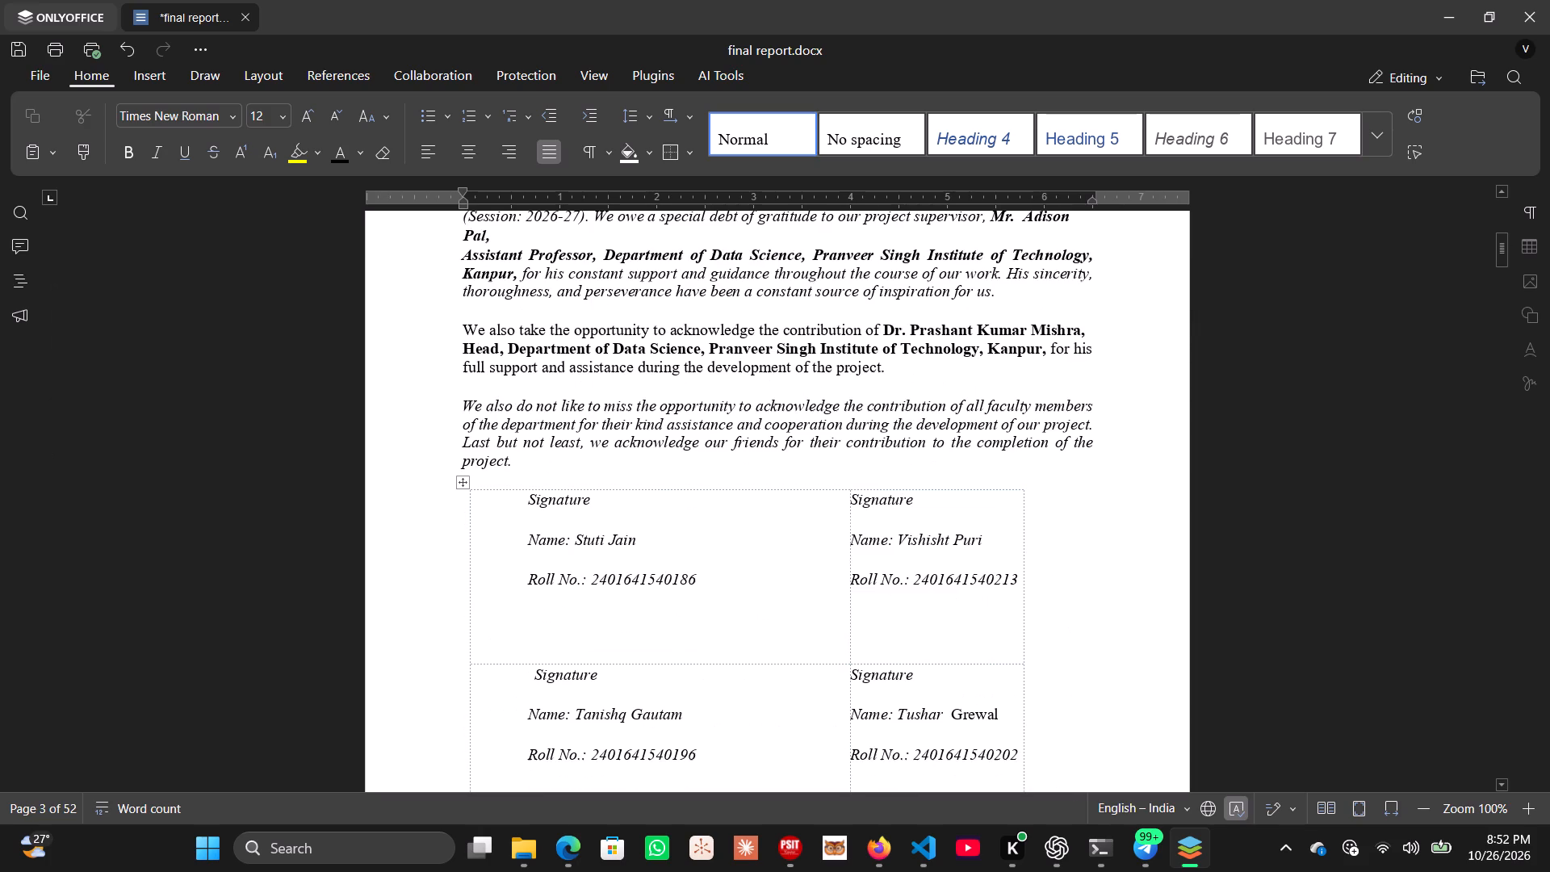
pyautogui.scroll(-7, 836, 540)
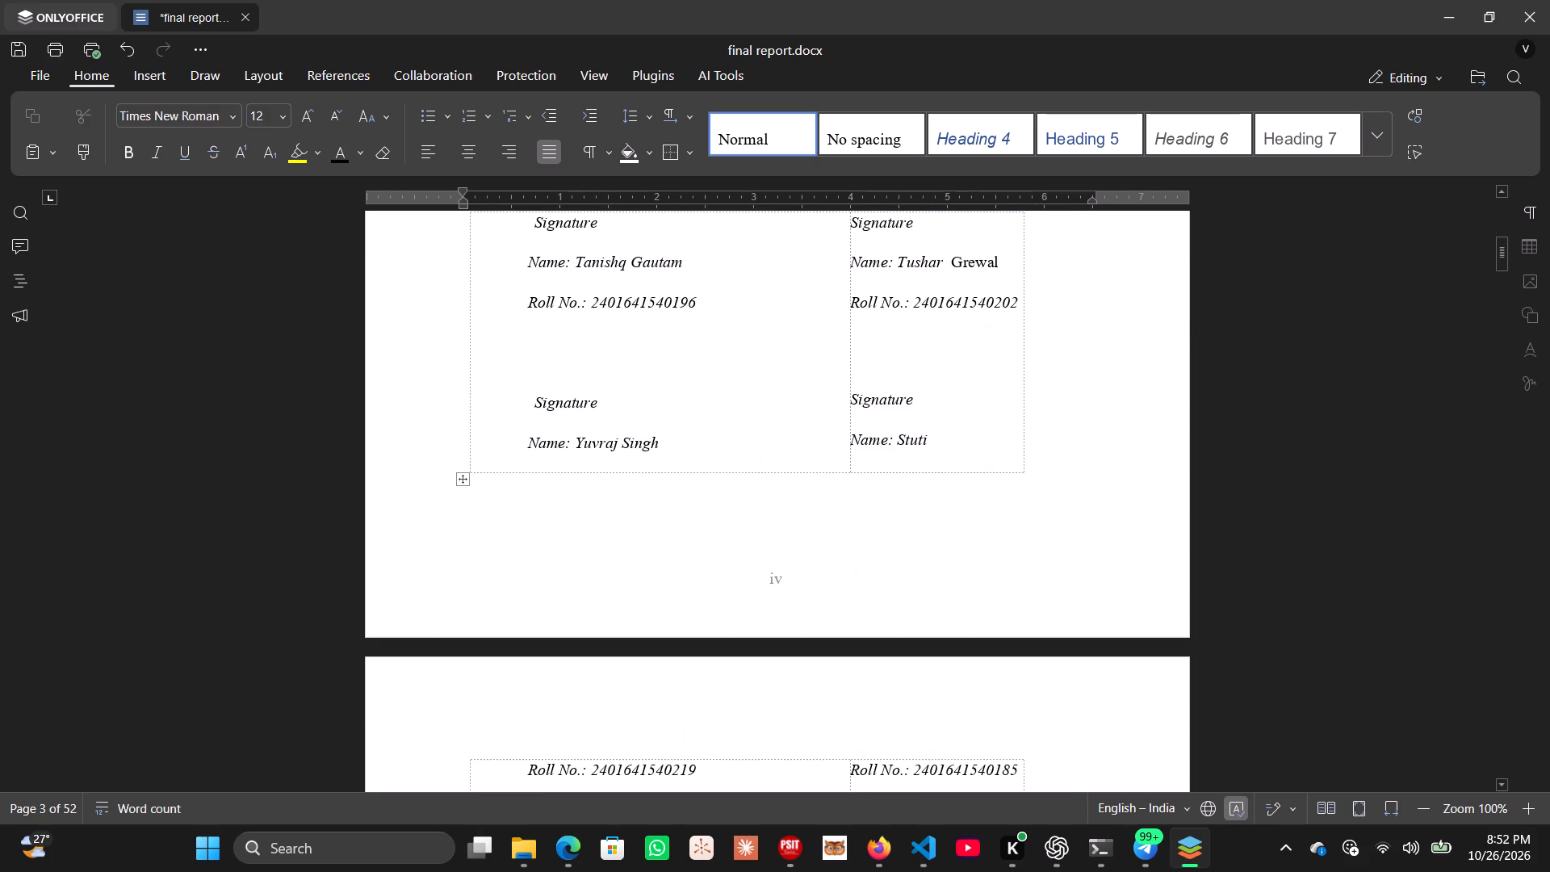
pyautogui.scroll(5, 791, 615)
pyautogui.scroll(-8, 791, 615)
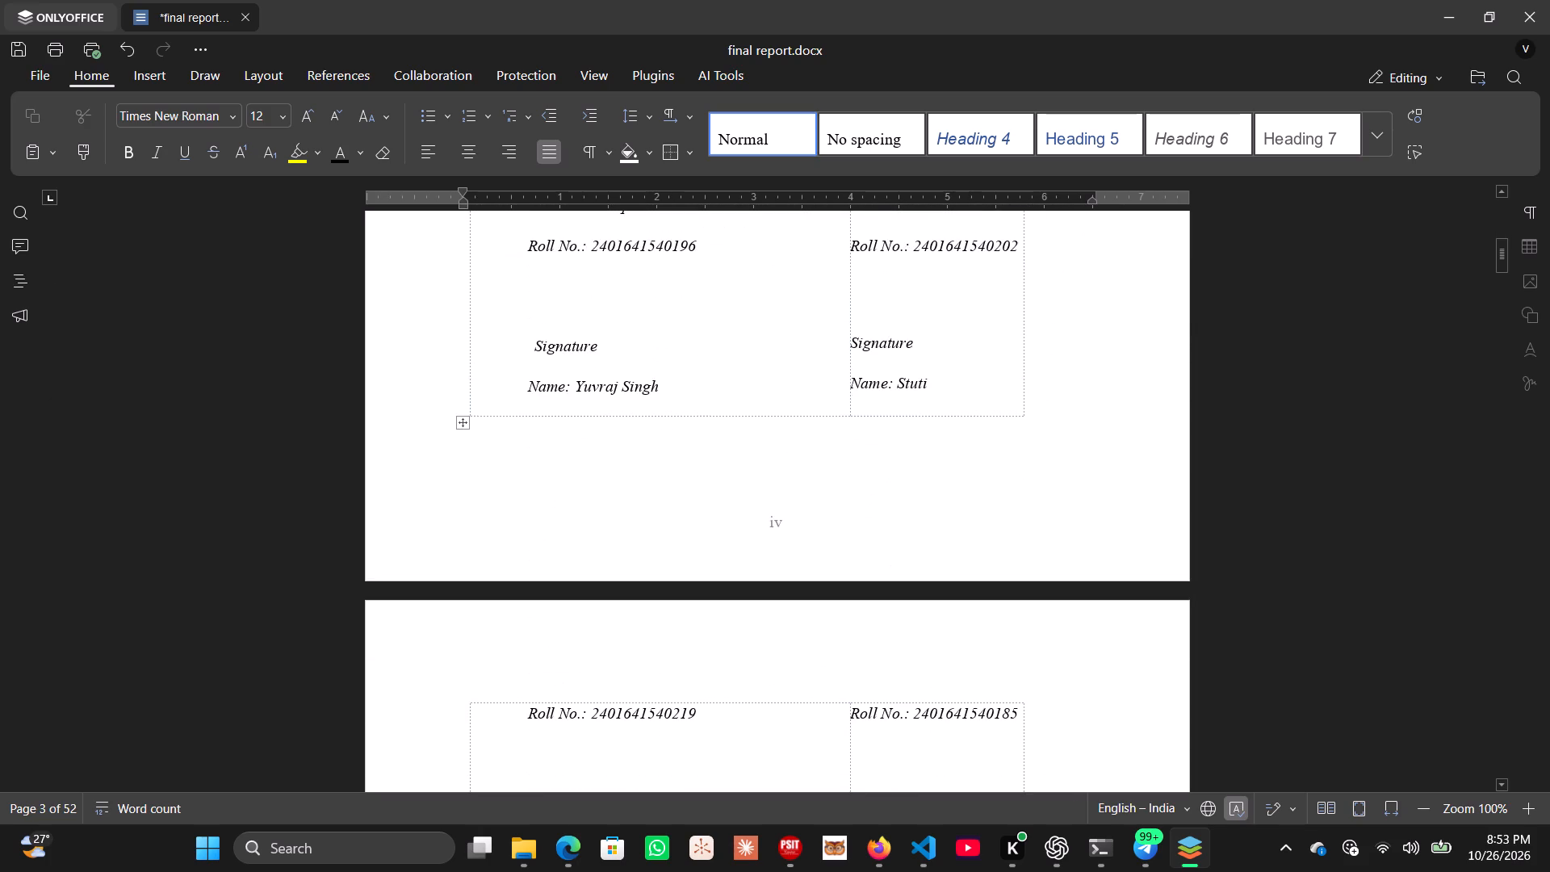
pyautogui.scroll(-5, 791, 615)
pyautogui.scroll(18, 791, 615)
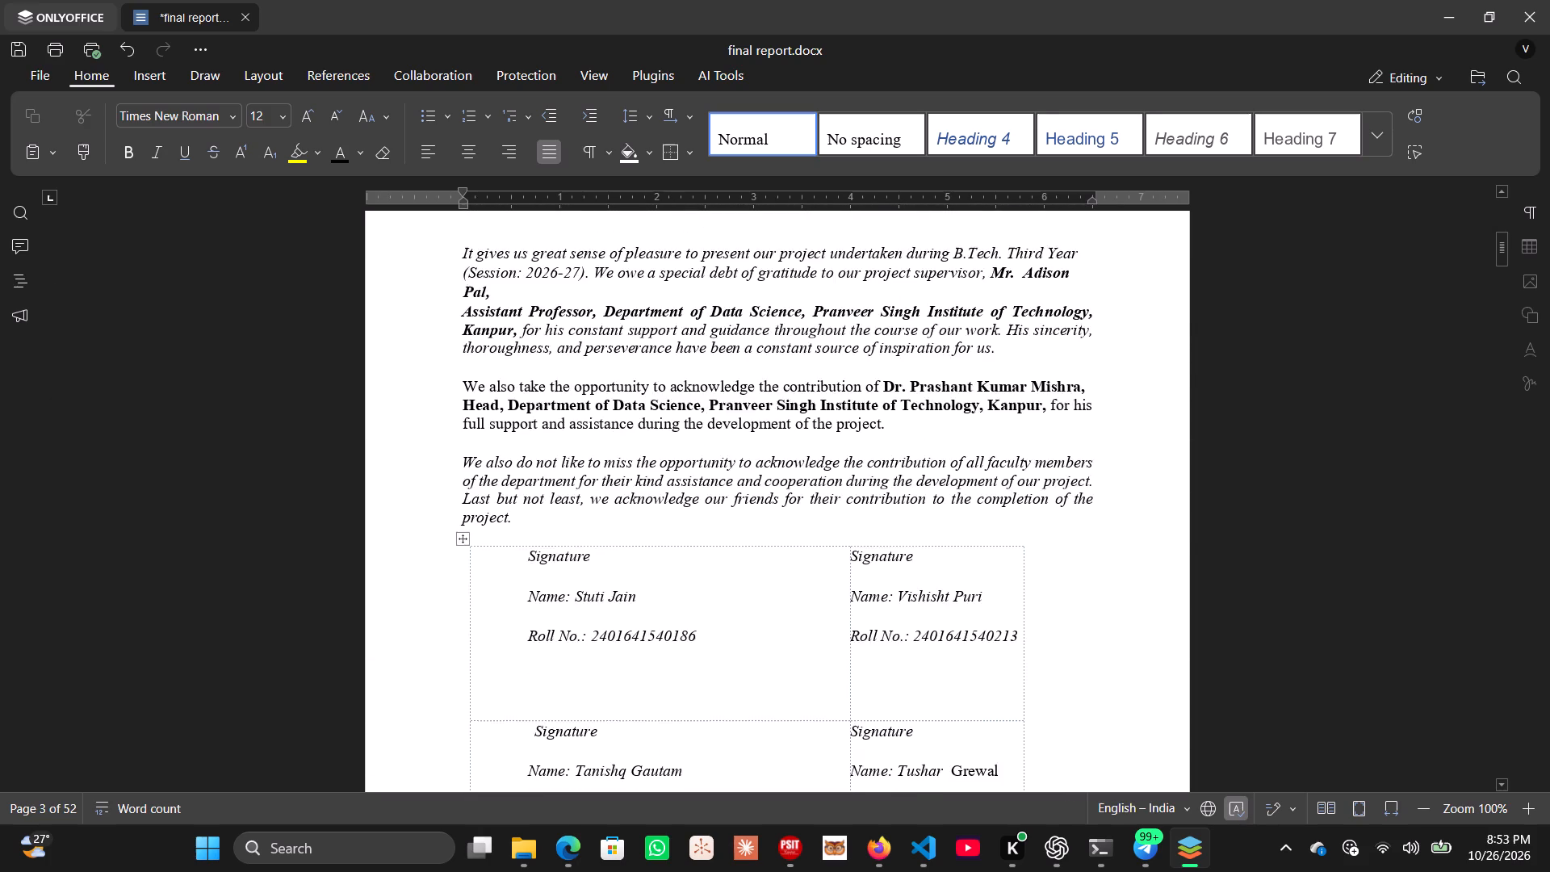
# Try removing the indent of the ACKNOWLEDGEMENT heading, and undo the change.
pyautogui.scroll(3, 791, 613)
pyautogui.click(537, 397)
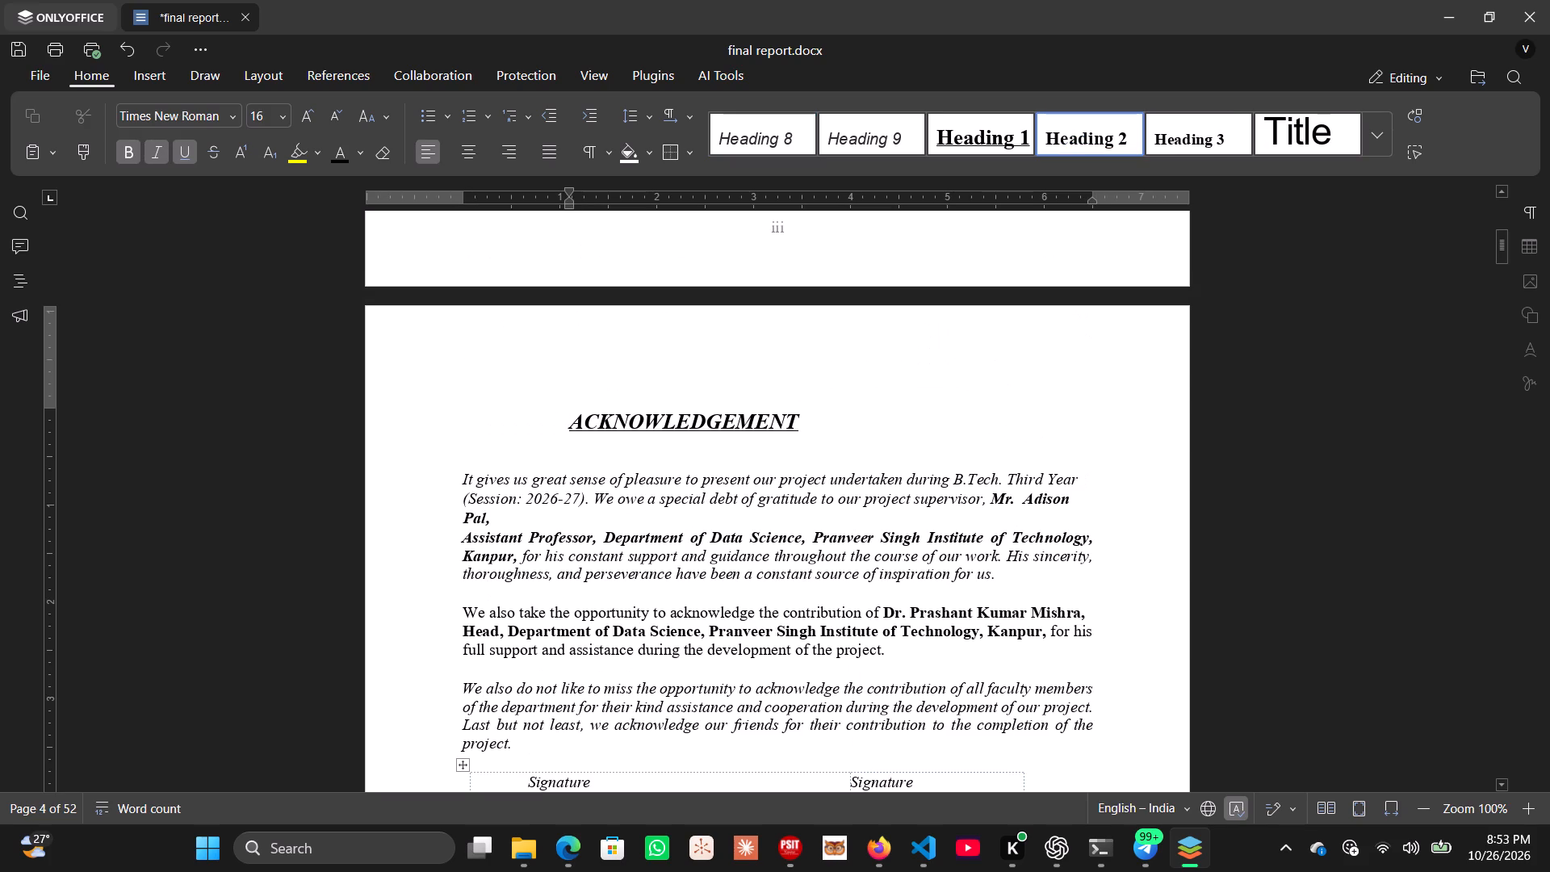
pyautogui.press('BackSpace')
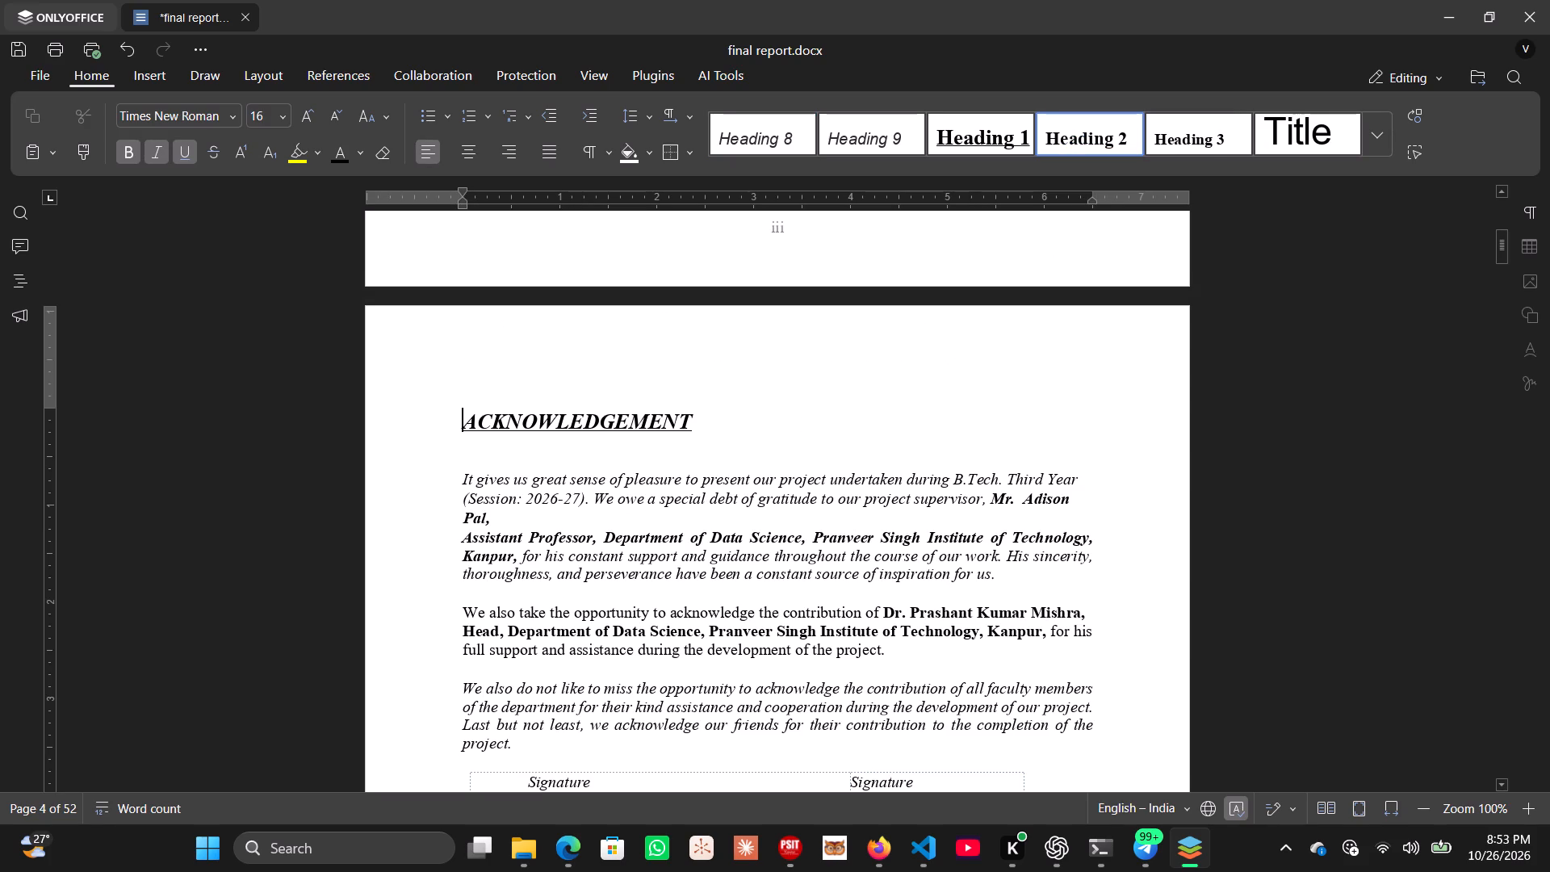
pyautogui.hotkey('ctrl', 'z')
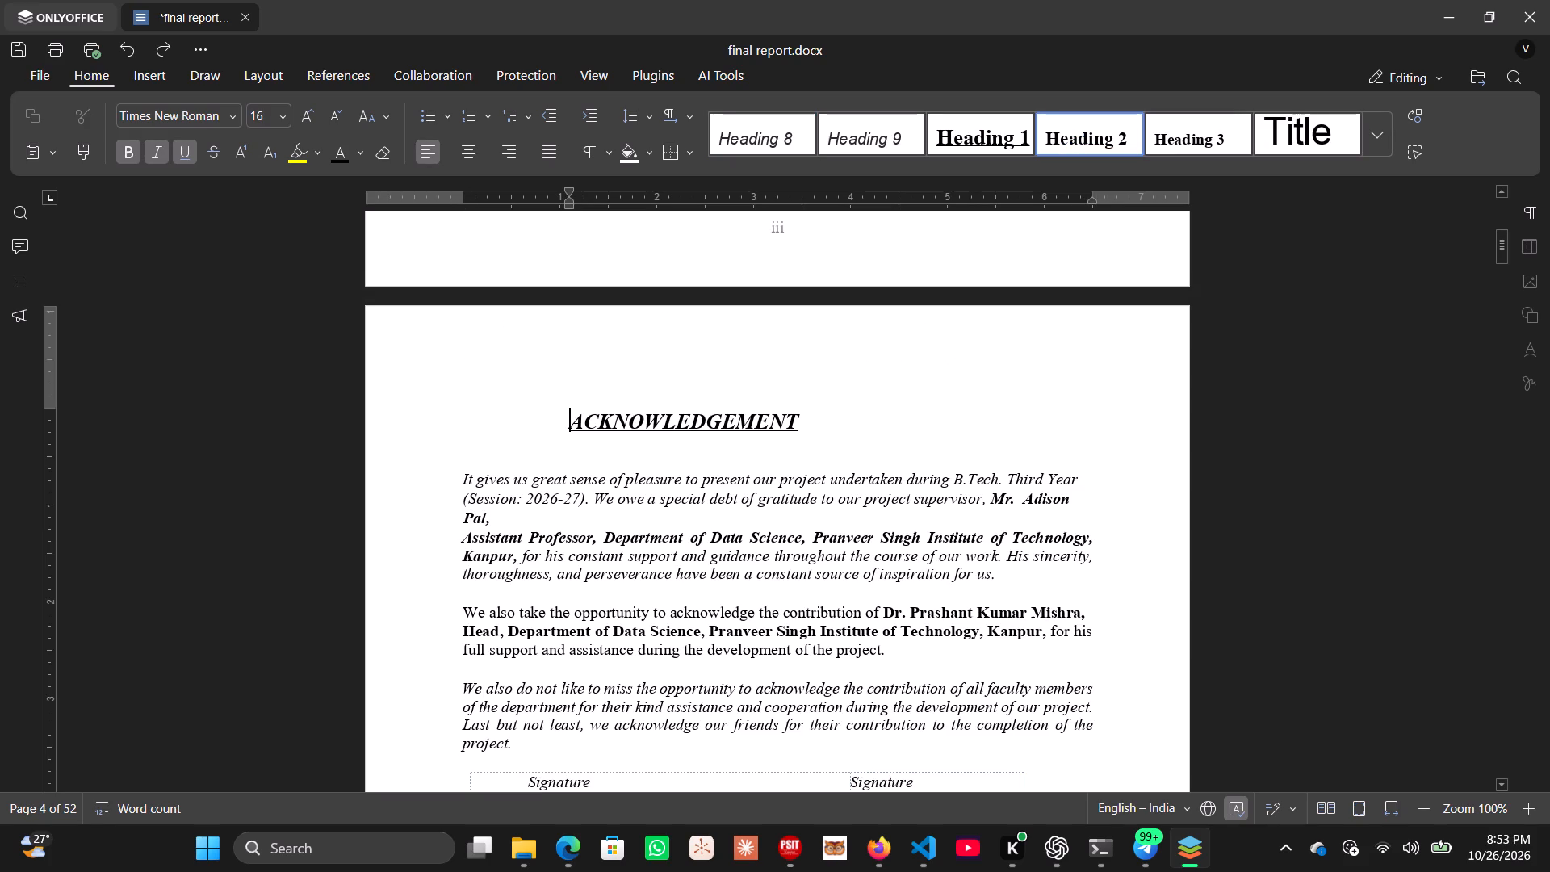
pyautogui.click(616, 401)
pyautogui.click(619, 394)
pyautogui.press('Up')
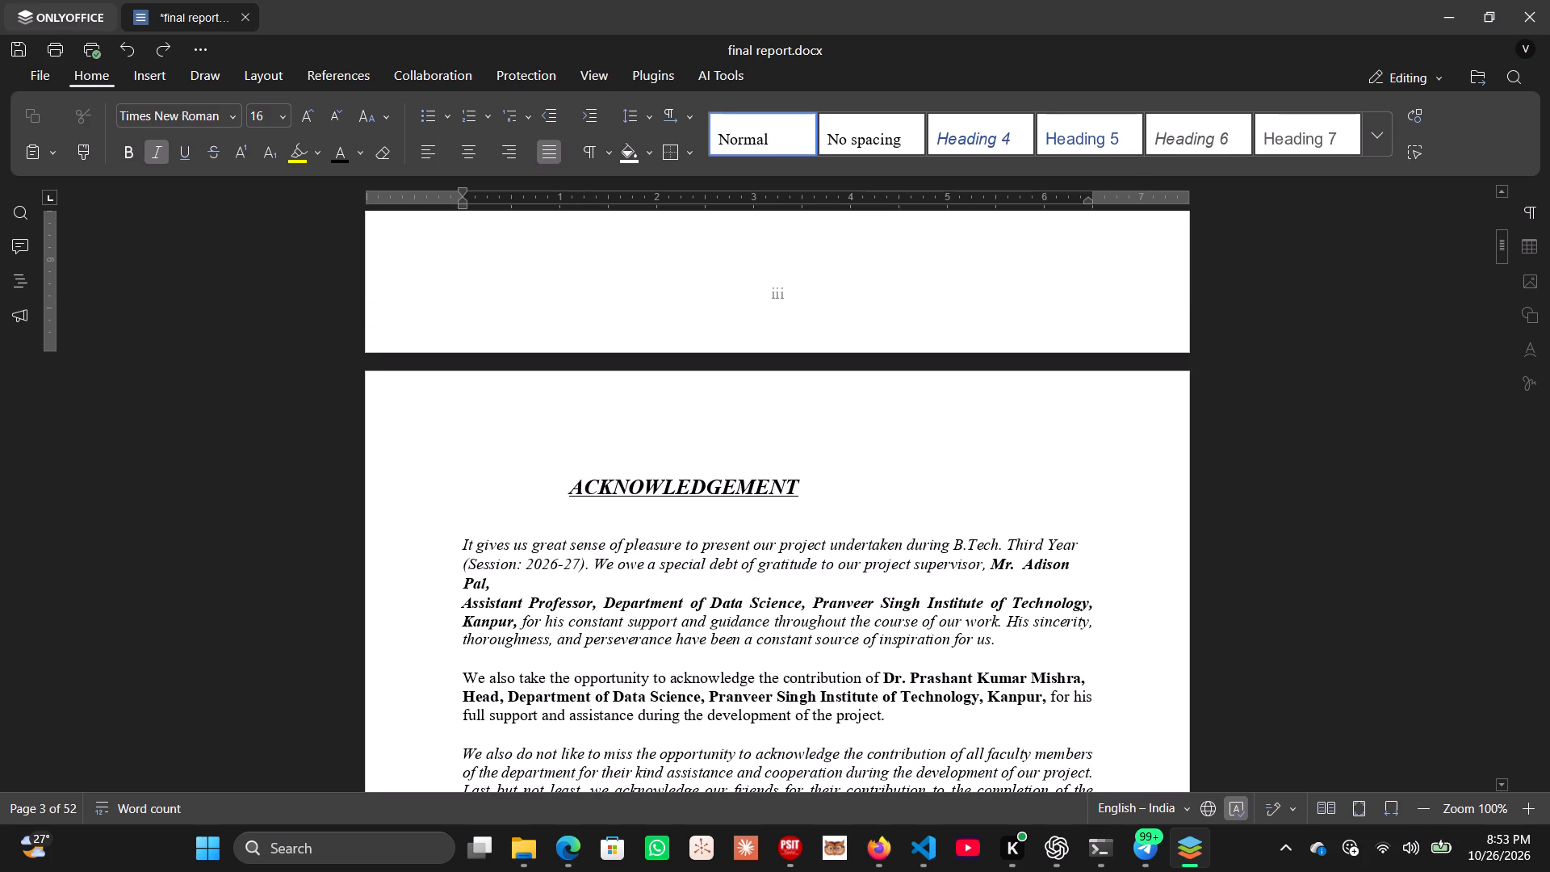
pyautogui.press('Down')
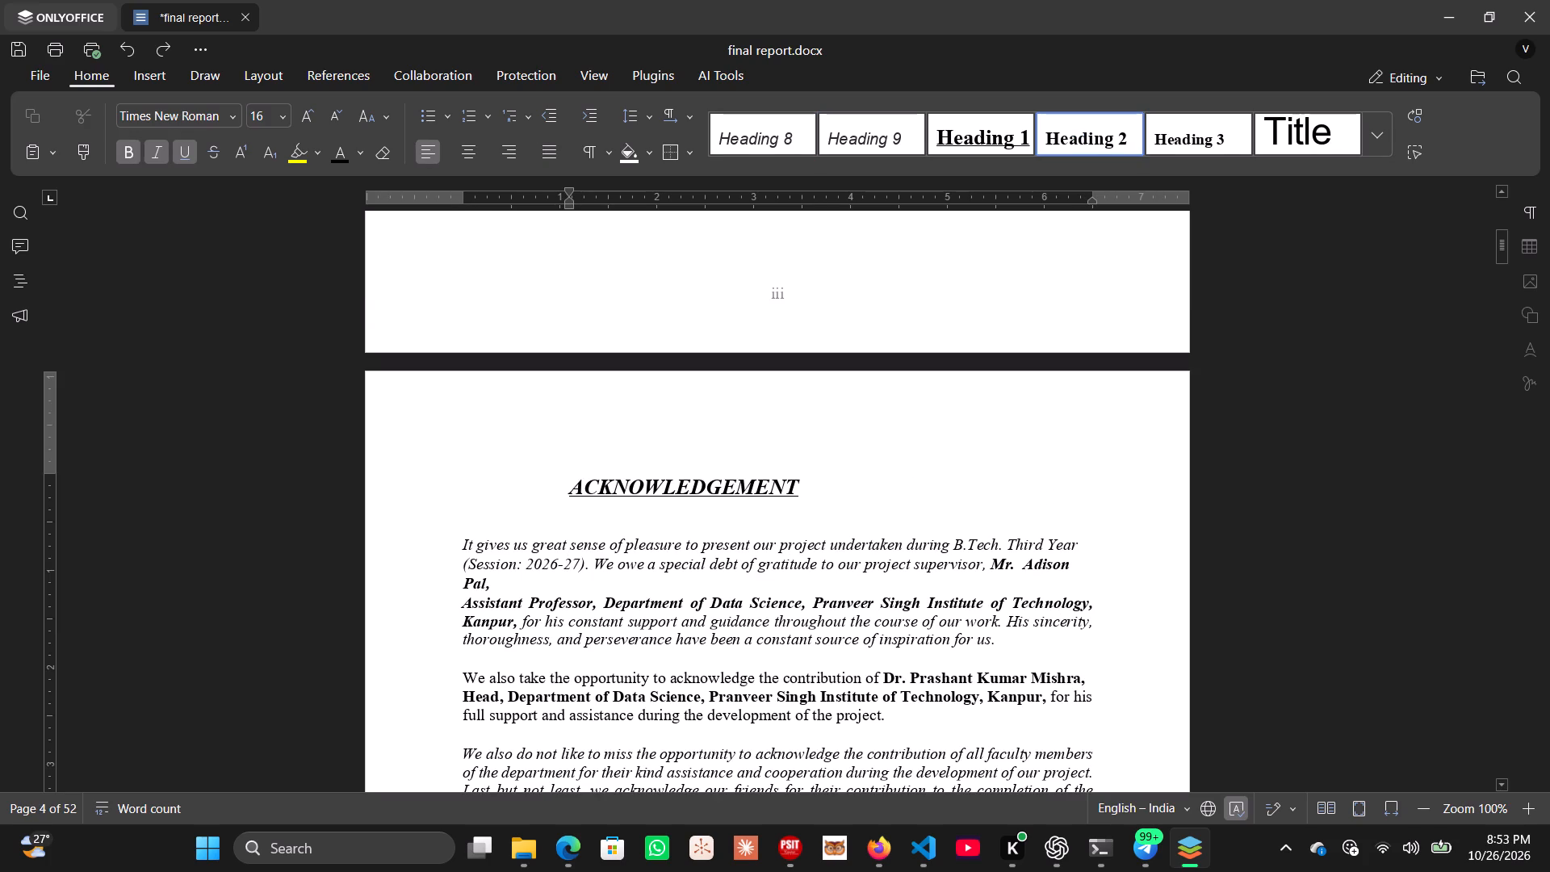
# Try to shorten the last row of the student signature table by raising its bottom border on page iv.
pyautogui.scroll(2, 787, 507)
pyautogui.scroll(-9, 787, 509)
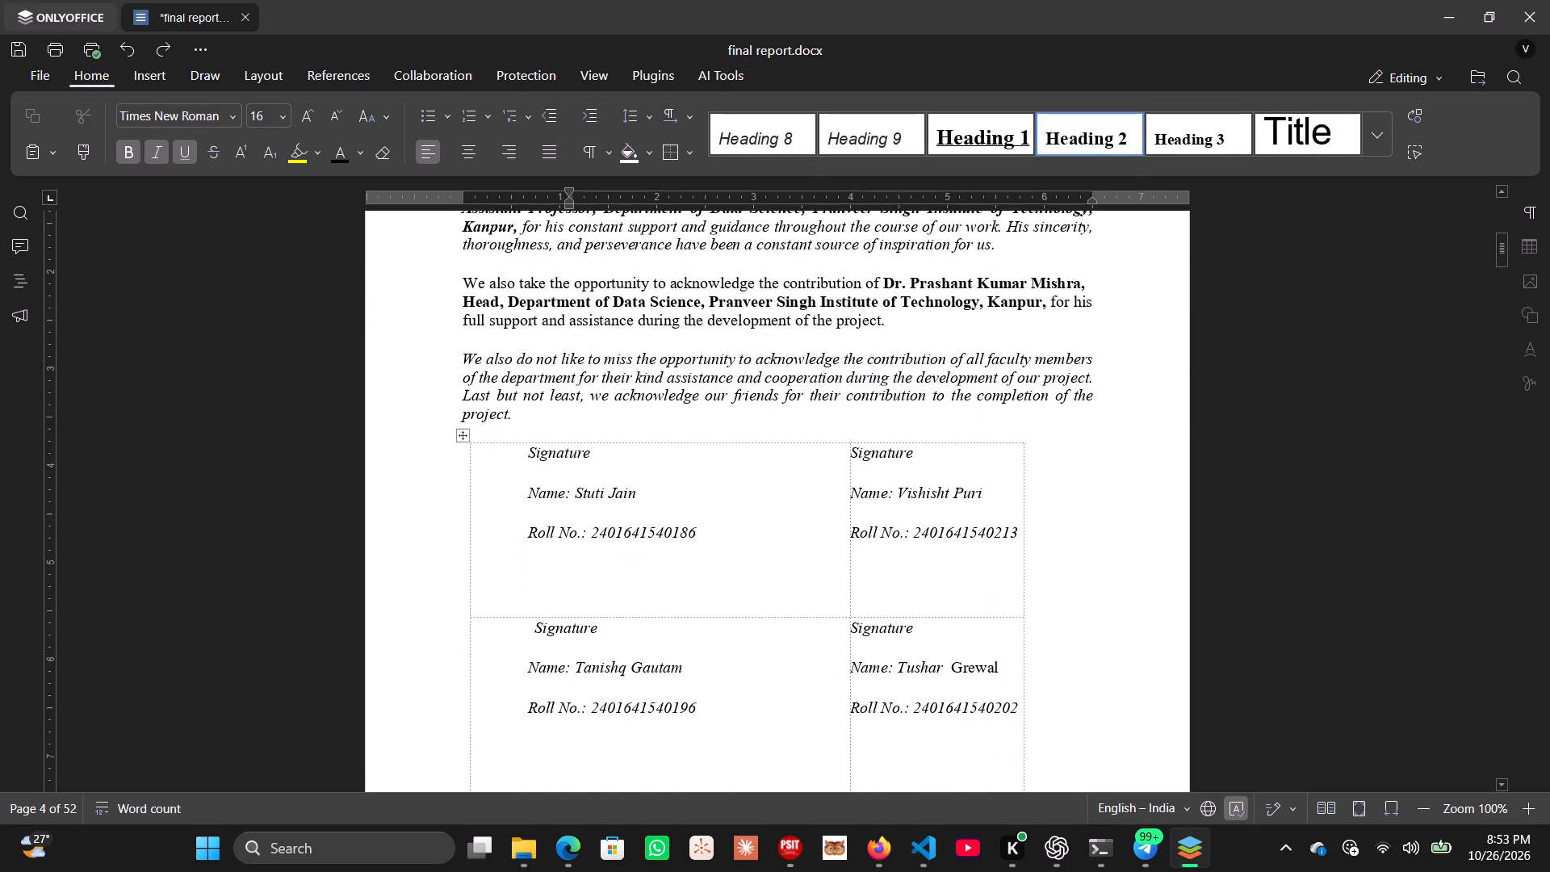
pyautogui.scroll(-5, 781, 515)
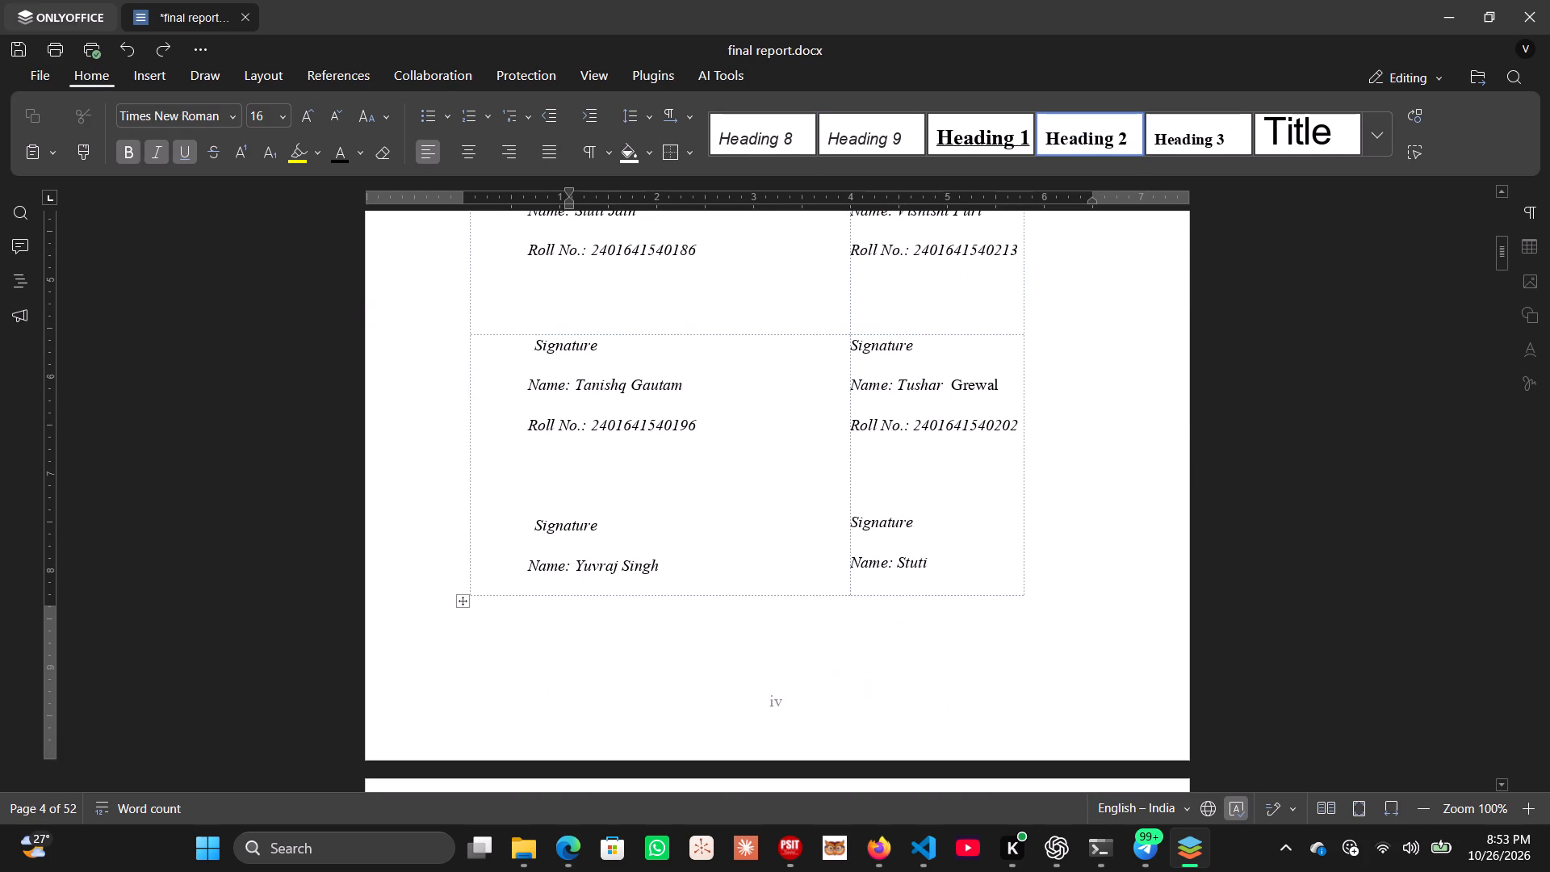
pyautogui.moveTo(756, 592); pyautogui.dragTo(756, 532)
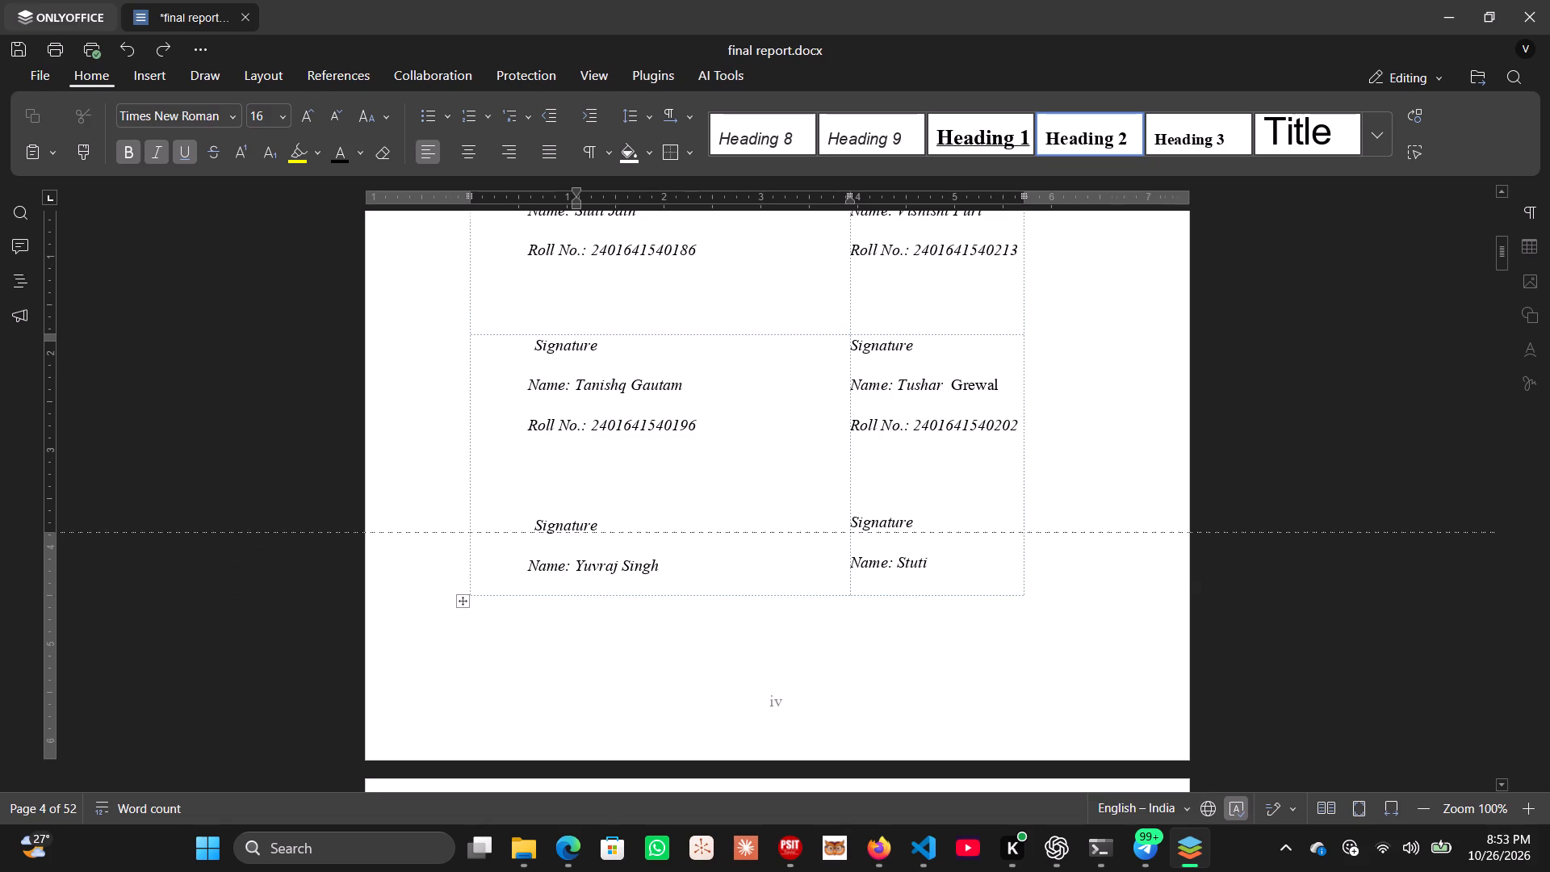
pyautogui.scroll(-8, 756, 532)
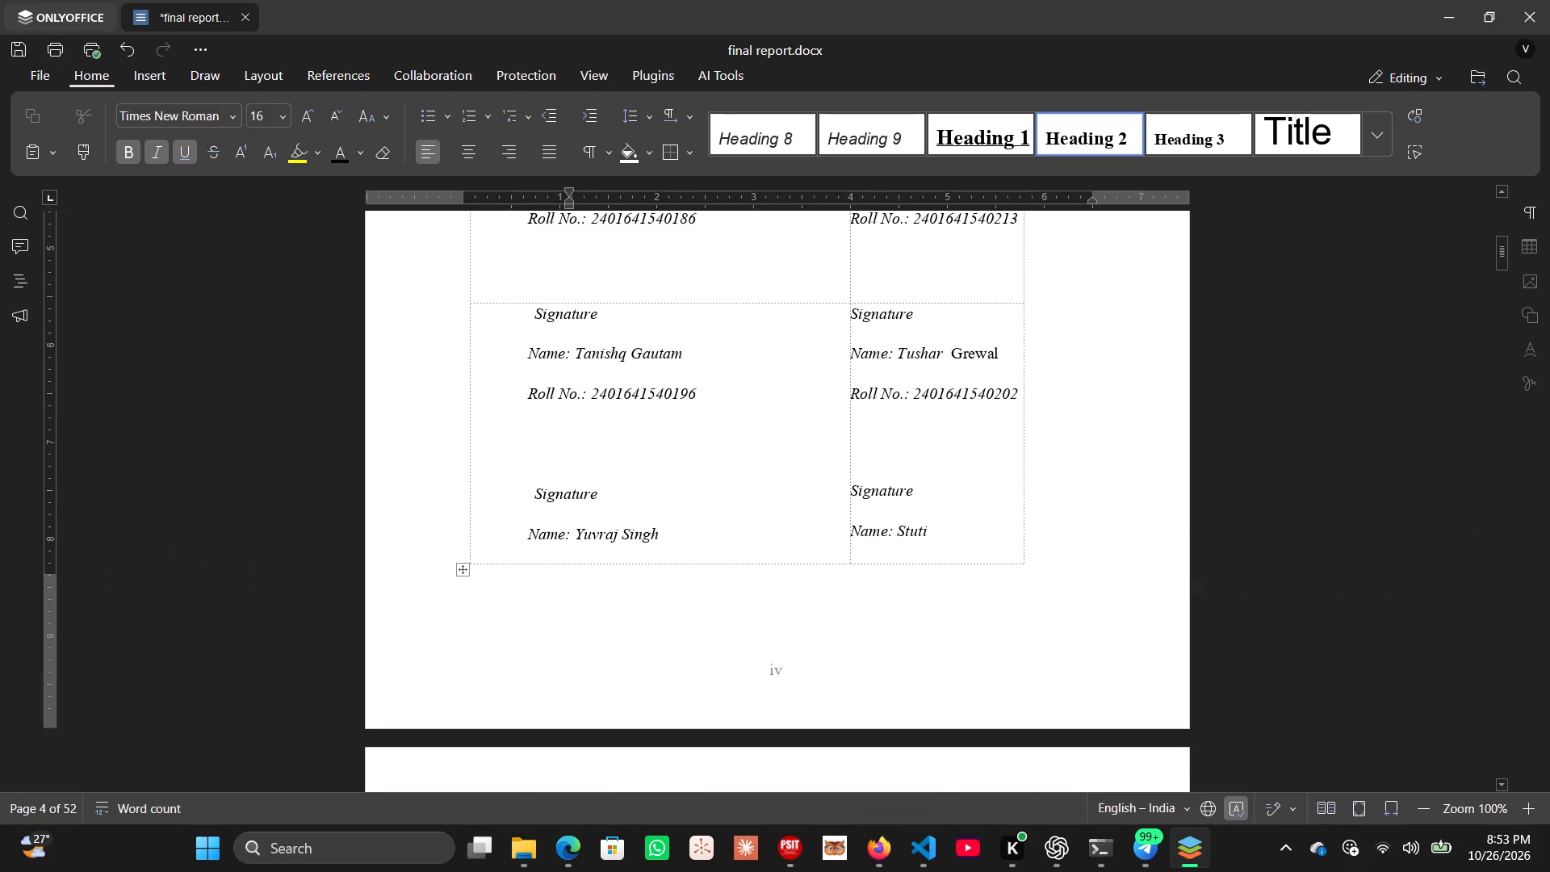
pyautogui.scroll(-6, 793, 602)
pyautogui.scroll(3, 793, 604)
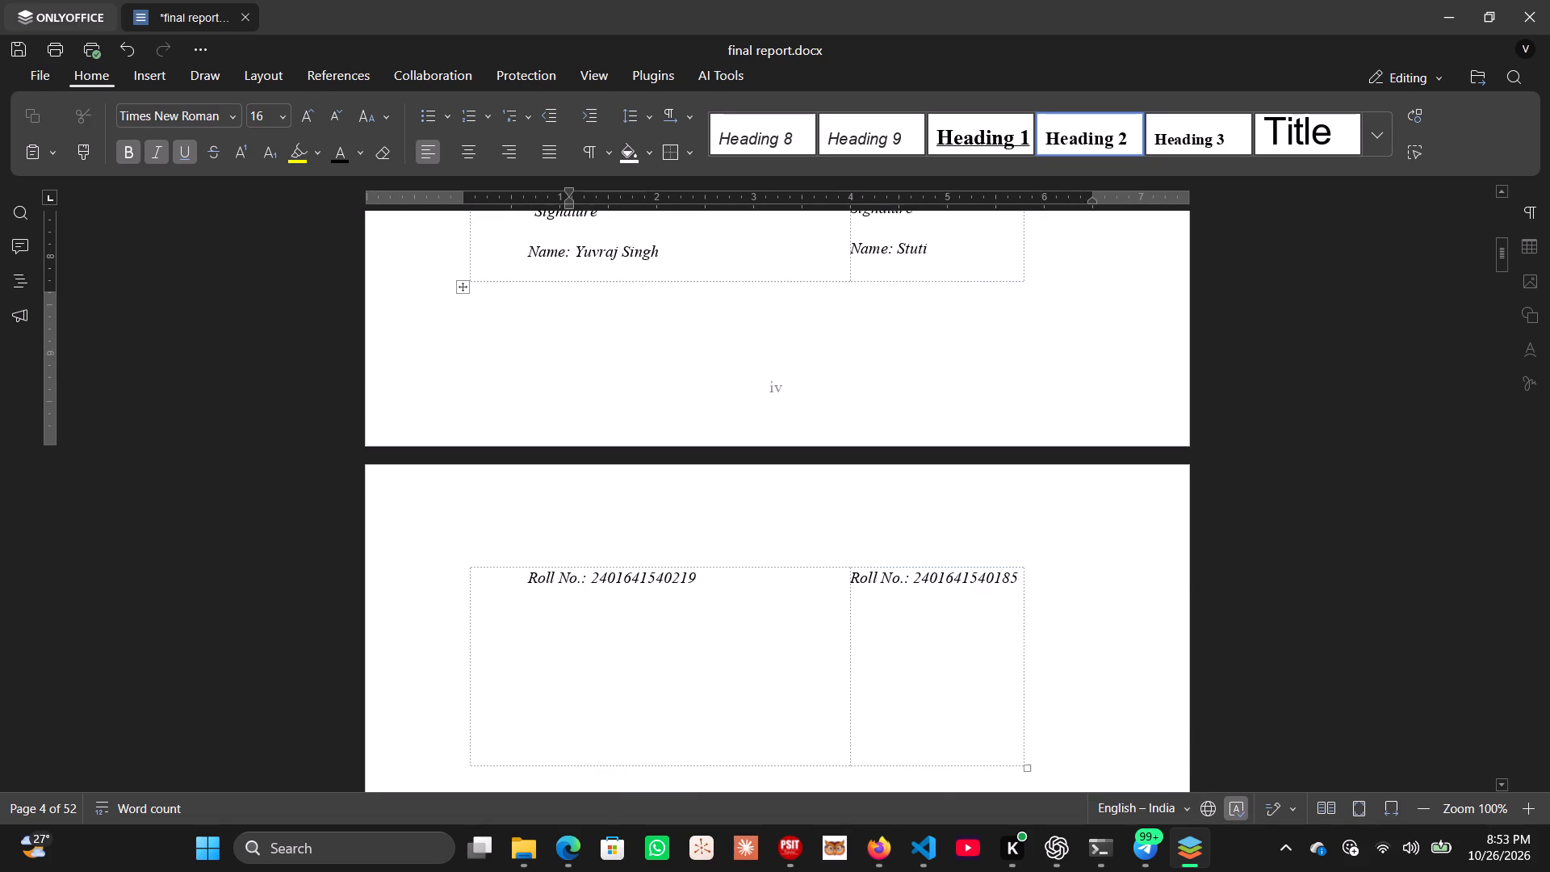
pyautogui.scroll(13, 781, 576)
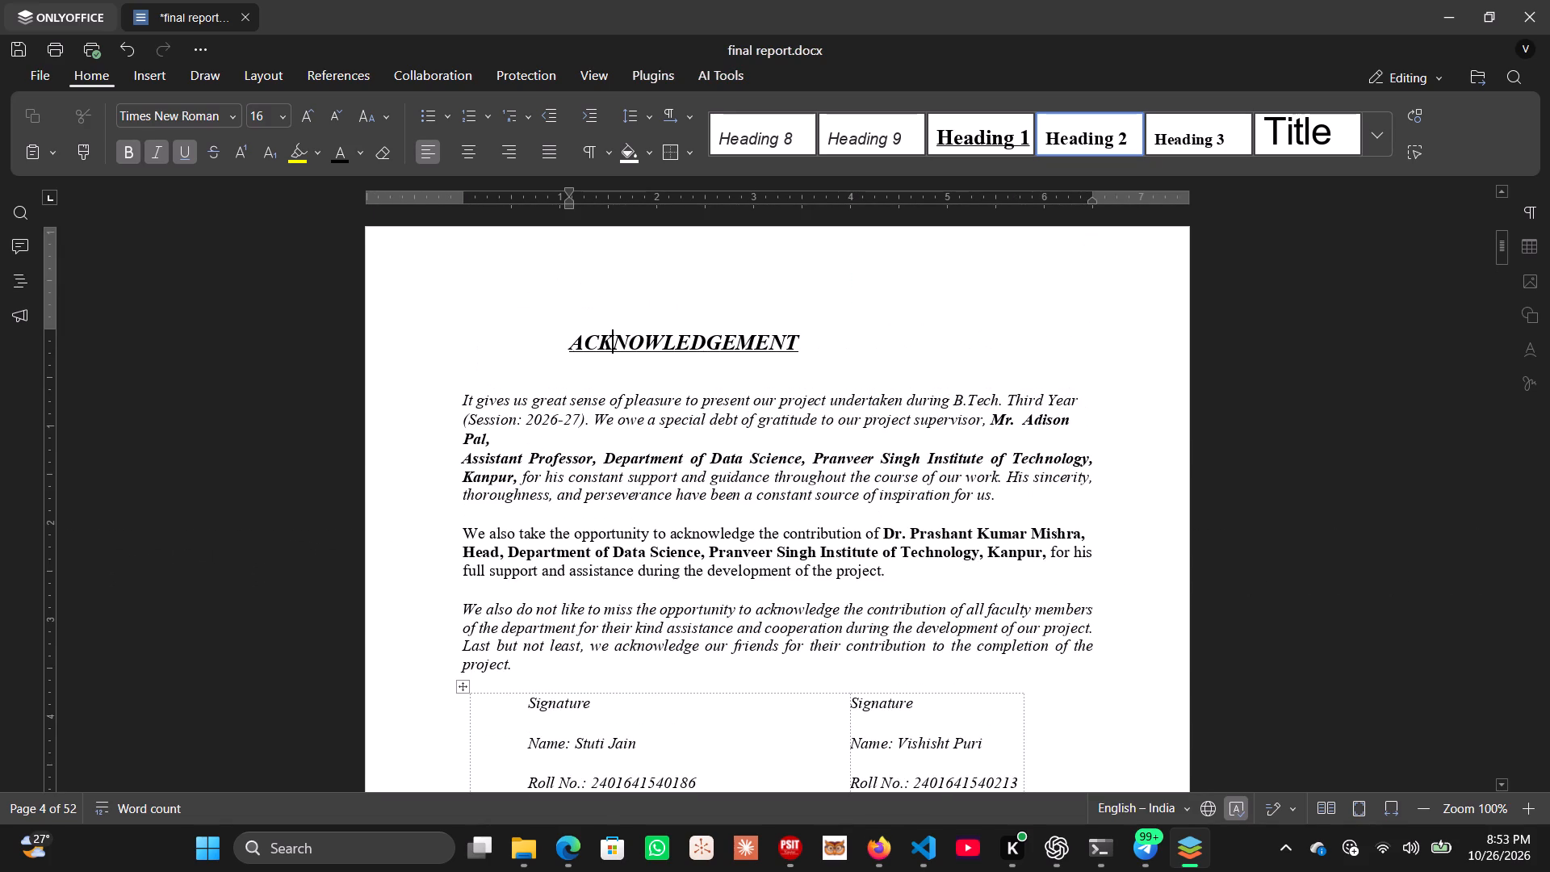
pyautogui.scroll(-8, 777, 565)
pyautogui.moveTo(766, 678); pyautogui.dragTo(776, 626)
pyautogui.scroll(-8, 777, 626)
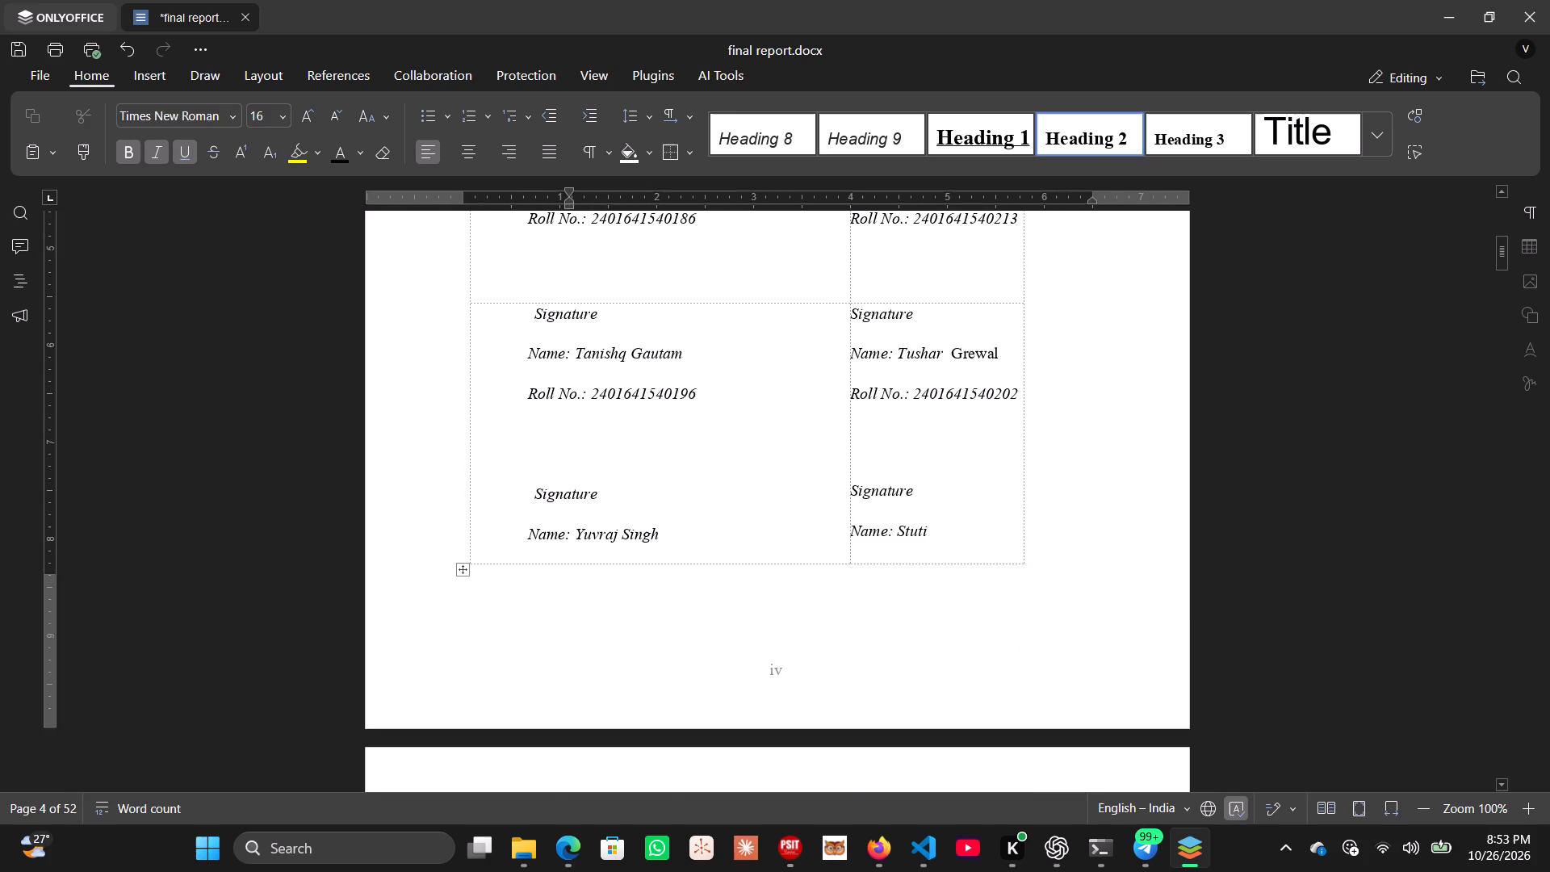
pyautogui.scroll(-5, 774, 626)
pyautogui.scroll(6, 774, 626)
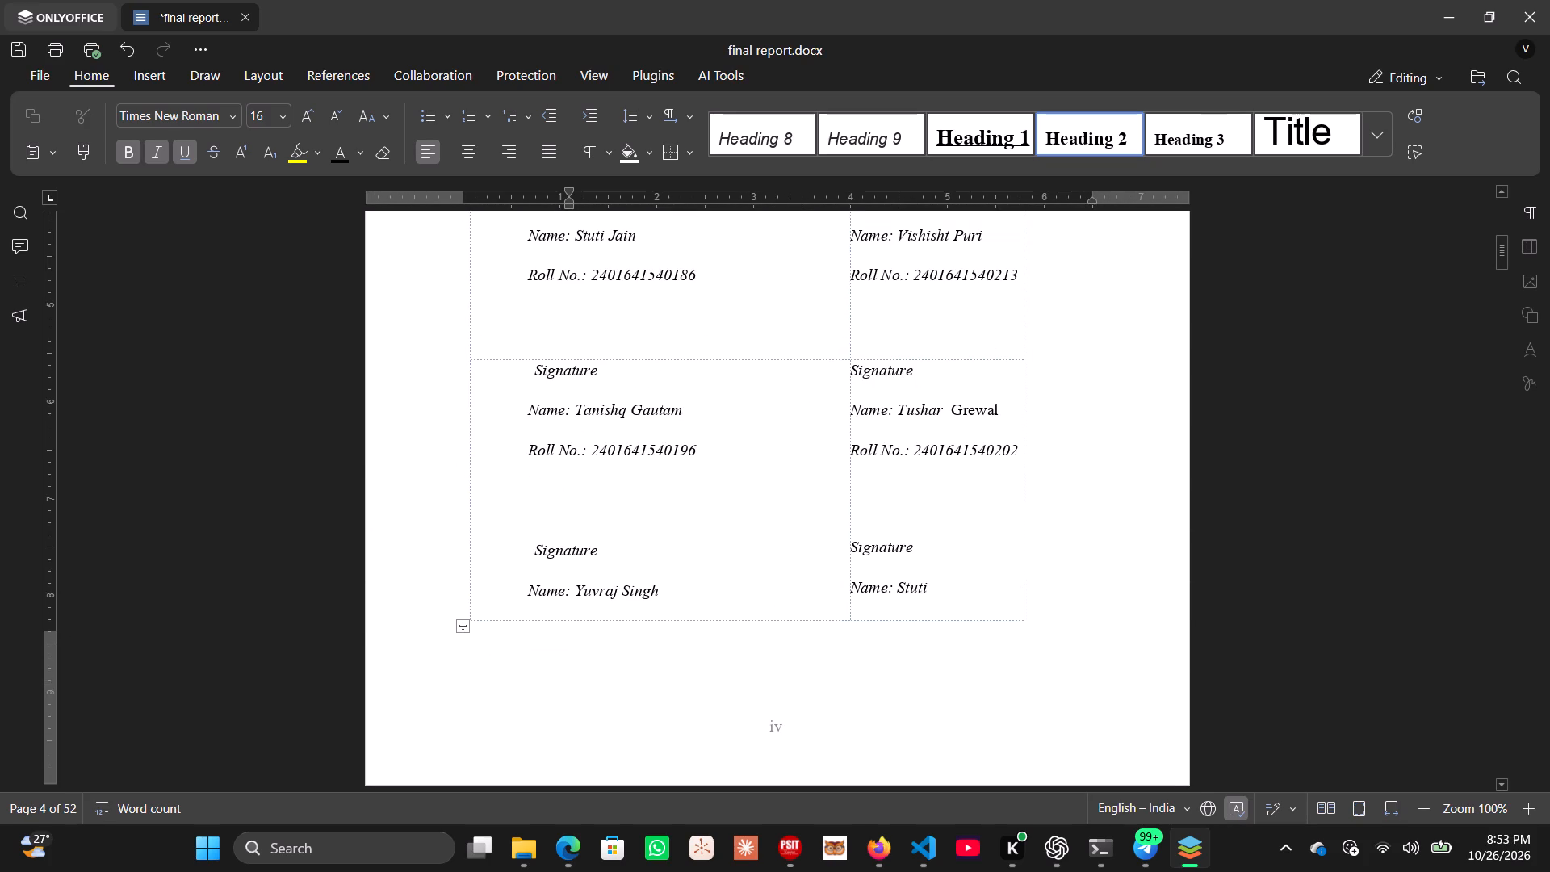
# Move the outer left border of the student signature table inward by about 0.1 inch.
pyautogui.moveTo(462, 624); pyautogui.dragTo(487, 621)
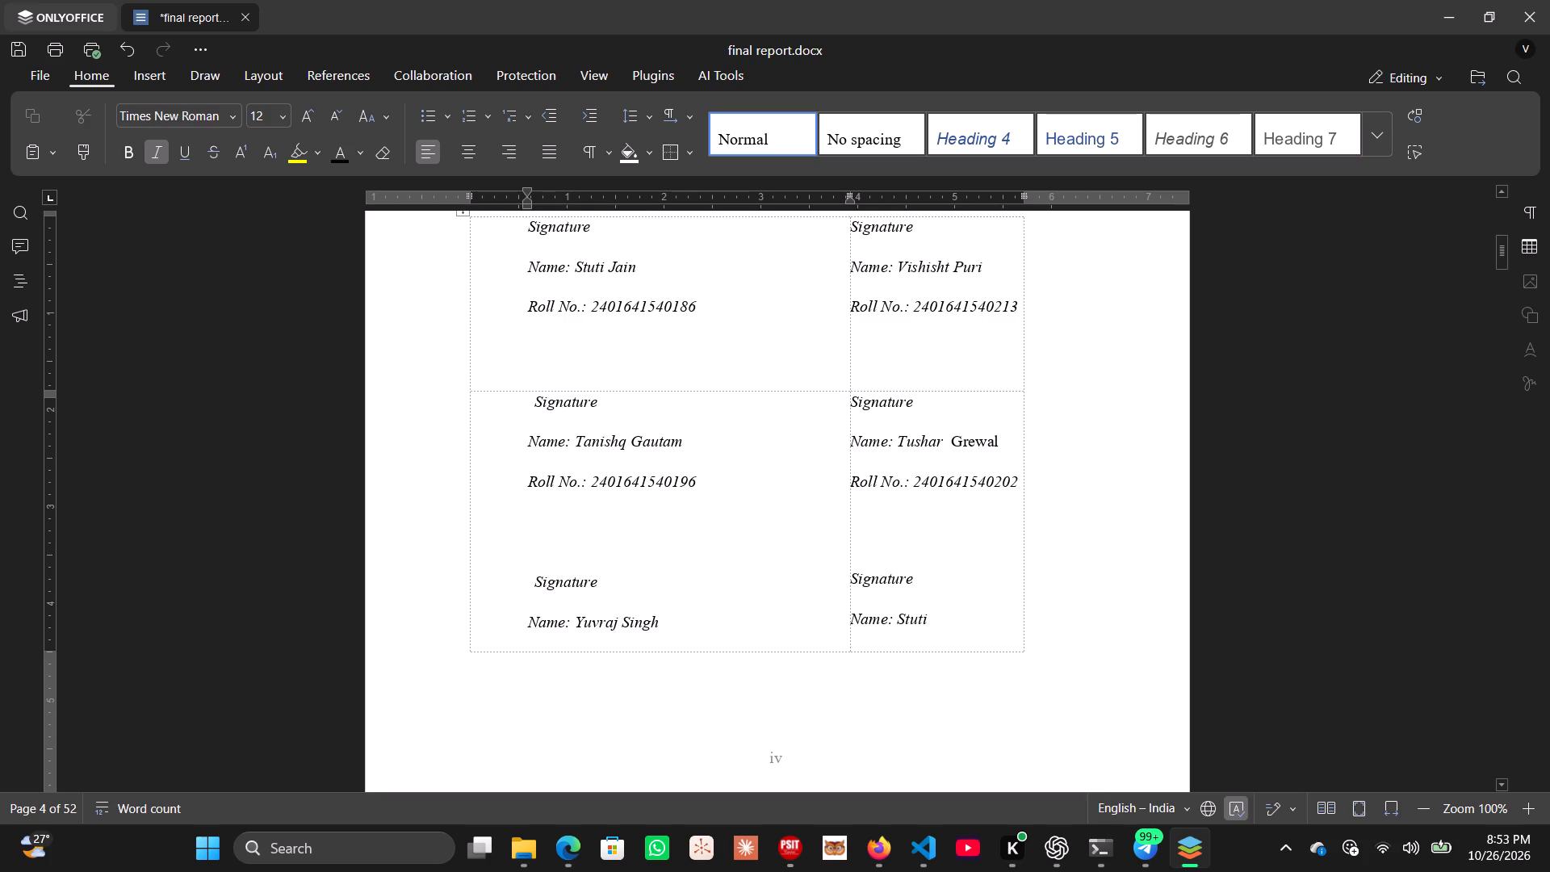
pyautogui.moveTo(471, 648); pyautogui.dragTo(481, 648)
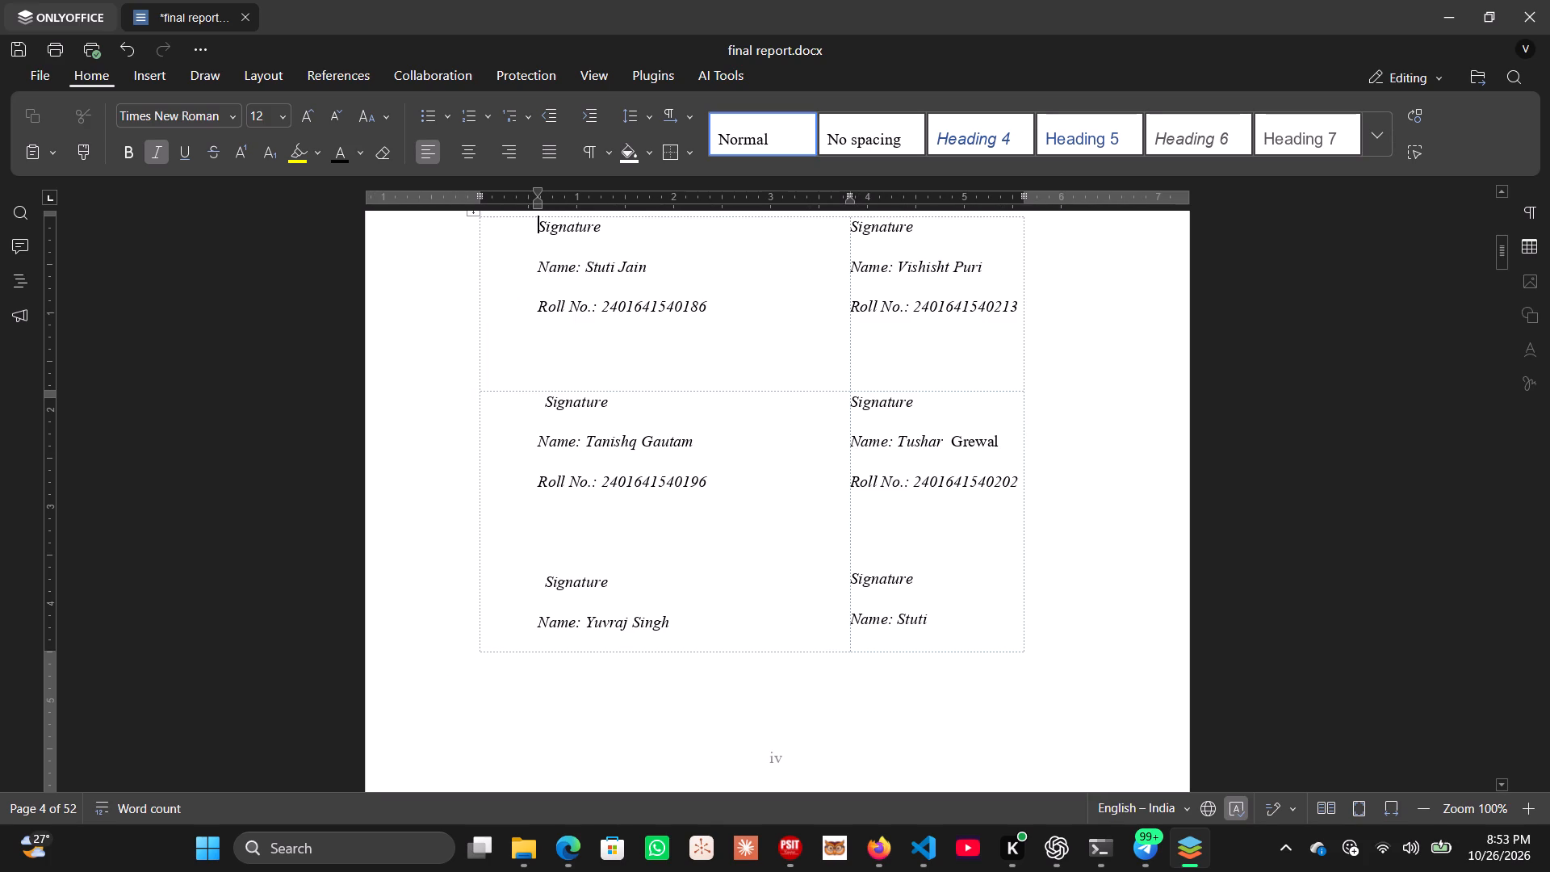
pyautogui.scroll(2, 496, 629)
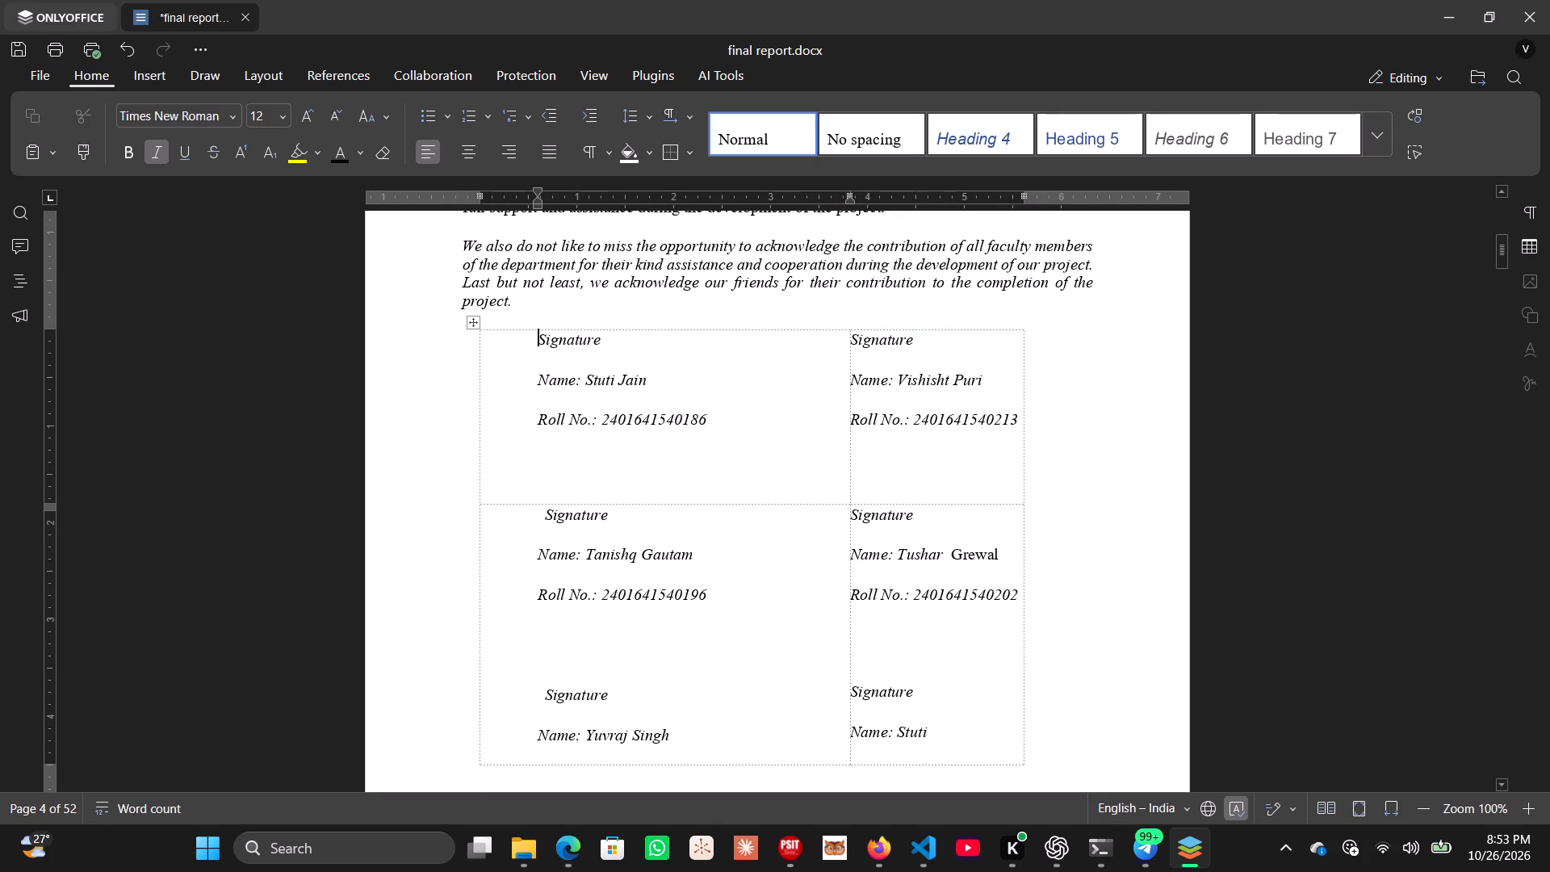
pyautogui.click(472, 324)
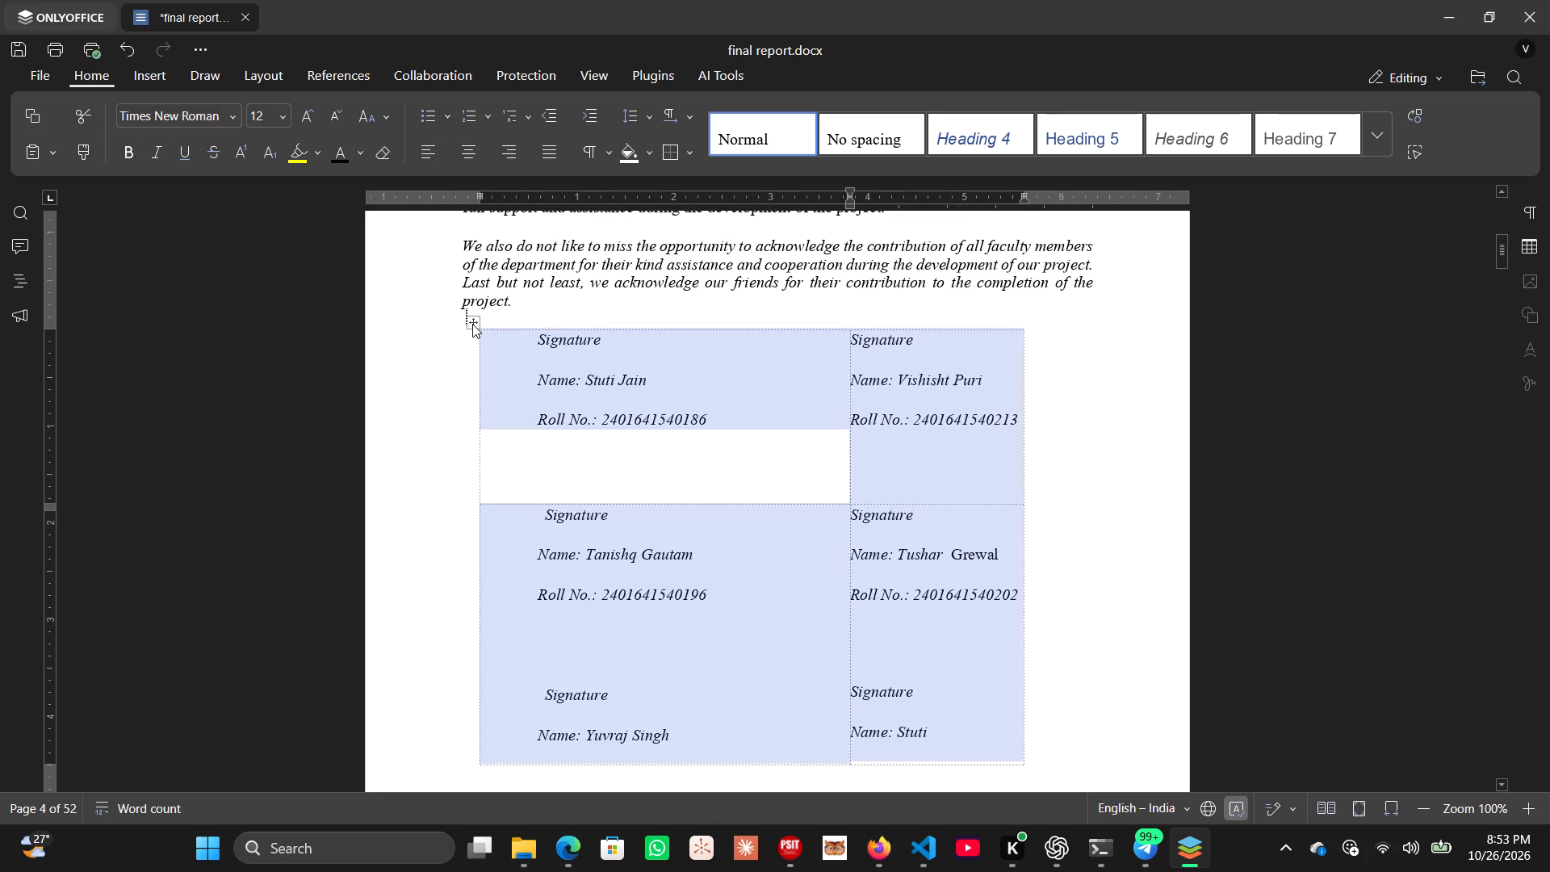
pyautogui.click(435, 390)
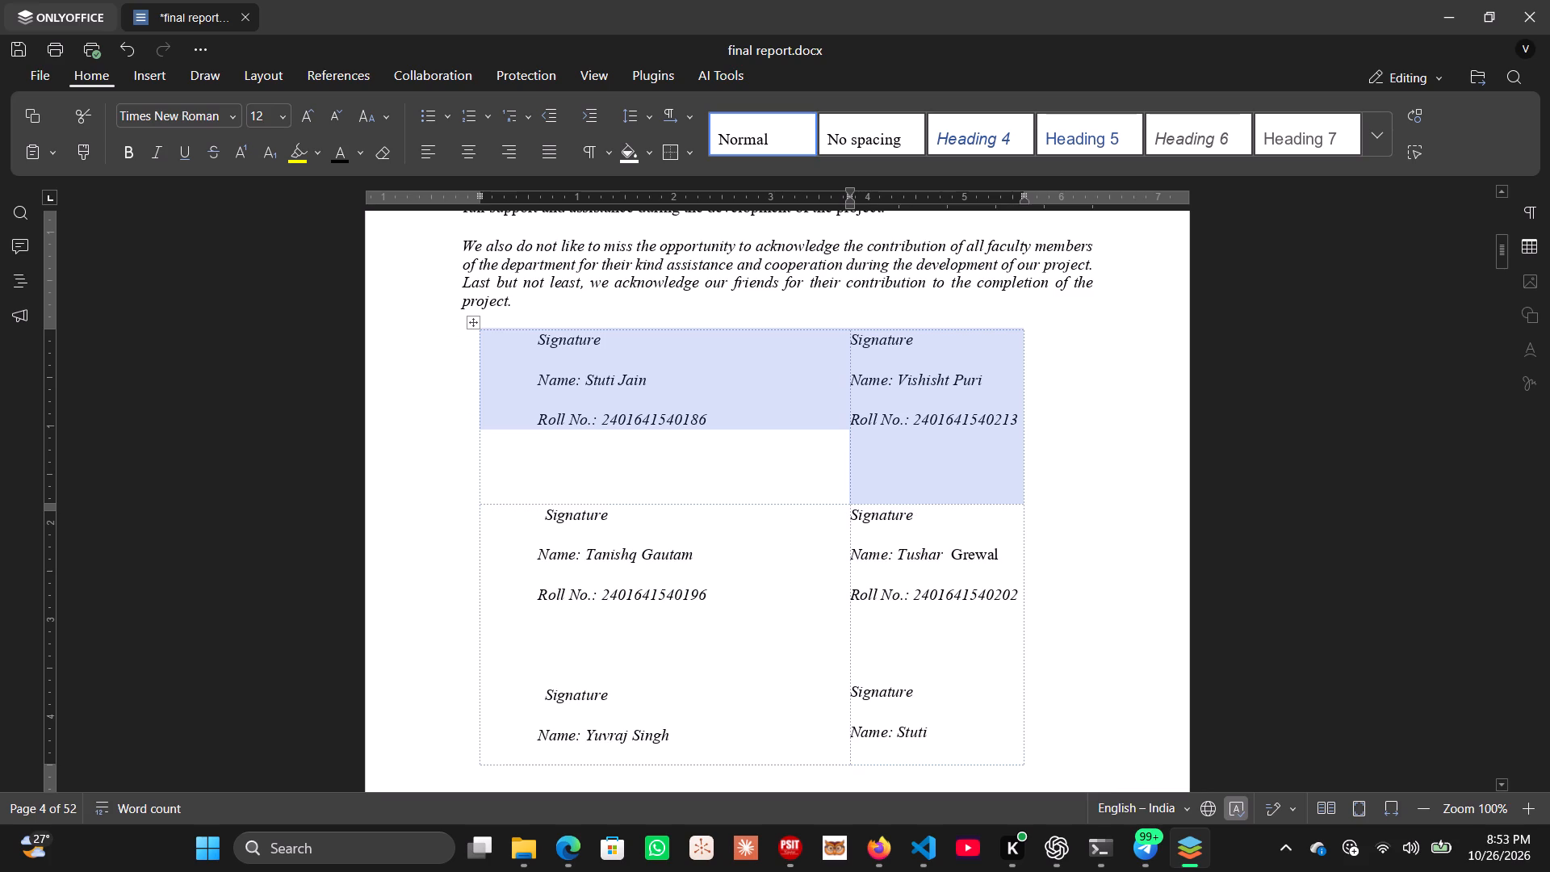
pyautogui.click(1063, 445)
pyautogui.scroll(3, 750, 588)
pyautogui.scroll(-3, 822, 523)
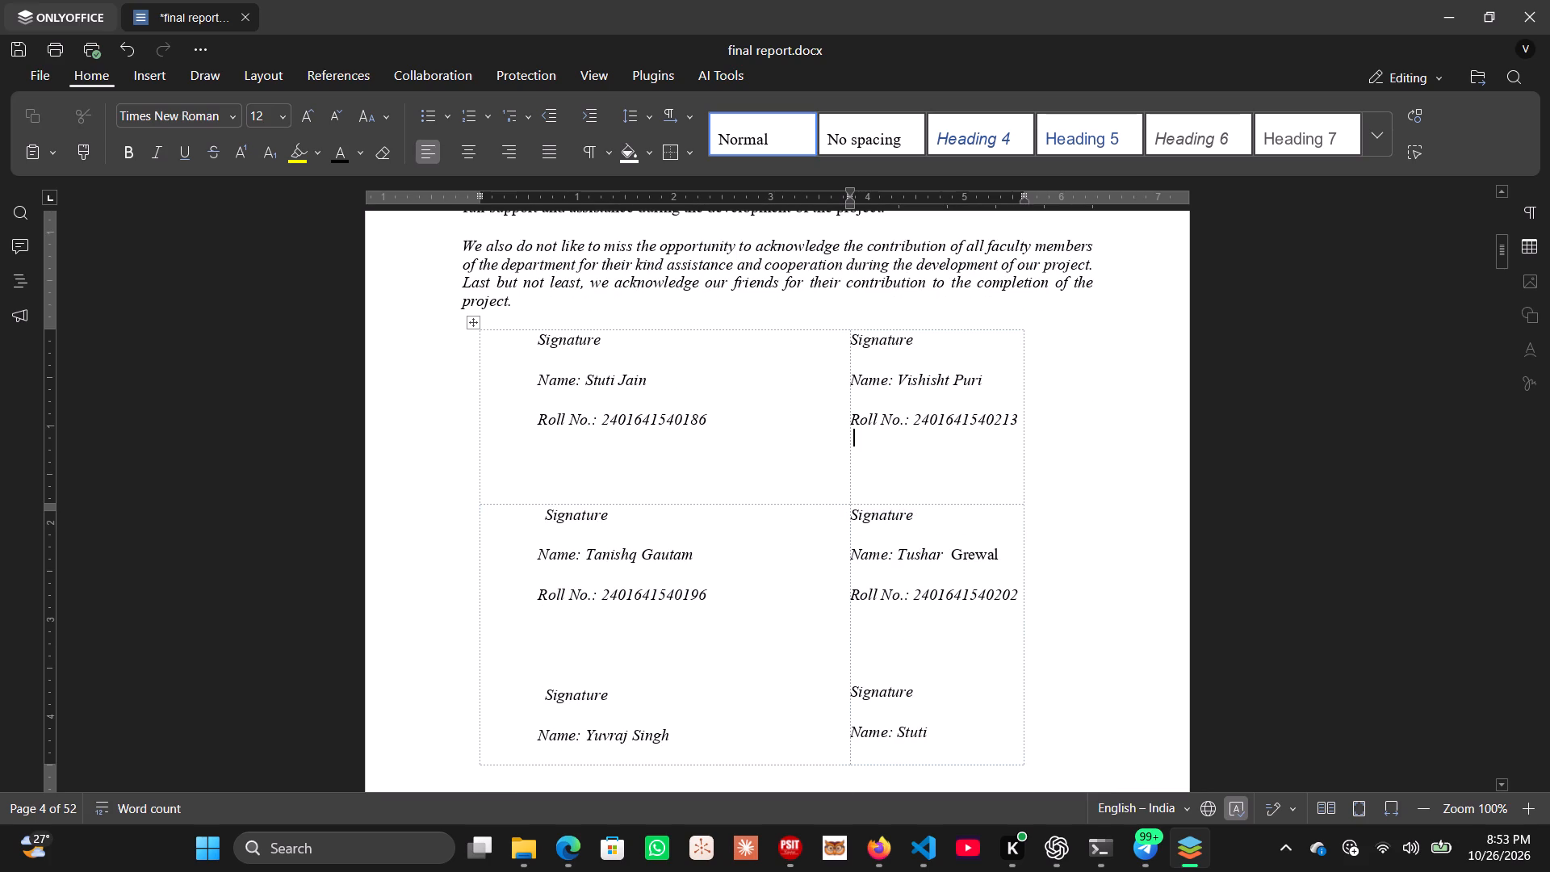
# Italicize the upright surname in the second column of the signature table's second row to match the other names.
pyautogui.moveTo(949, 557); pyautogui.dragTo(961, 562)
pyautogui.moveTo(961, 562); pyautogui.dragTo(987, 565)
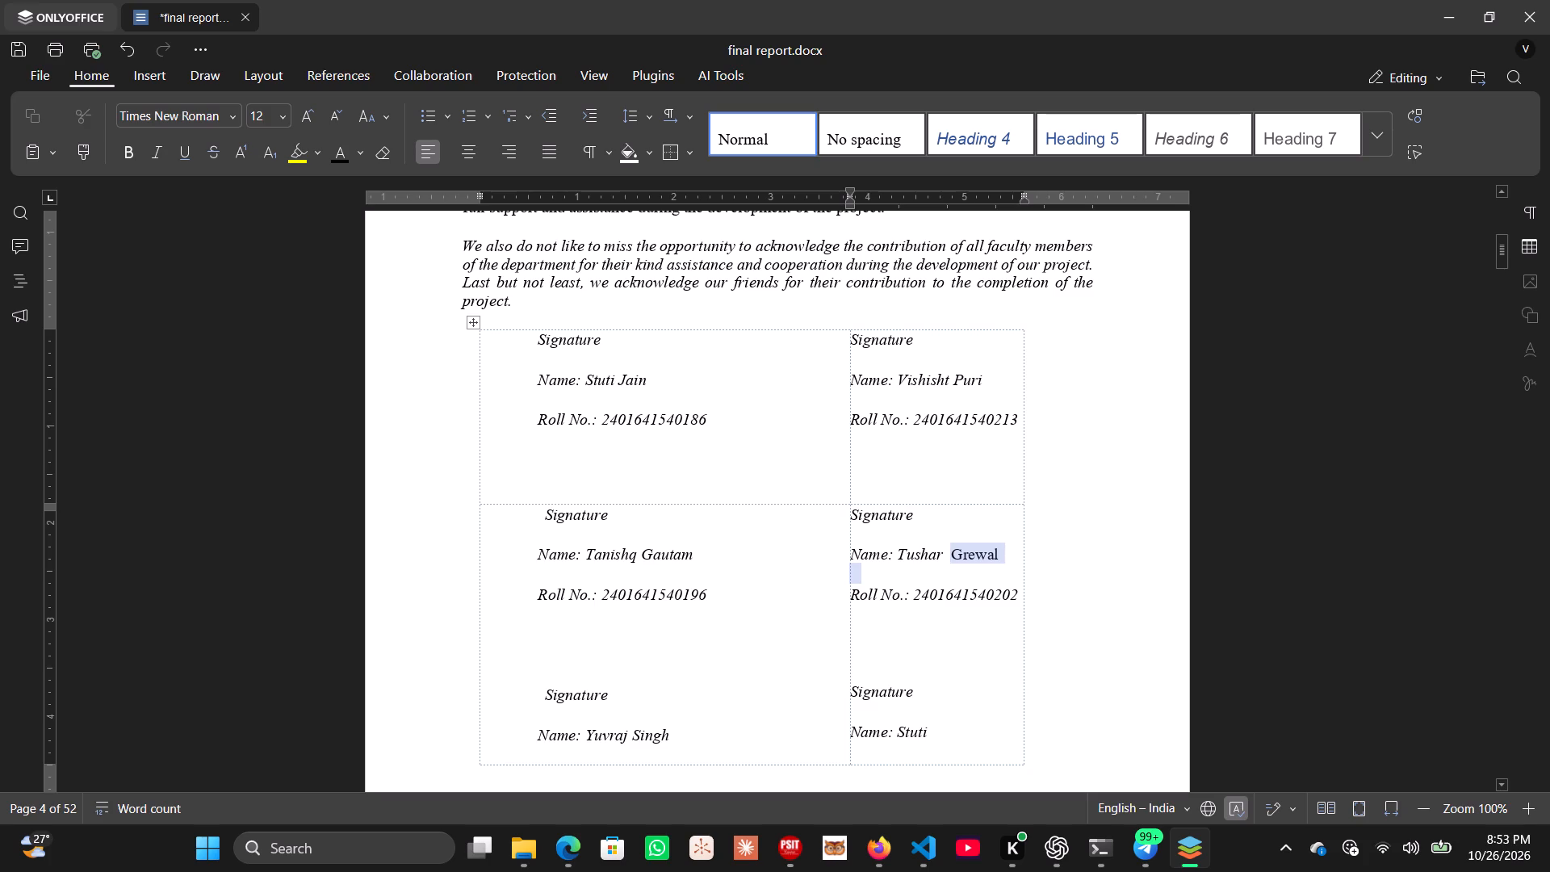
pyautogui.moveTo(987, 565); pyautogui.dragTo(1000, 564)
pyautogui.rightClick(1005, 536)
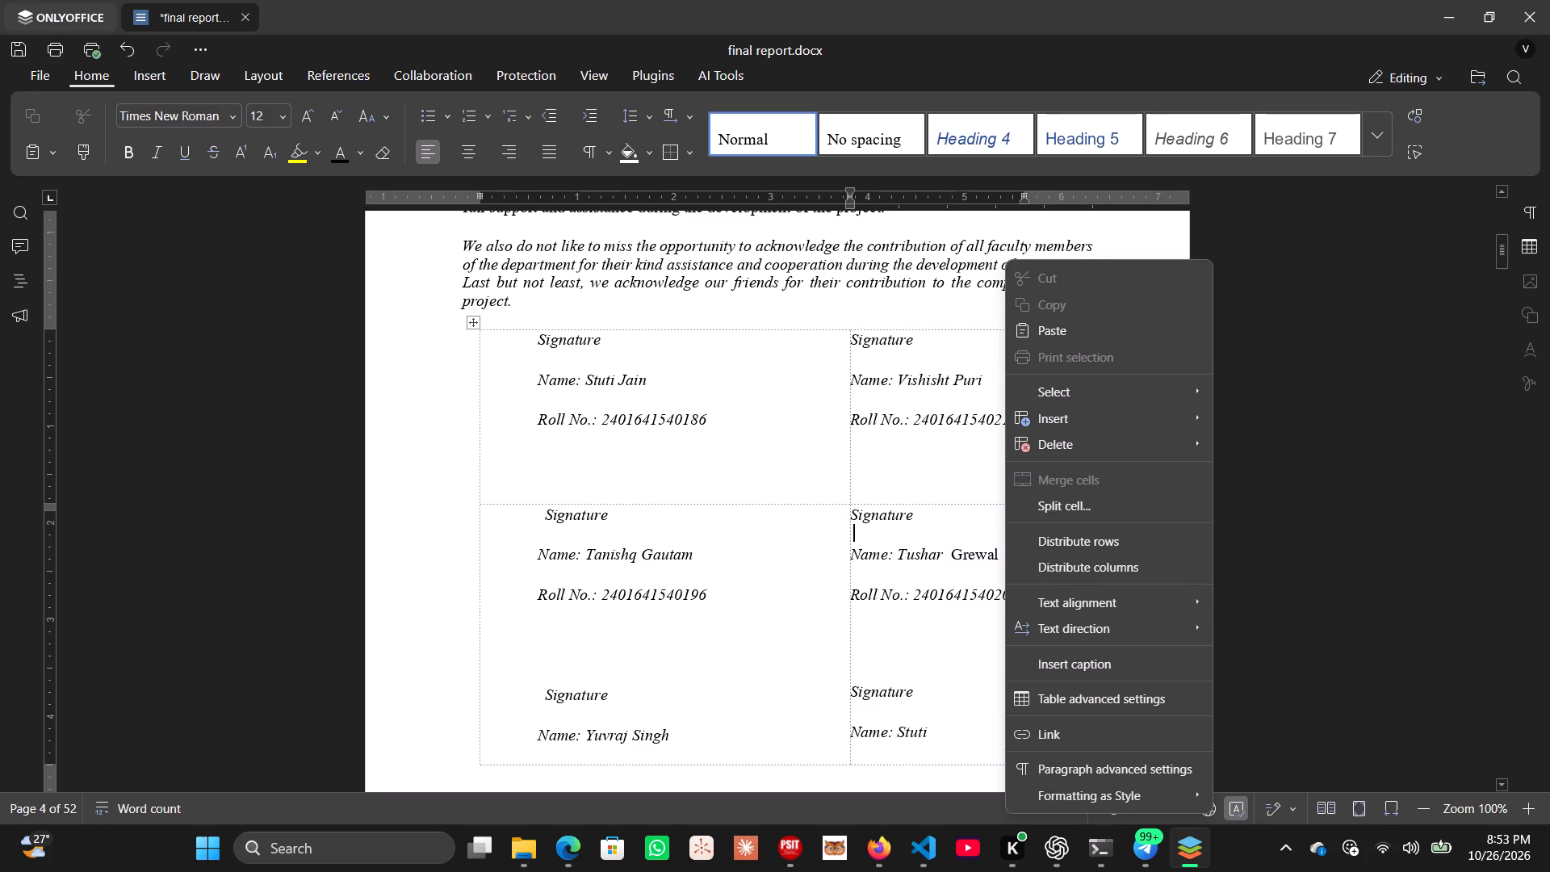
pyautogui.click(959, 510)
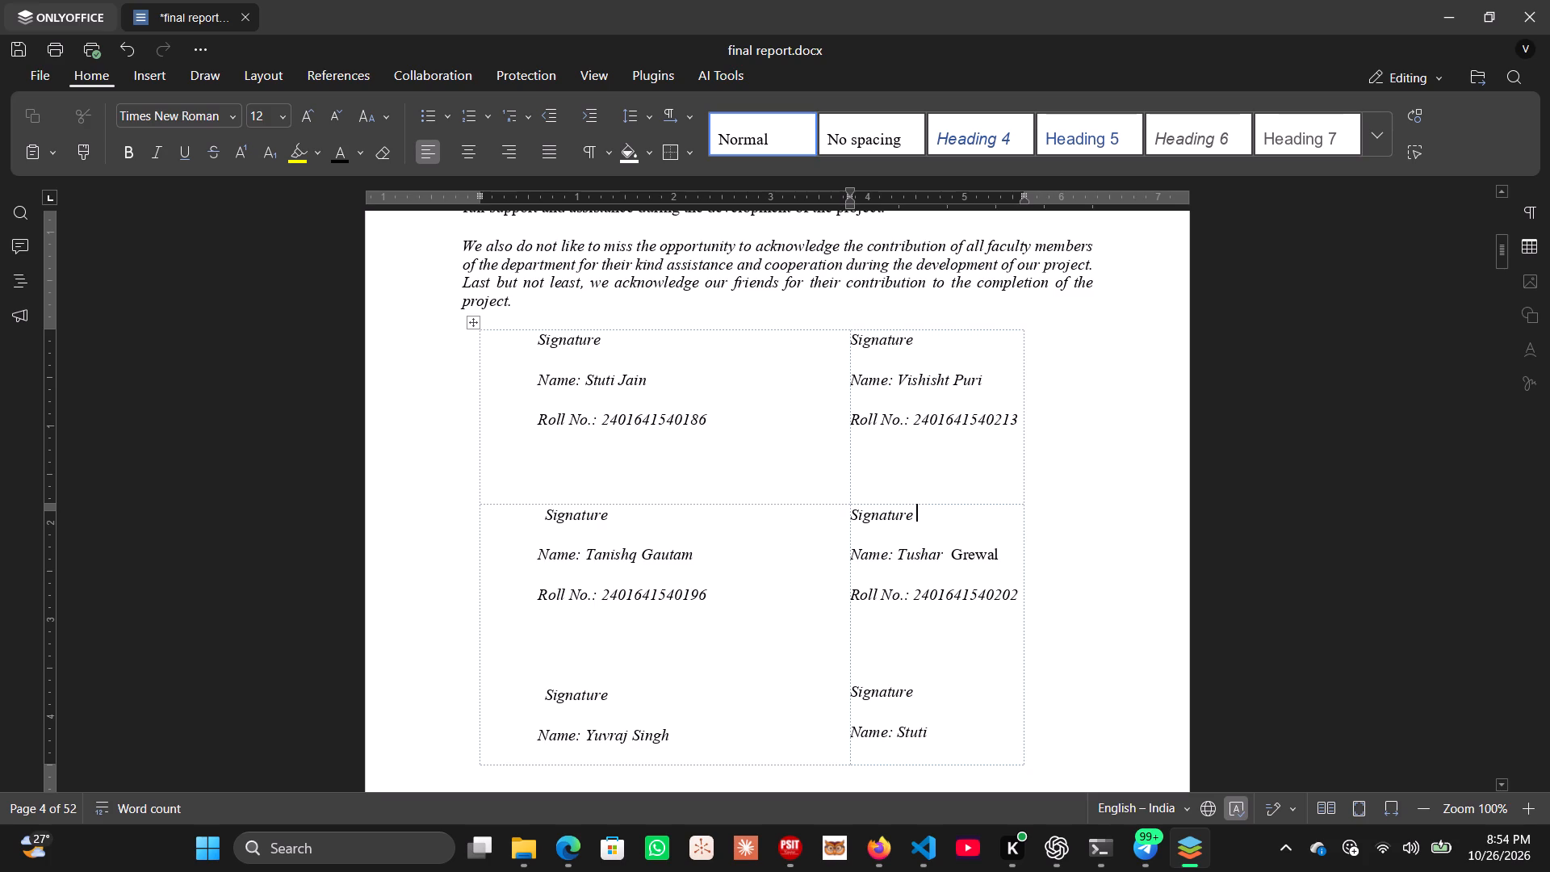
pyautogui.moveTo(950, 546); pyautogui.dragTo(999, 551)
pyautogui.click(164, 145)
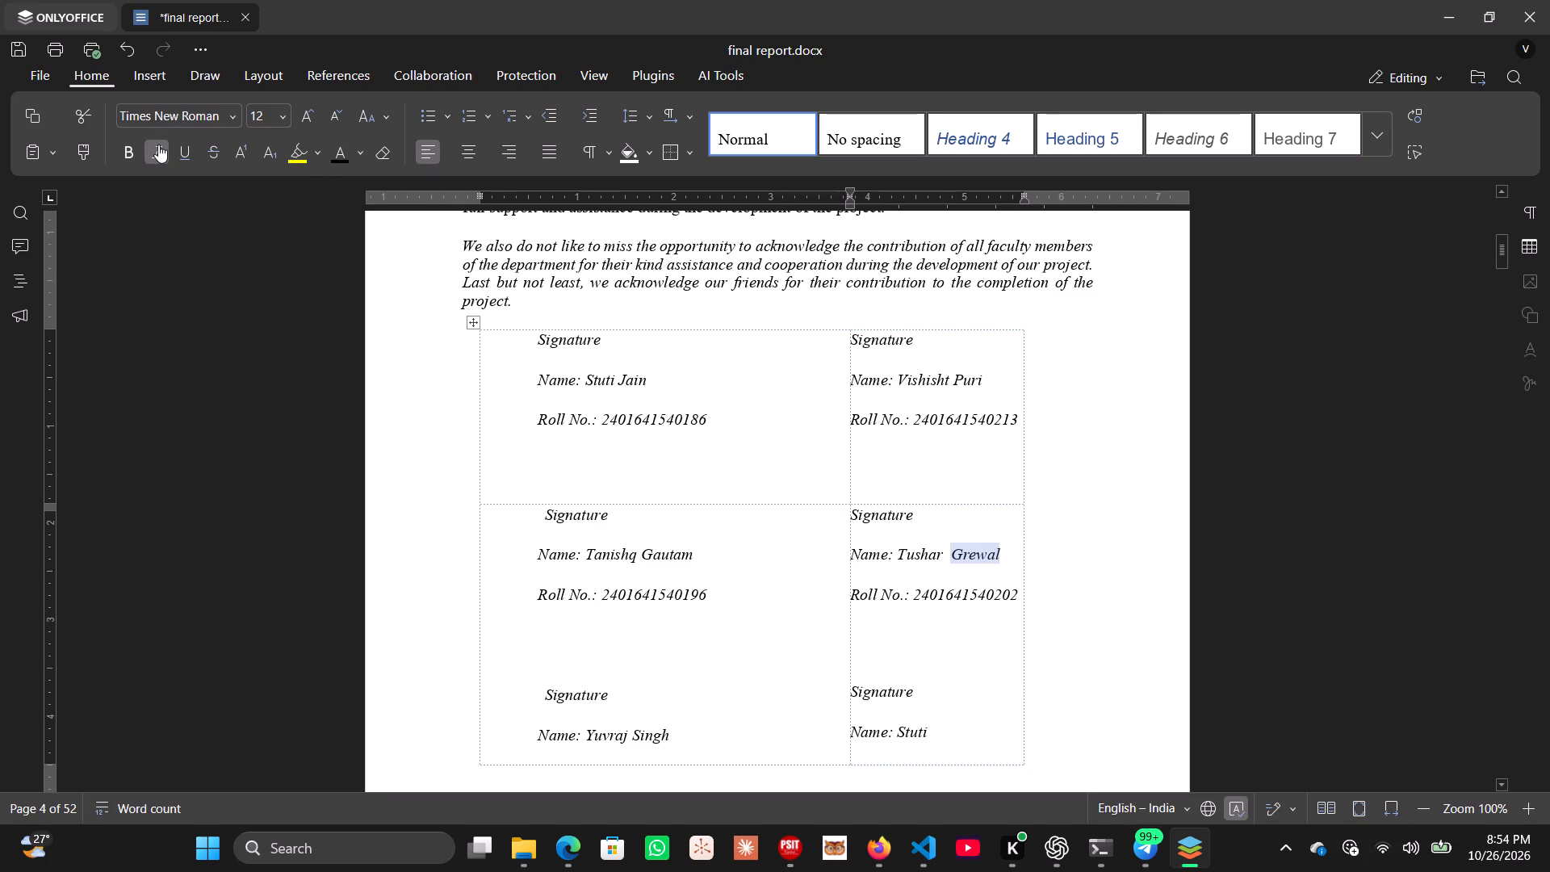
pyautogui.click(1030, 529)
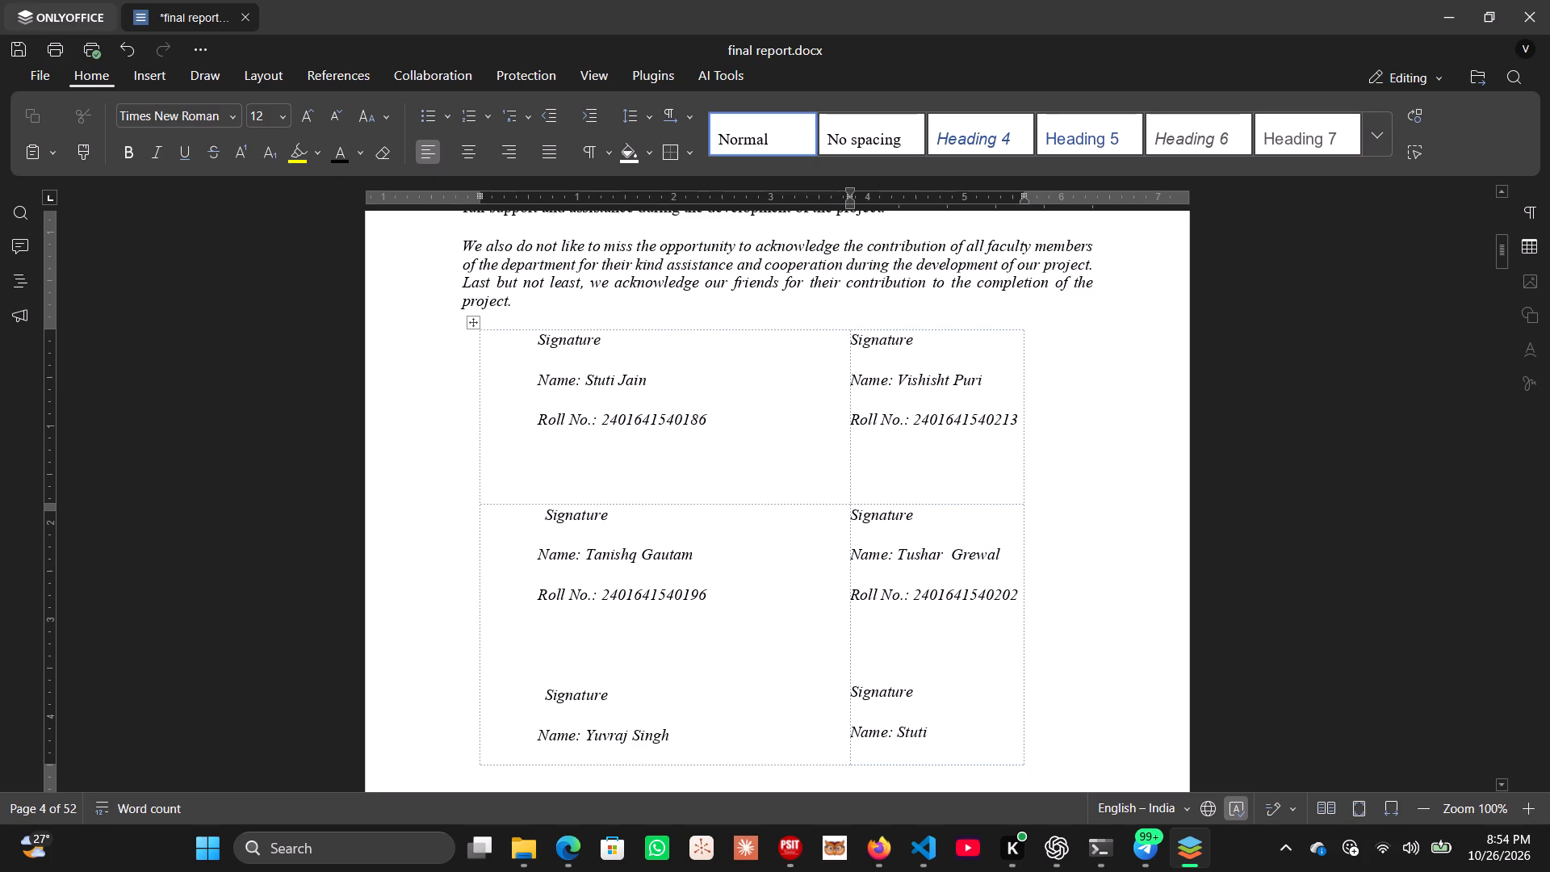
# Widen the second column of the signature table by moving the column divider about 0.4 inch toward the first column.
pyautogui.scroll(-2, 722, 569)
pyautogui.scroll(-1, 879, 596)
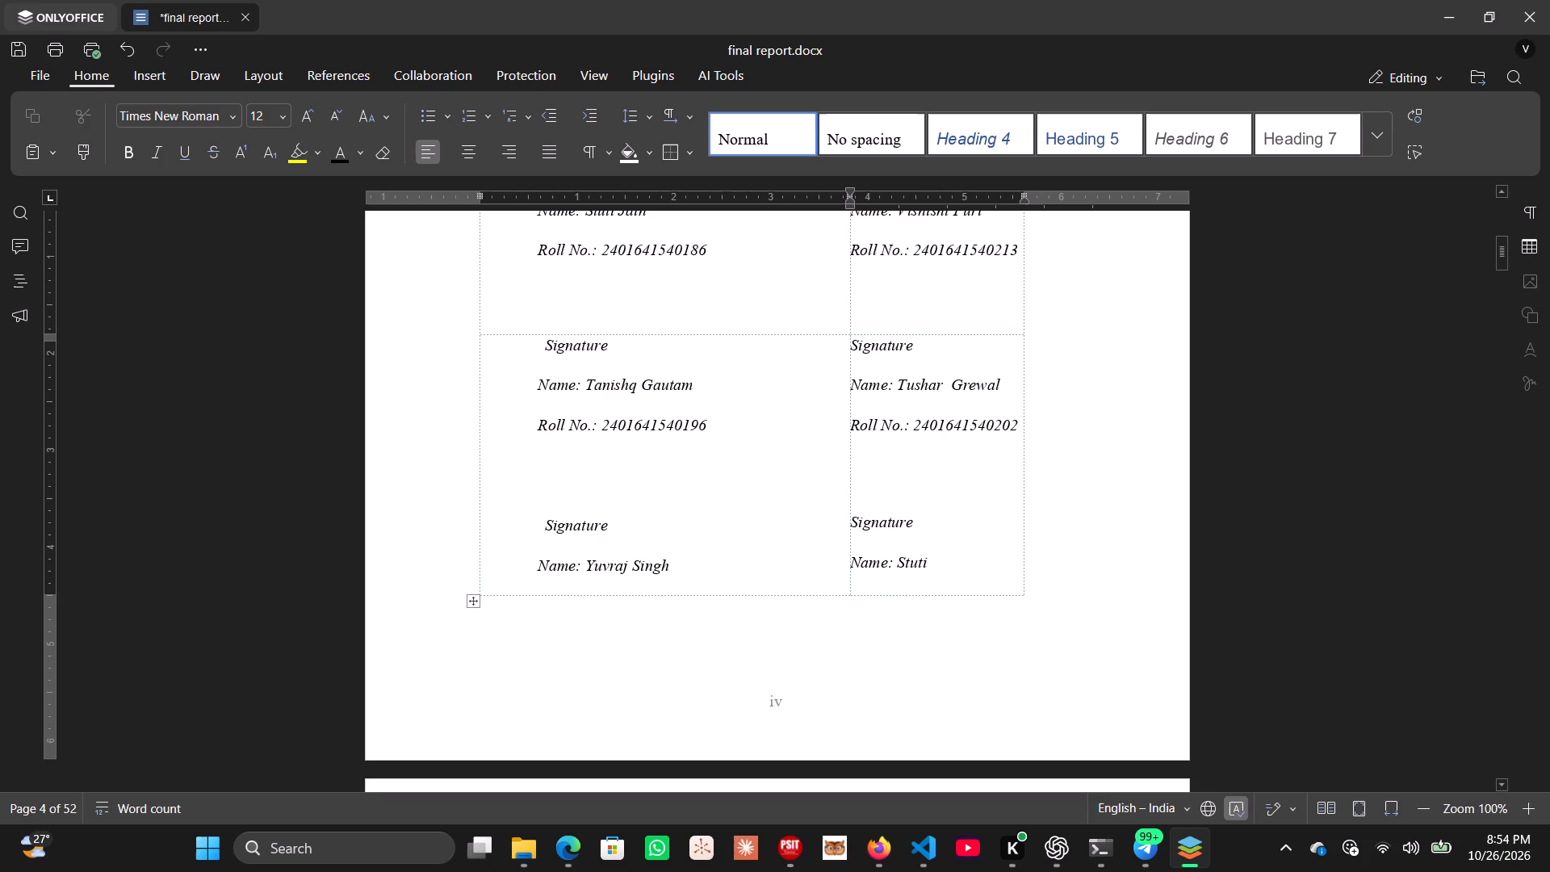
pyautogui.scroll(2, 817, 540)
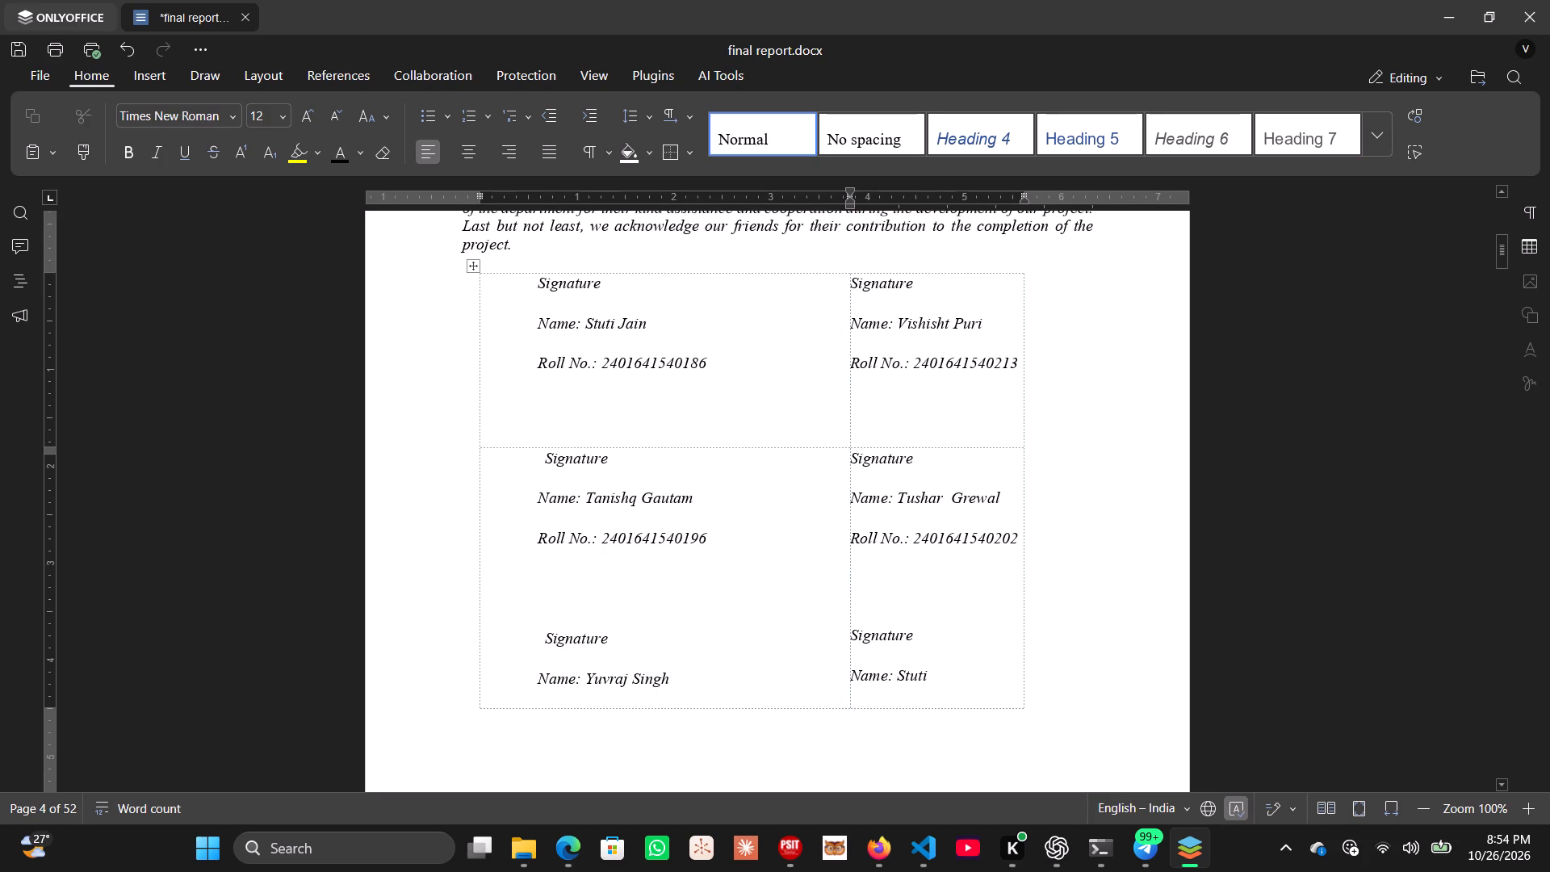
pyautogui.moveTo(849, 405); pyautogui.dragTo(811, 409)
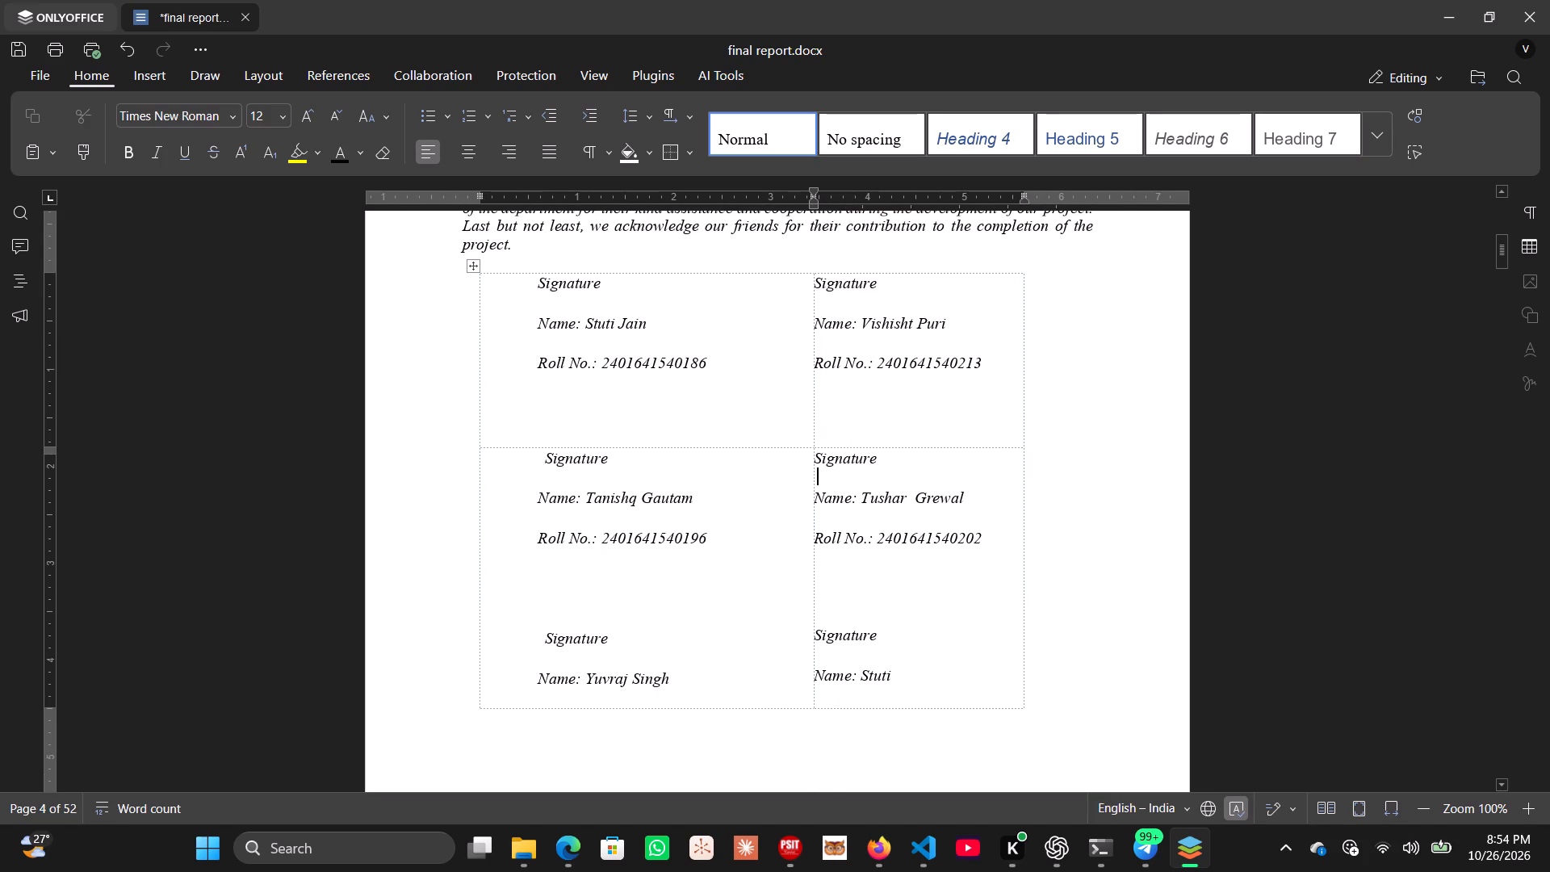
# Try to shorten the last row of the student signature table by raising its bottom border on page iv.
pyautogui.scroll(-3, 811, 548)
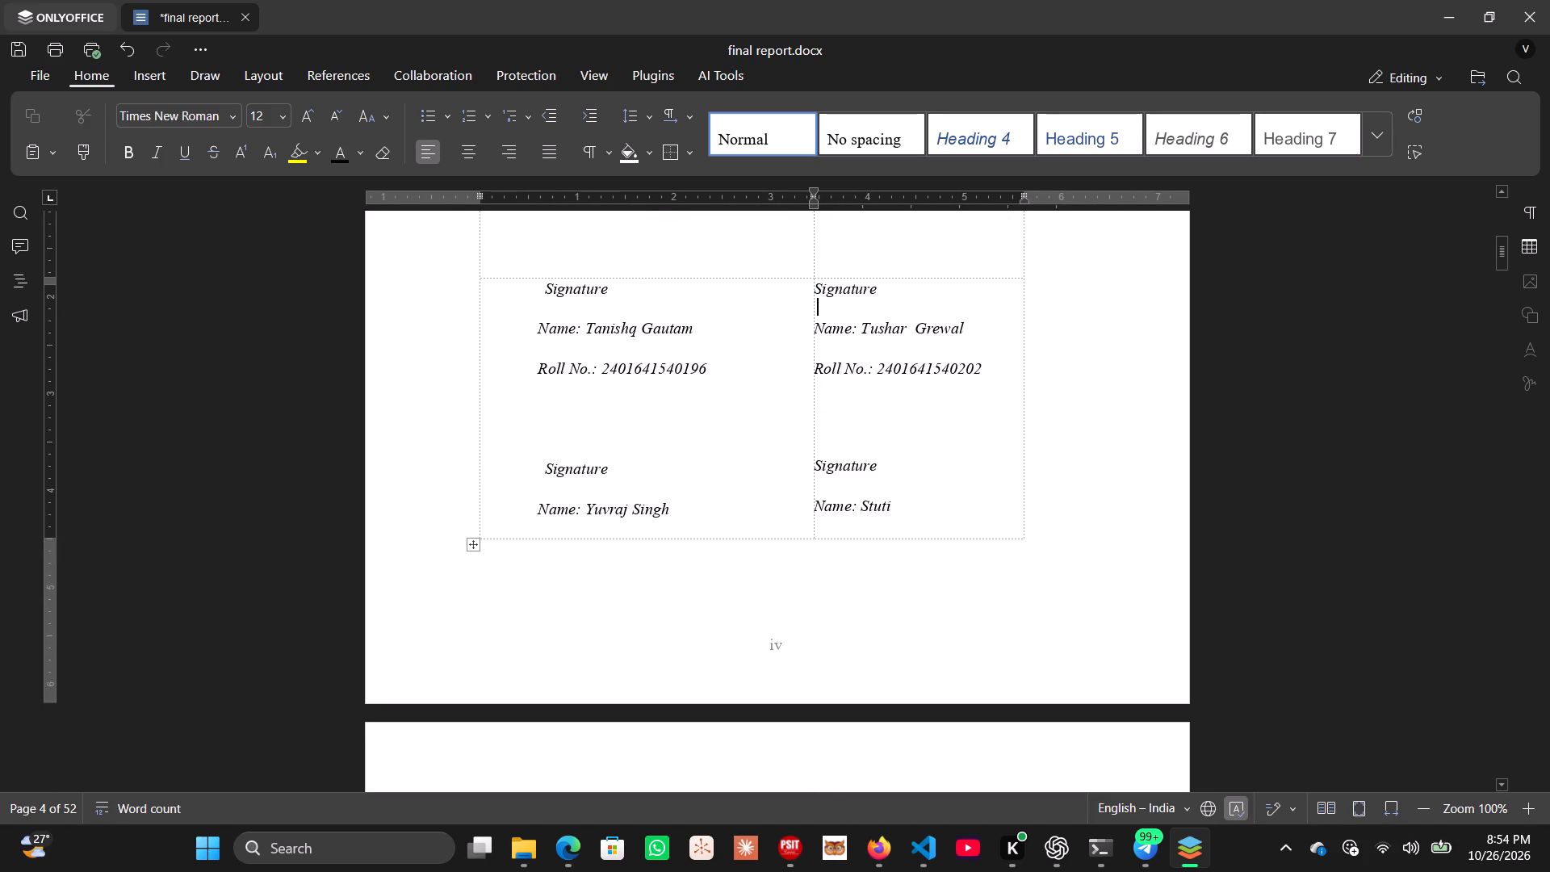
pyautogui.scroll(-5, 811, 661)
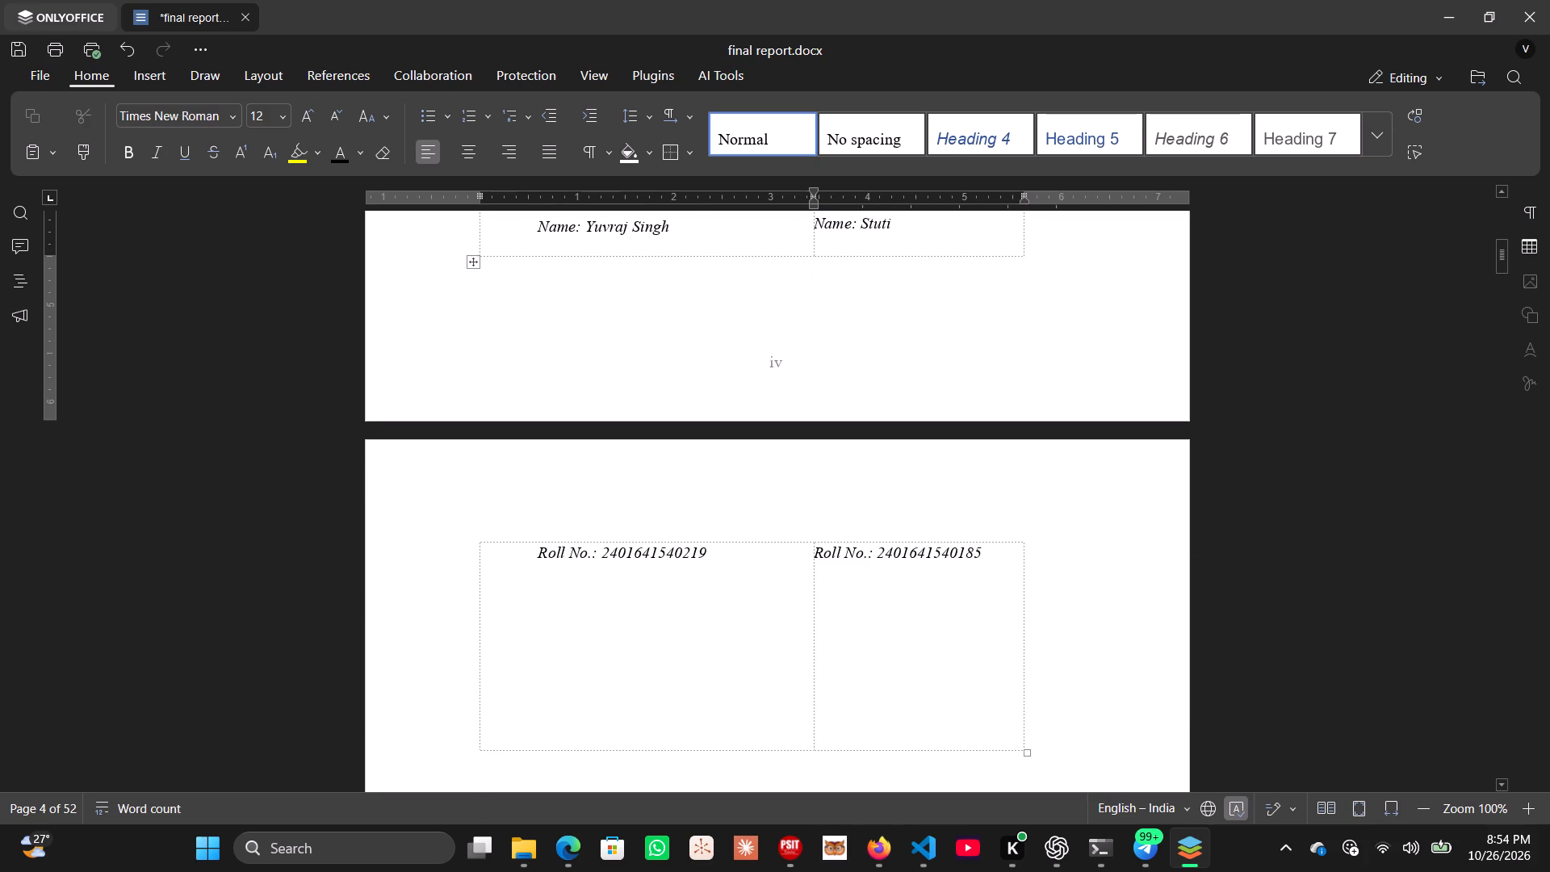
pyautogui.scroll(-8, 790, 666)
pyautogui.scroll(5, 772, 656)
pyautogui.scroll(1, 750, 551)
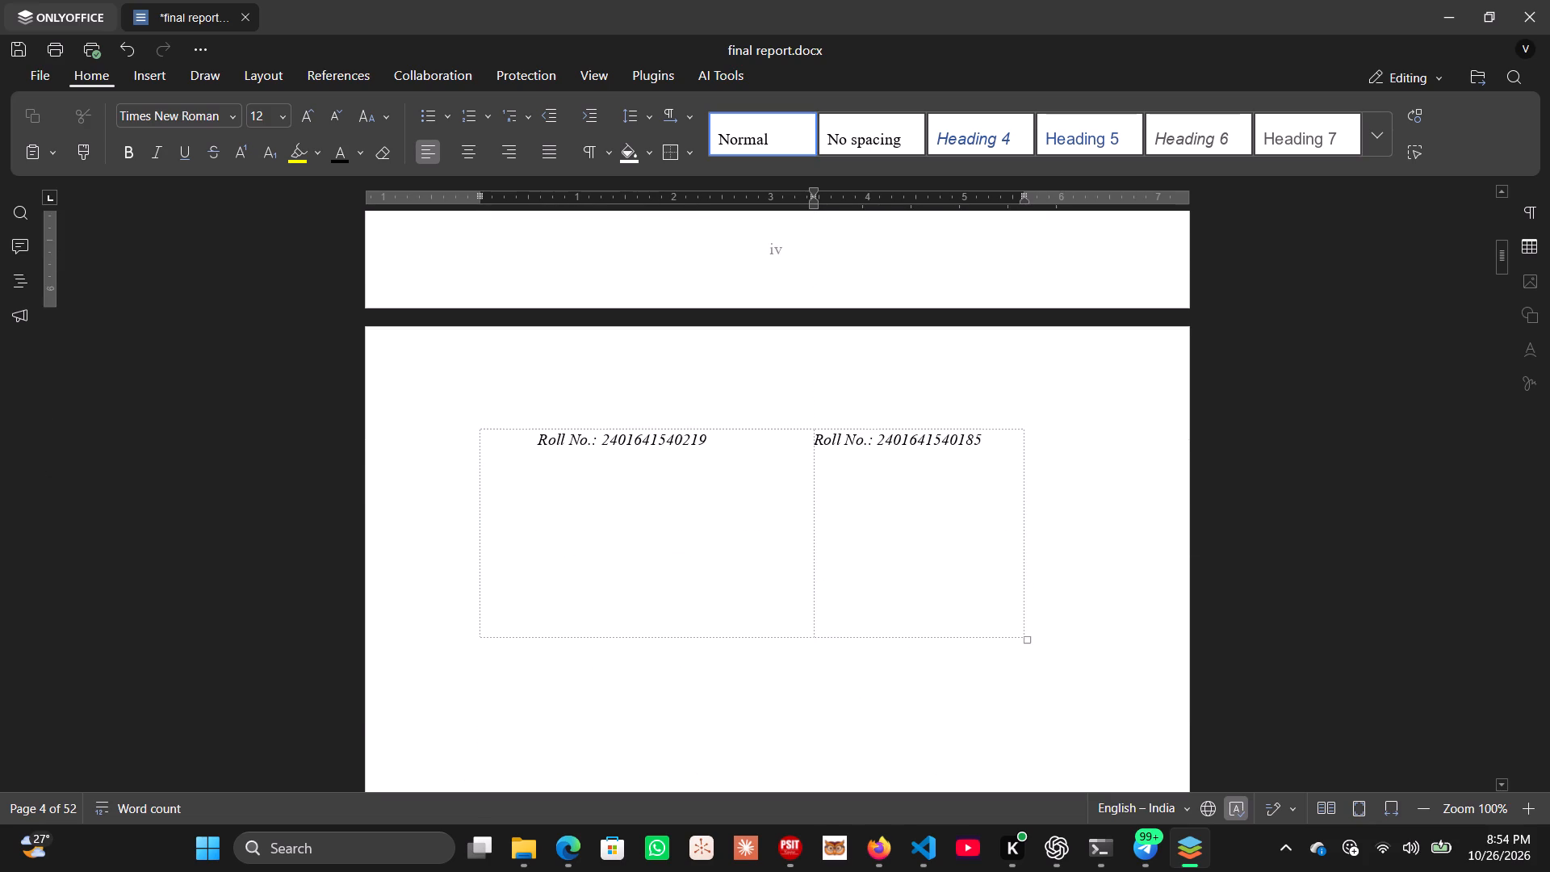
pyautogui.scroll(4, 765, 467)
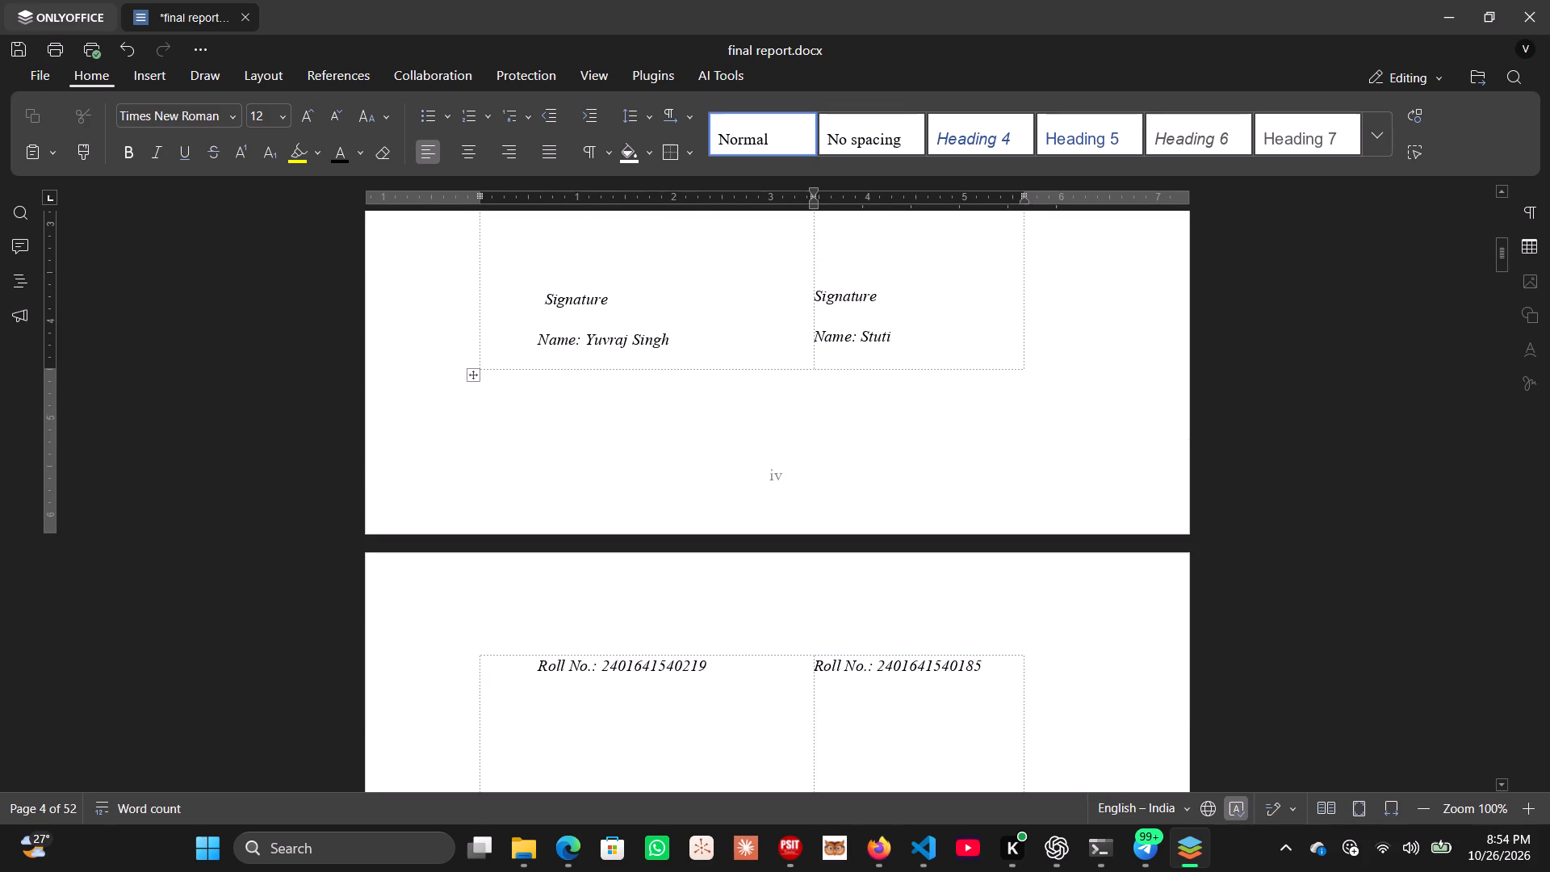
pyautogui.moveTo(742, 371); pyautogui.dragTo(746, 379)
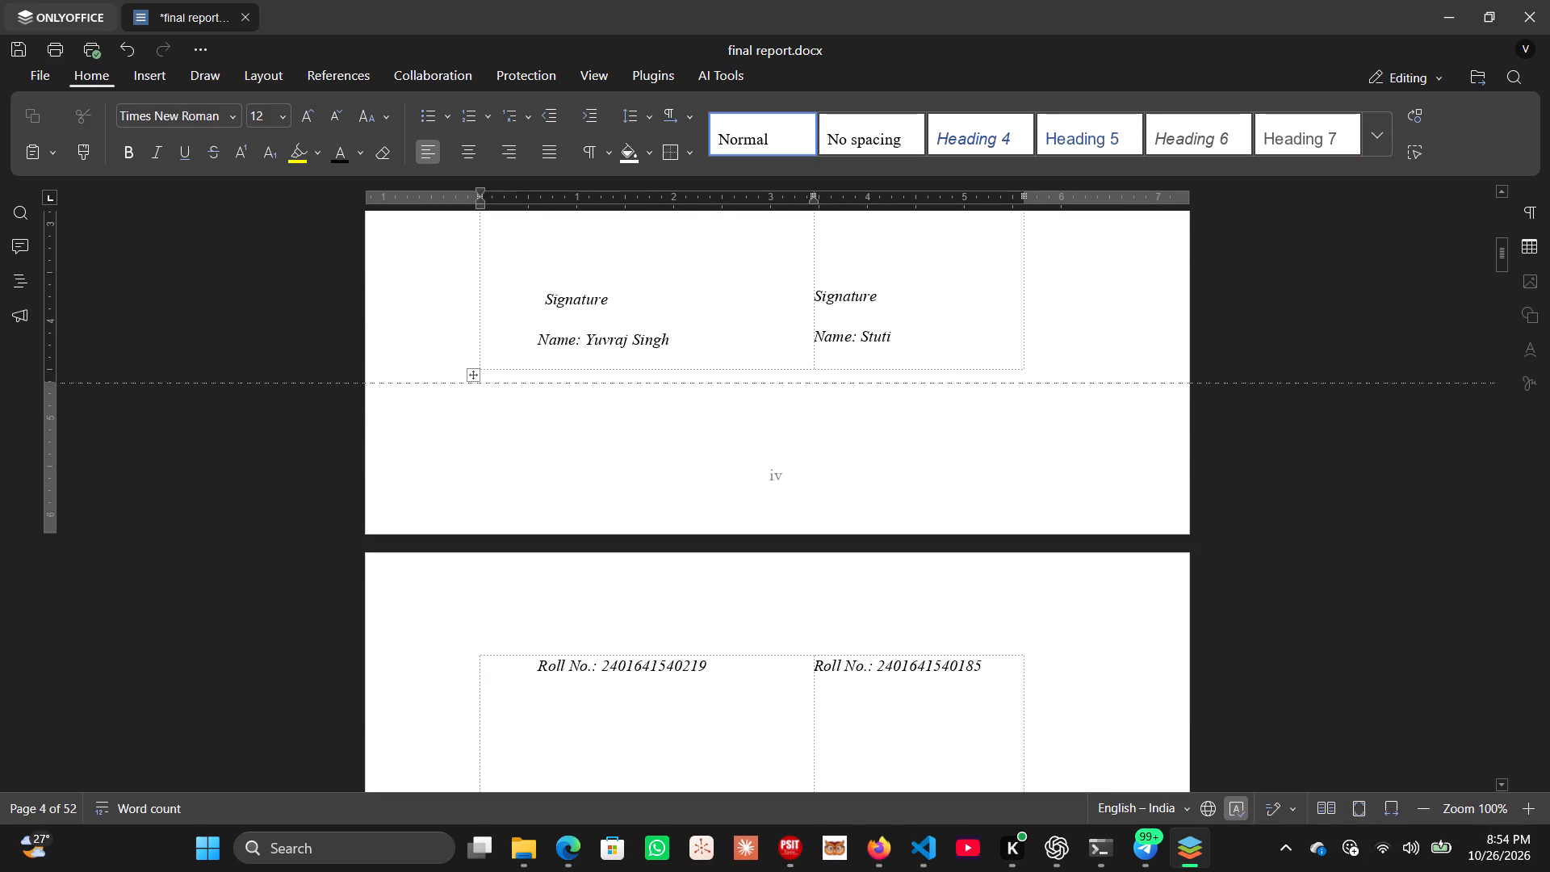
pyautogui.moveTo(746, 379); pyautogui.dragTo(752, 324)
pyautogui.scroll(-2, 739, 543)
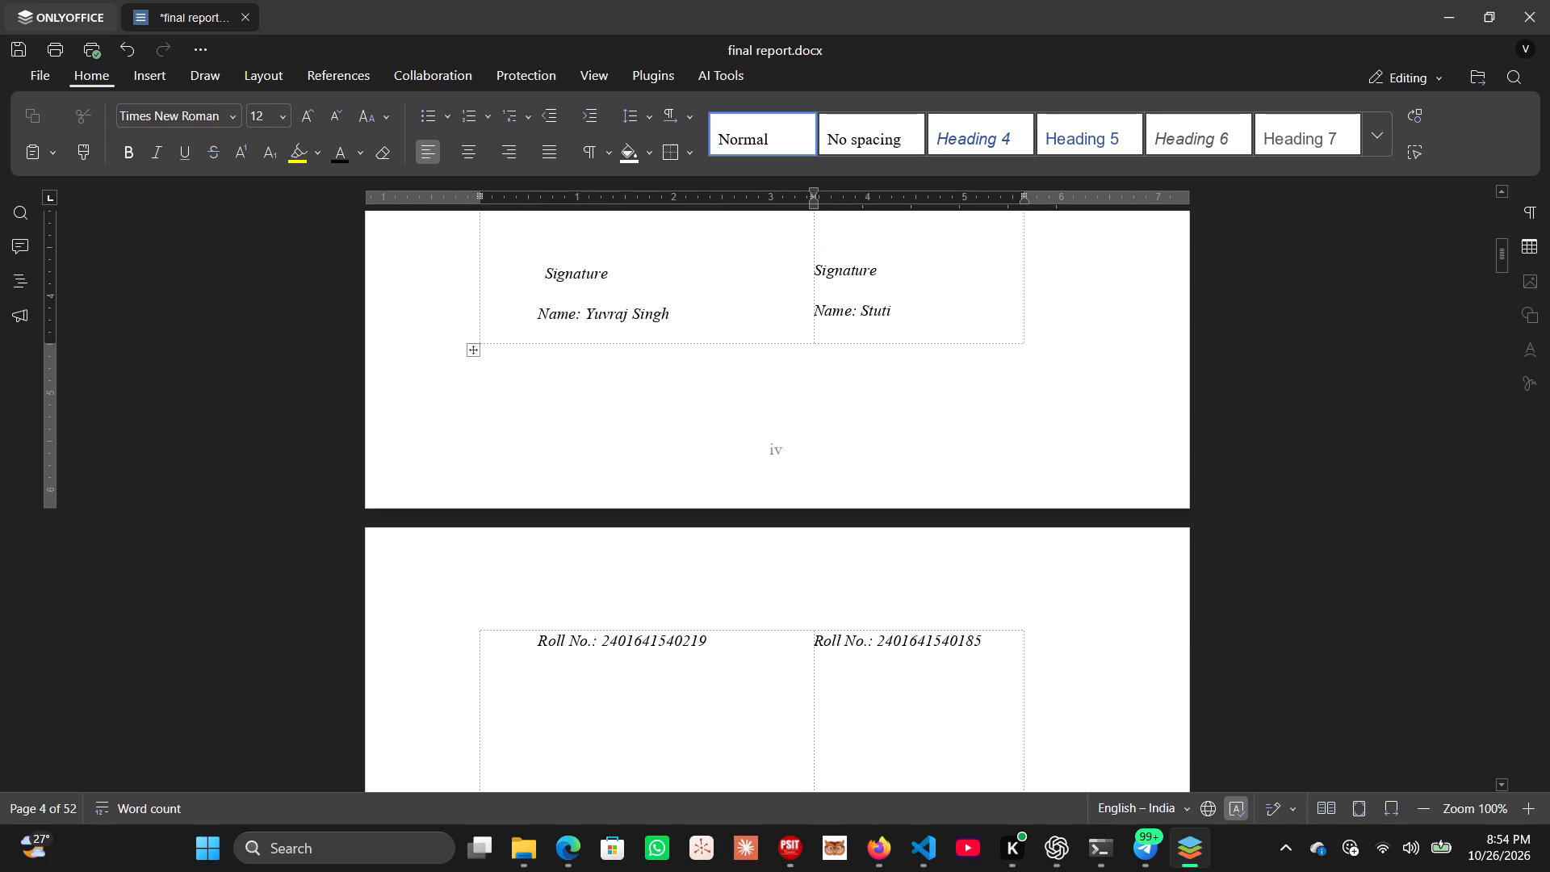
pyautogui.scroll(-2, 728, 454)
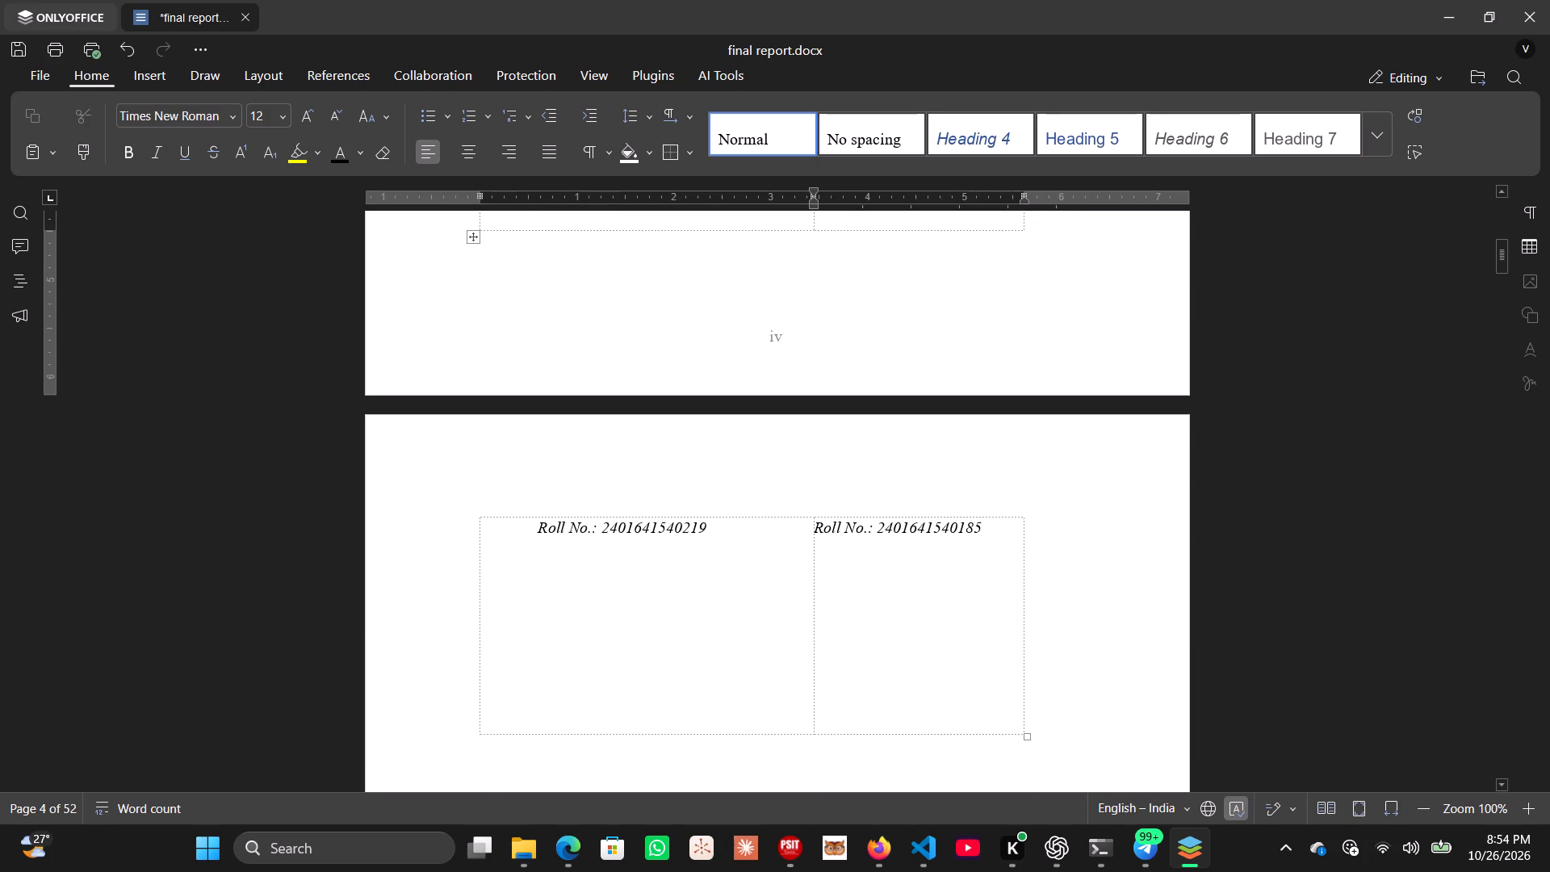
# Delete the blank space between the ACKNOWLEDGEMENT heading and its first paragraph.
pyautogui.scroll(17, 697, 484)
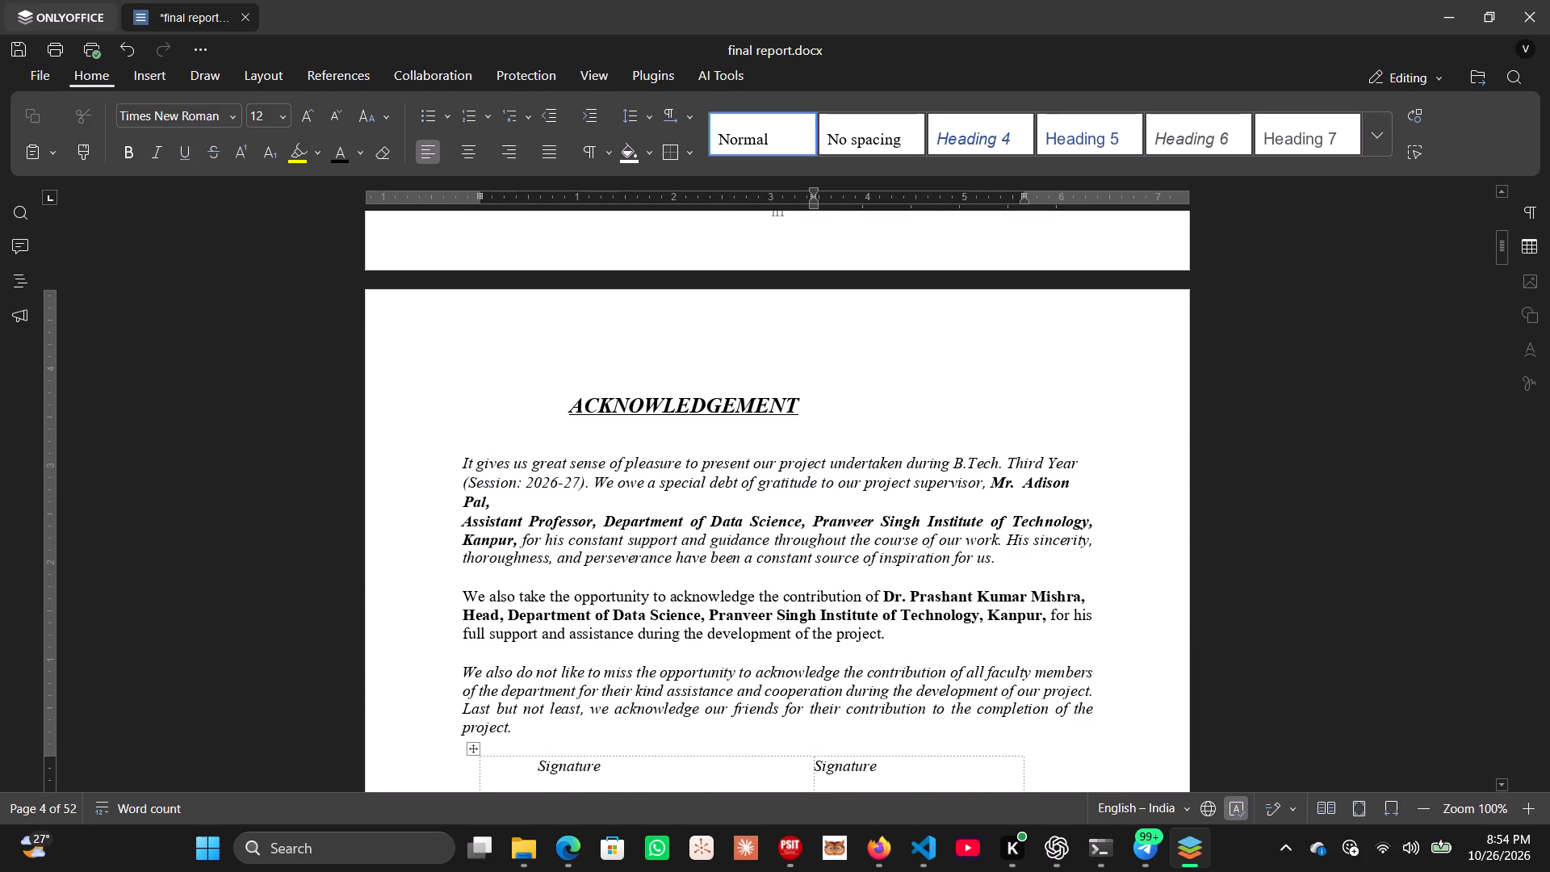
pyautogui.click(681, 446)
pyautogui.press('BackSpace')
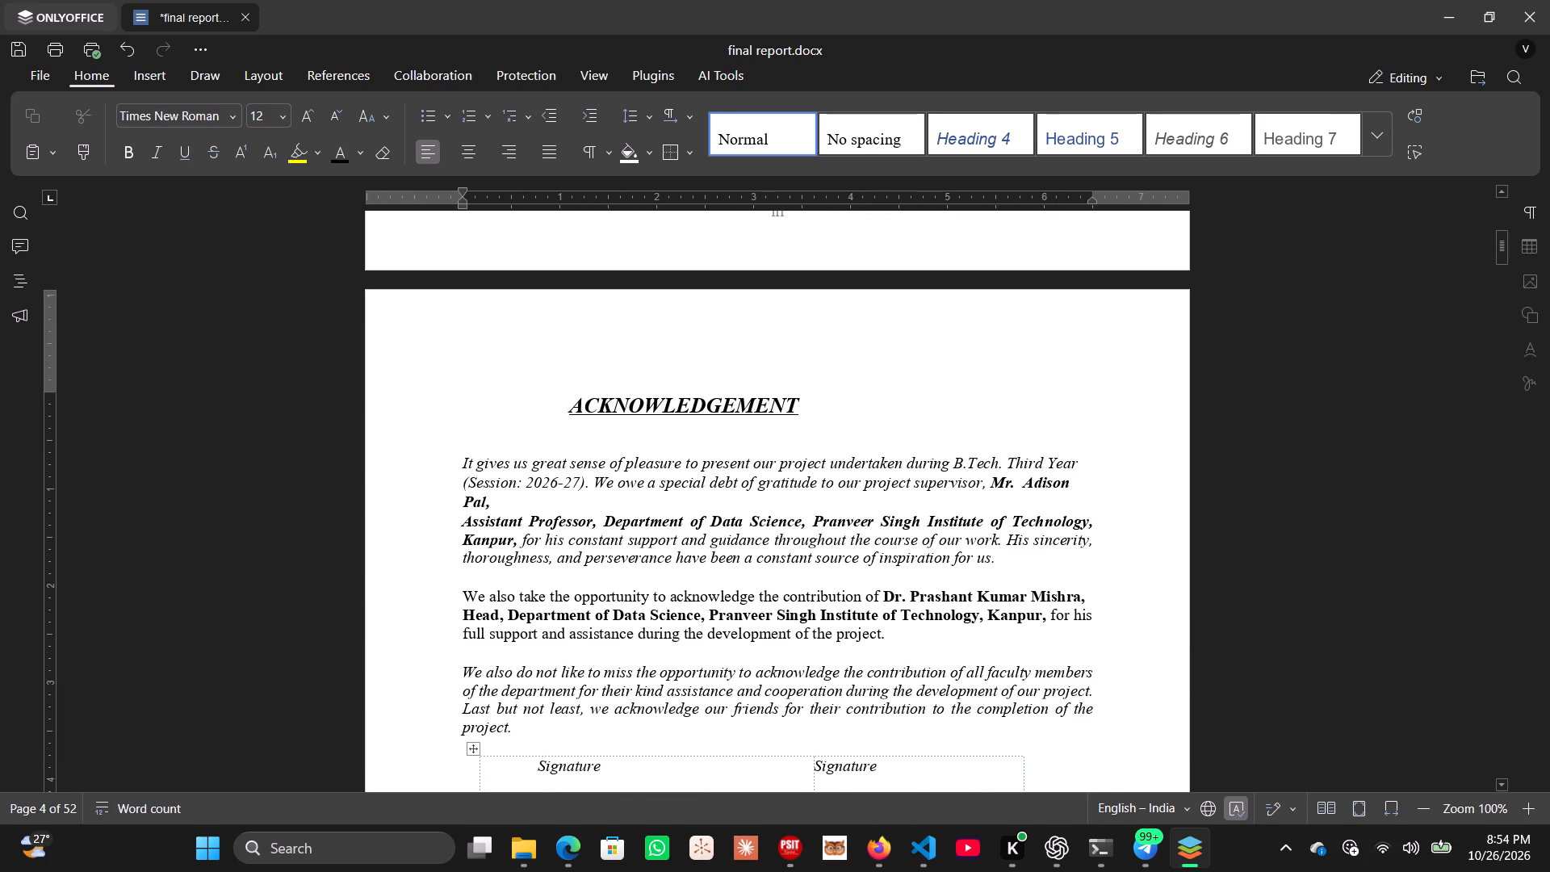
pyautogui.press('BackSpace')
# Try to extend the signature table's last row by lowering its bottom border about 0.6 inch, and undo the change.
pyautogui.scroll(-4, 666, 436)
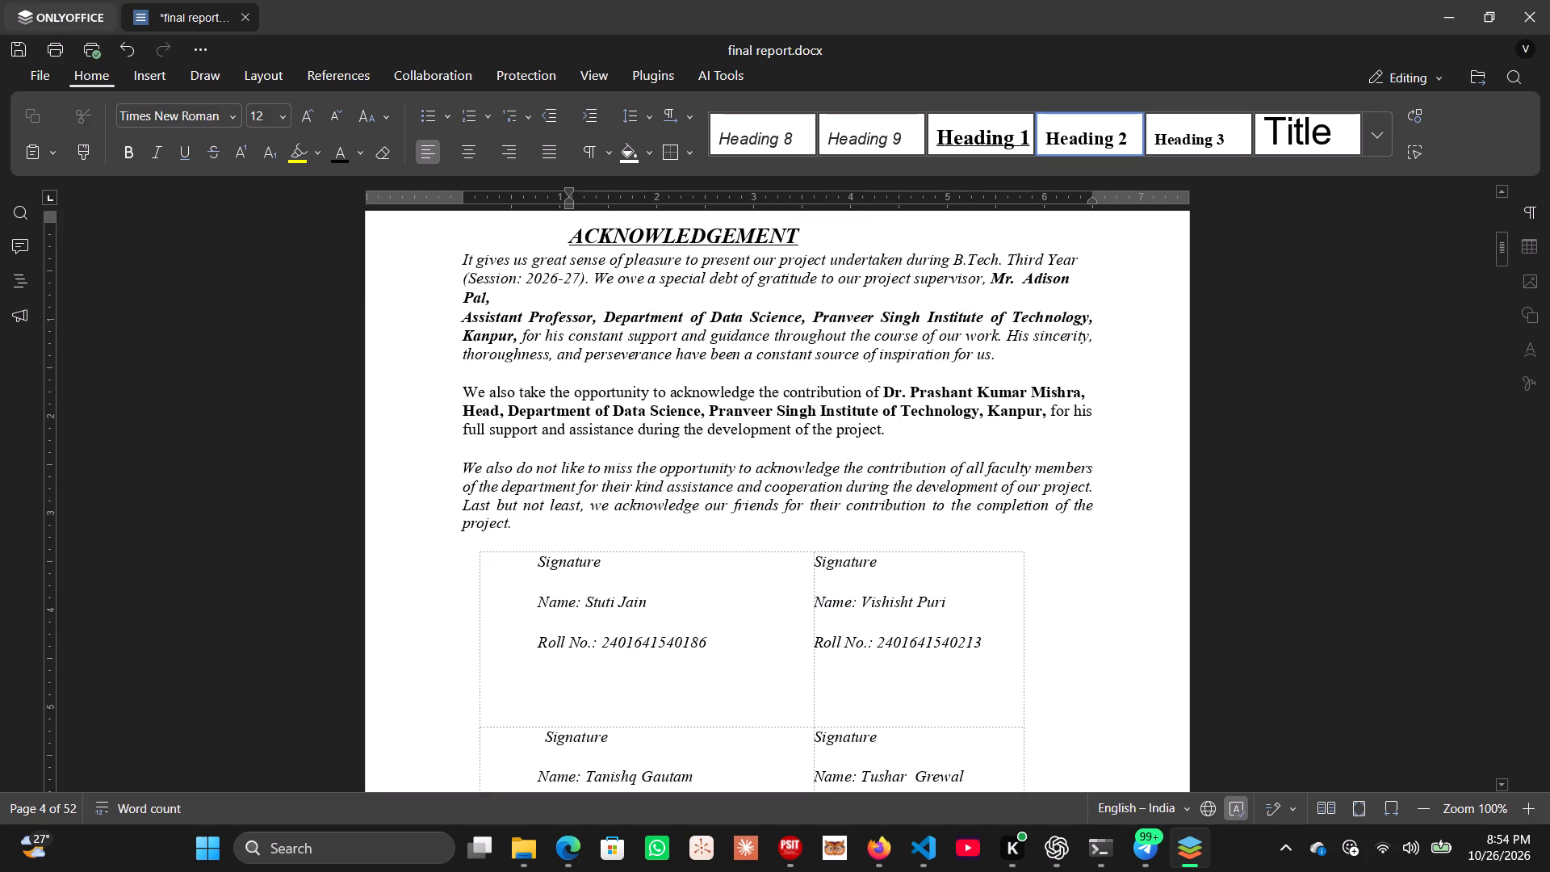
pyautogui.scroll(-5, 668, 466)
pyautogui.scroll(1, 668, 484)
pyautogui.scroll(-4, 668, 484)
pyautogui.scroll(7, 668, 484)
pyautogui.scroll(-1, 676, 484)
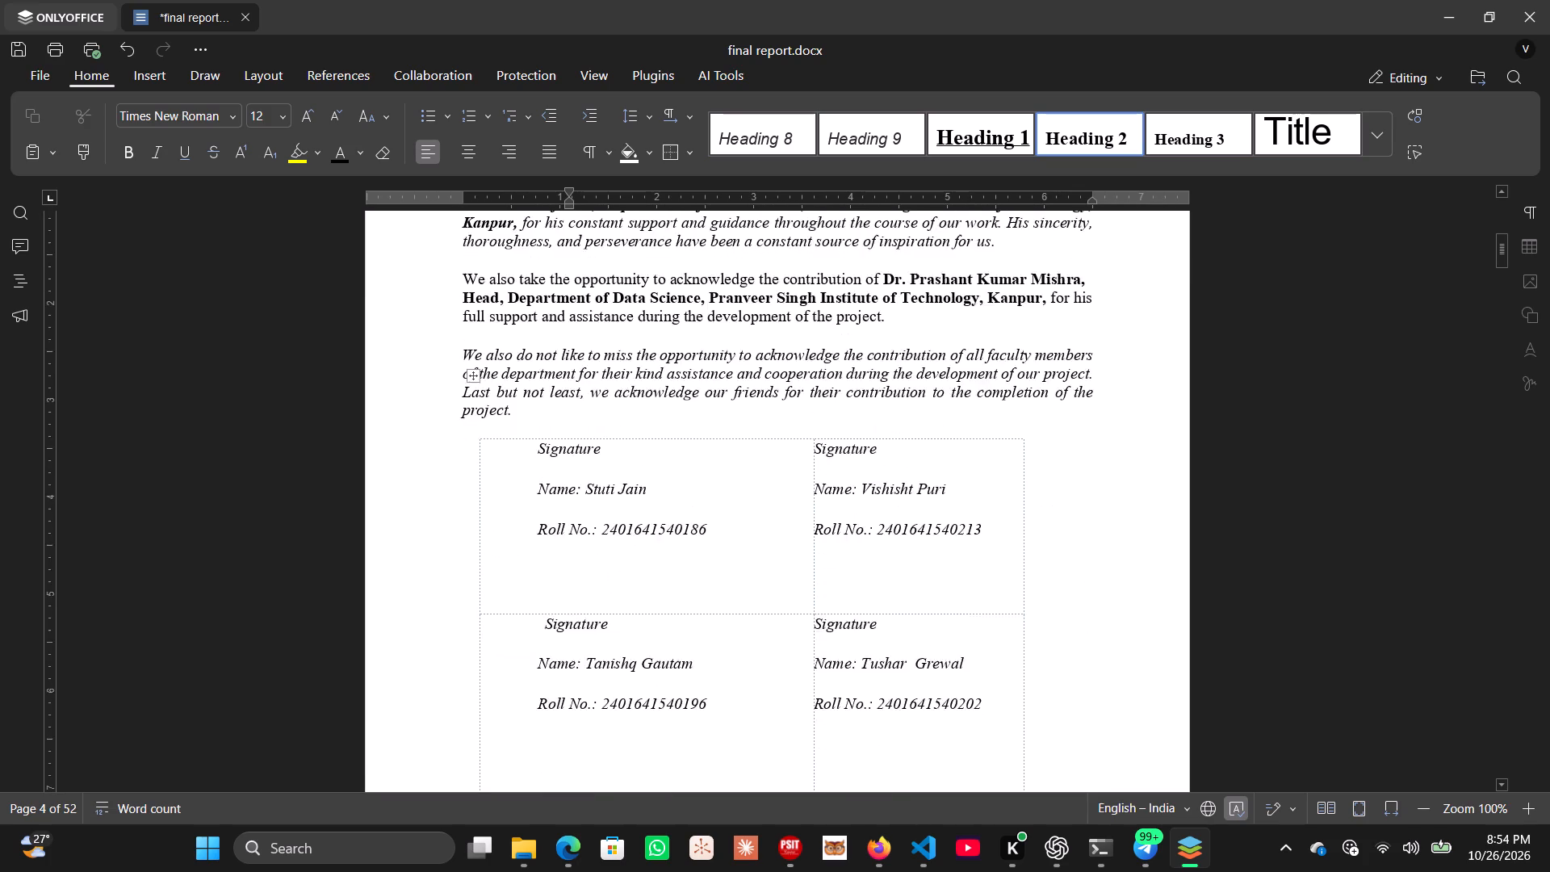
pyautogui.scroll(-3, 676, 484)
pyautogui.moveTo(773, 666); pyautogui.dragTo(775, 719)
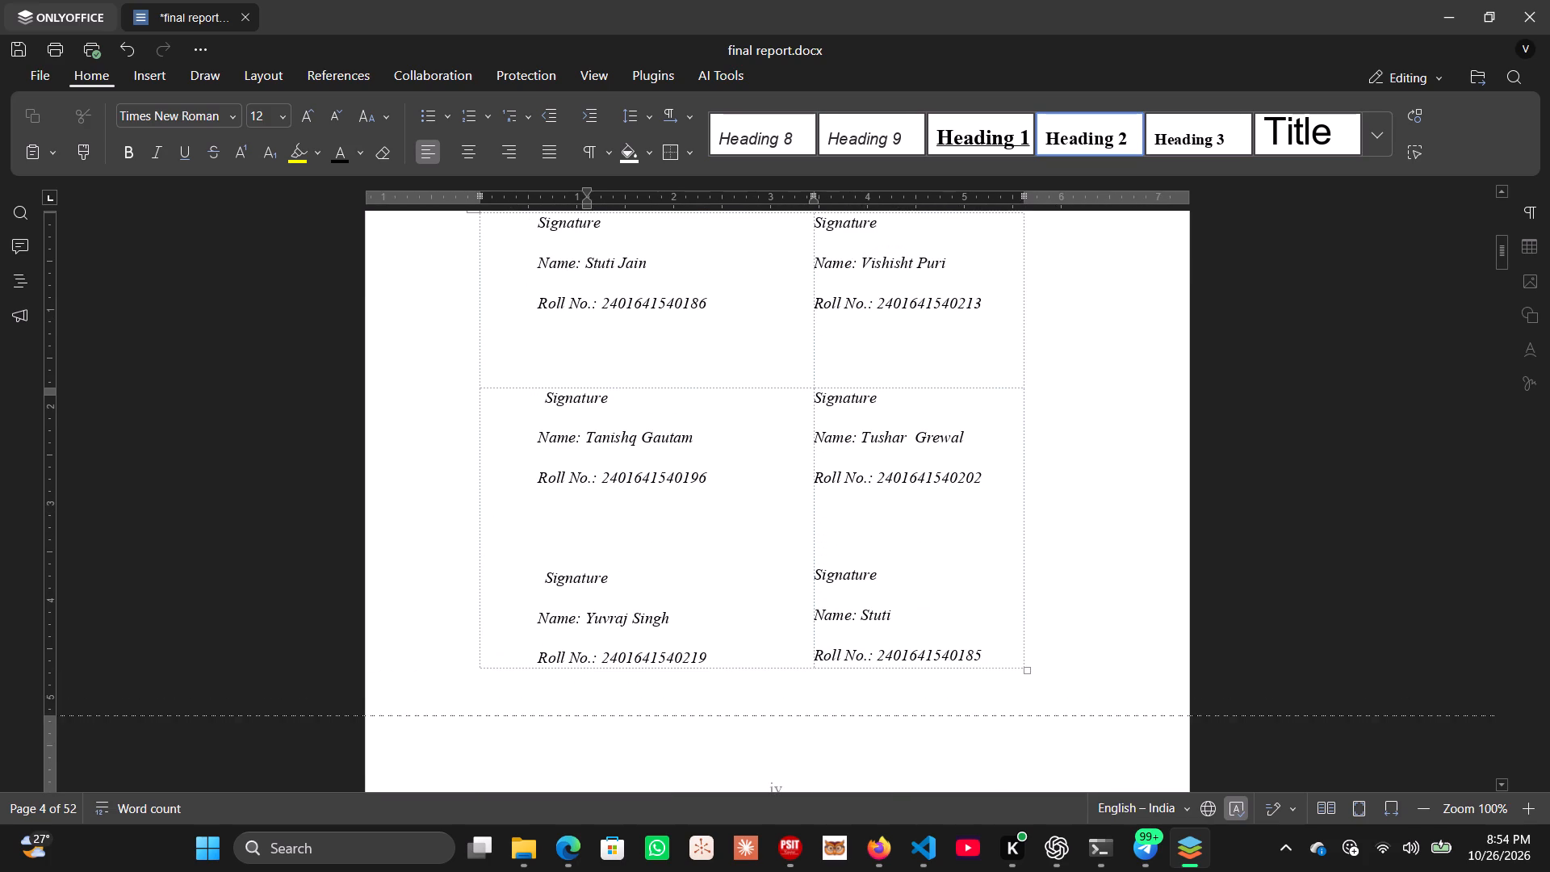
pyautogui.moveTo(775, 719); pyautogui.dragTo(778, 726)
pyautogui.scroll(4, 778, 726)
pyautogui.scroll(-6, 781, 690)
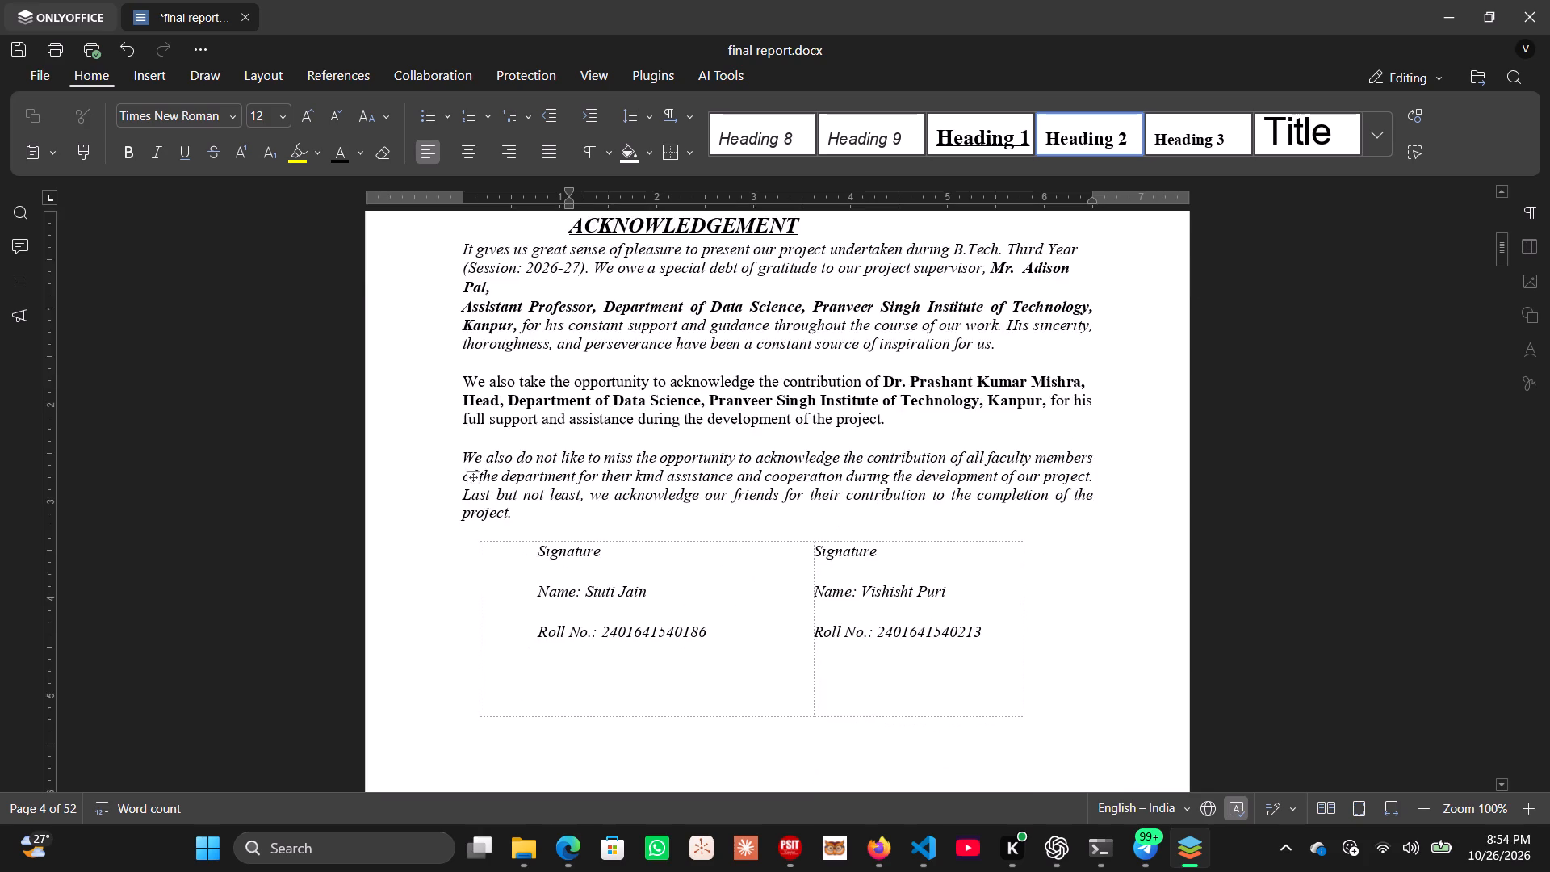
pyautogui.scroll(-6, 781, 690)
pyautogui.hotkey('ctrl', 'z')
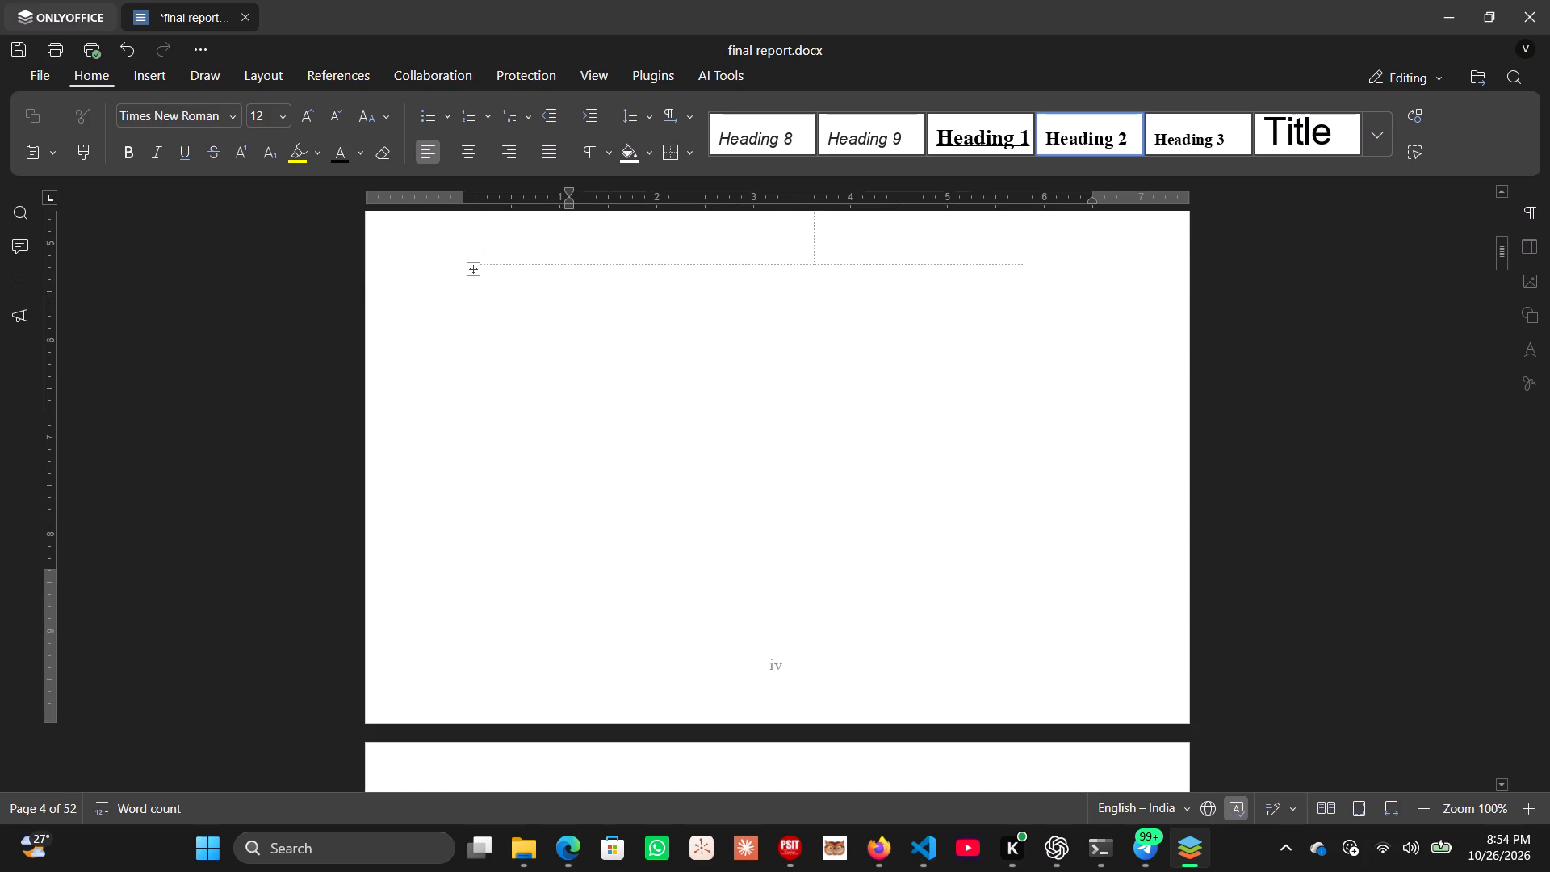
# Review the signature table's layout on page iv and the supervisor signature block on page iii.
pyautogui.scroll(3, 731, 605)
pyautogui.scroll(2, 638, 346)
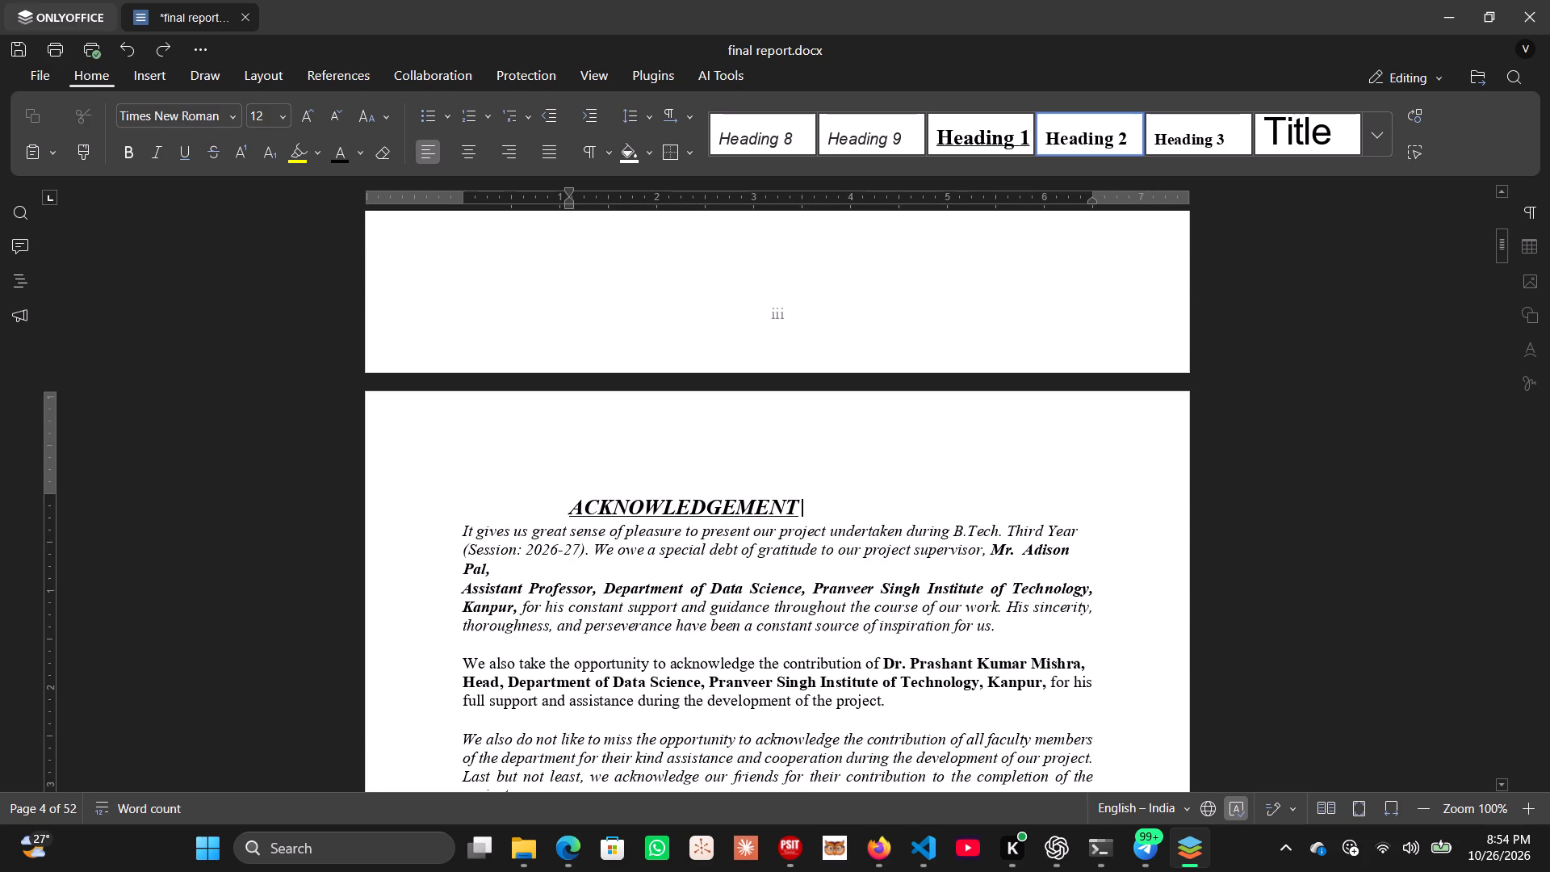
pyautogui.scroll(-1, 678, 476)
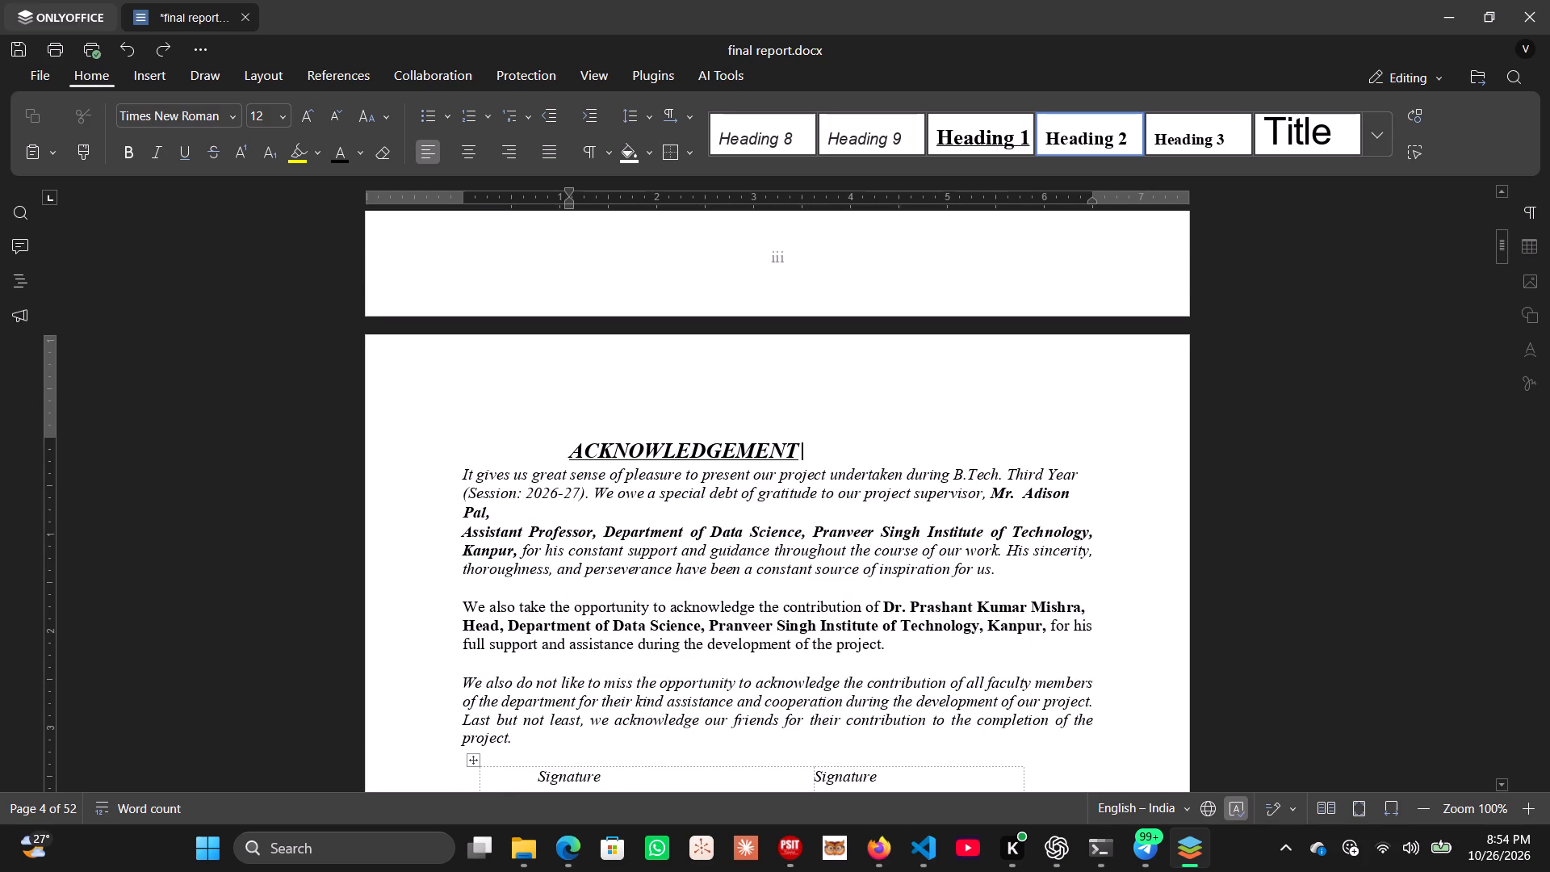
pyautogui.scroll(-10, 654, 559)
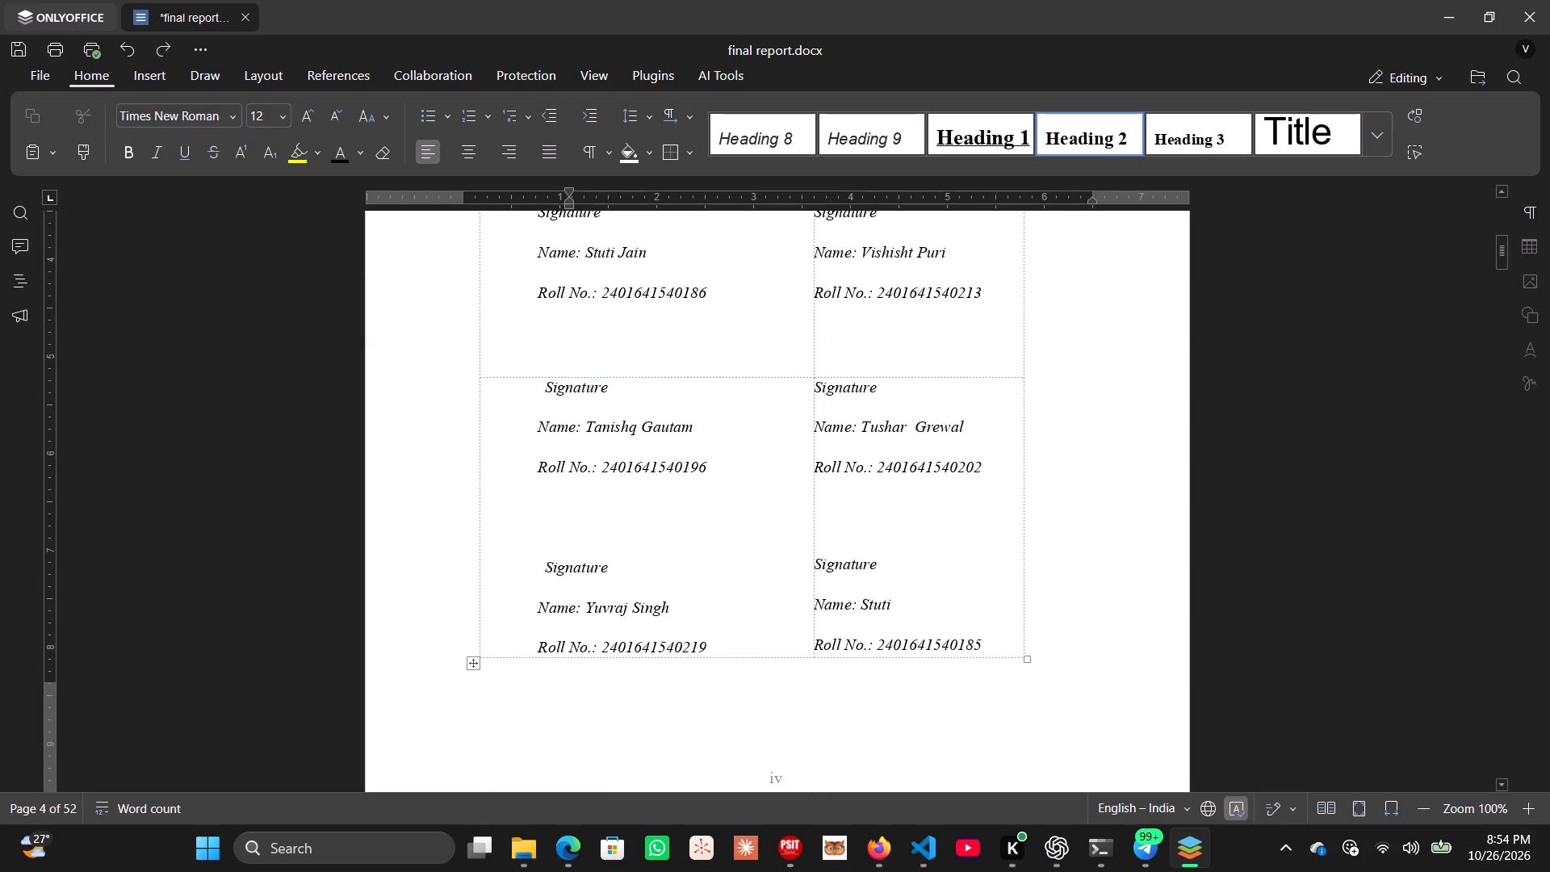
pyautogui.scroll(-4, 652, 644)
pyautogui.scroll(12, 668, 655)
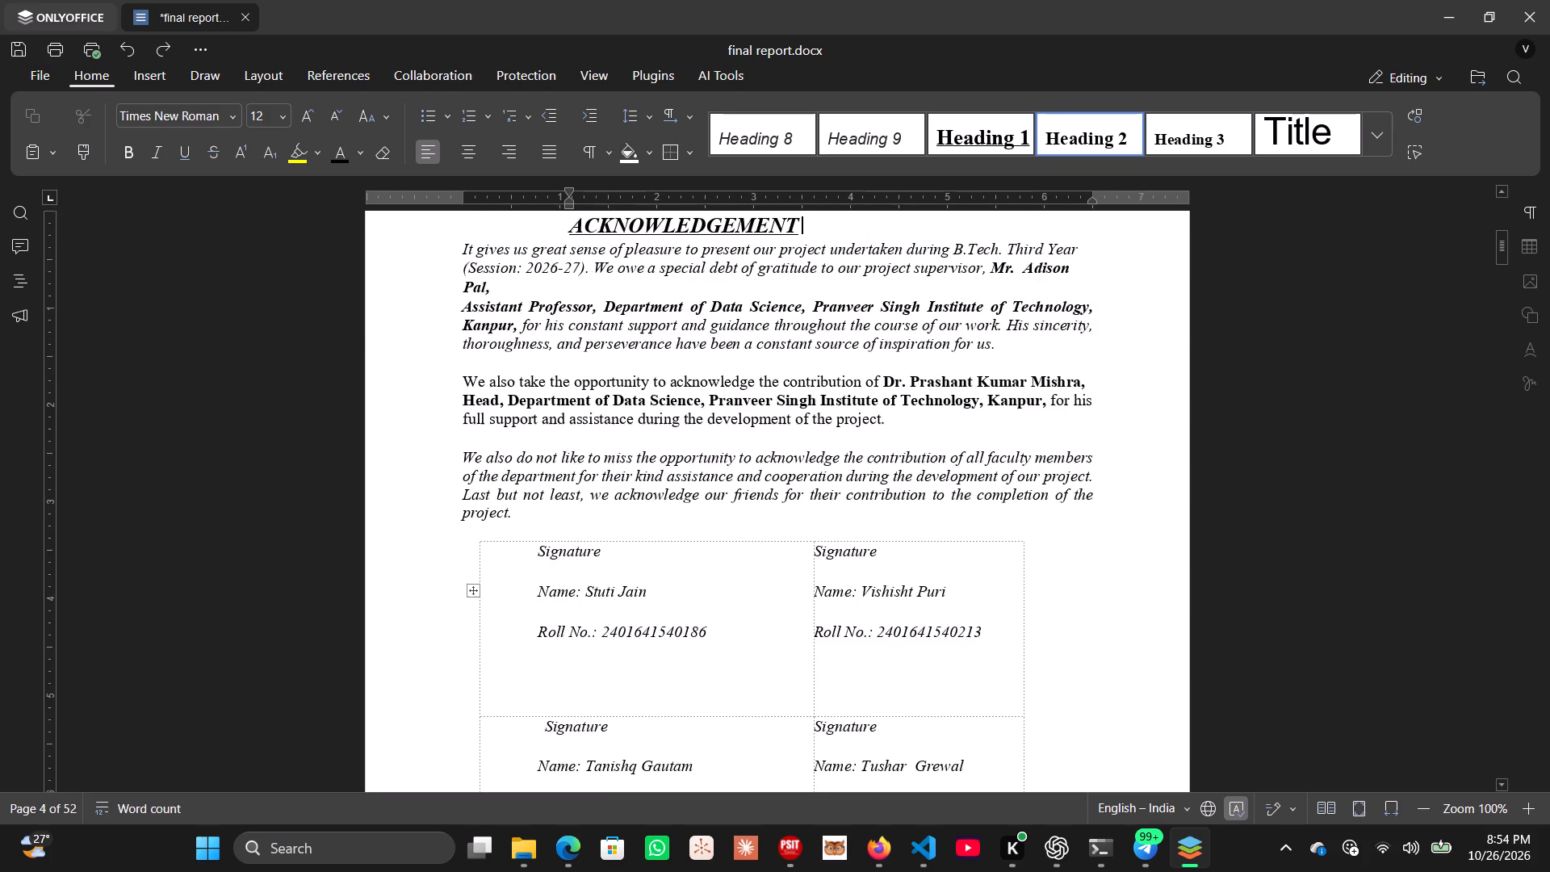
pyautogui.scroll(13, 758, 470)
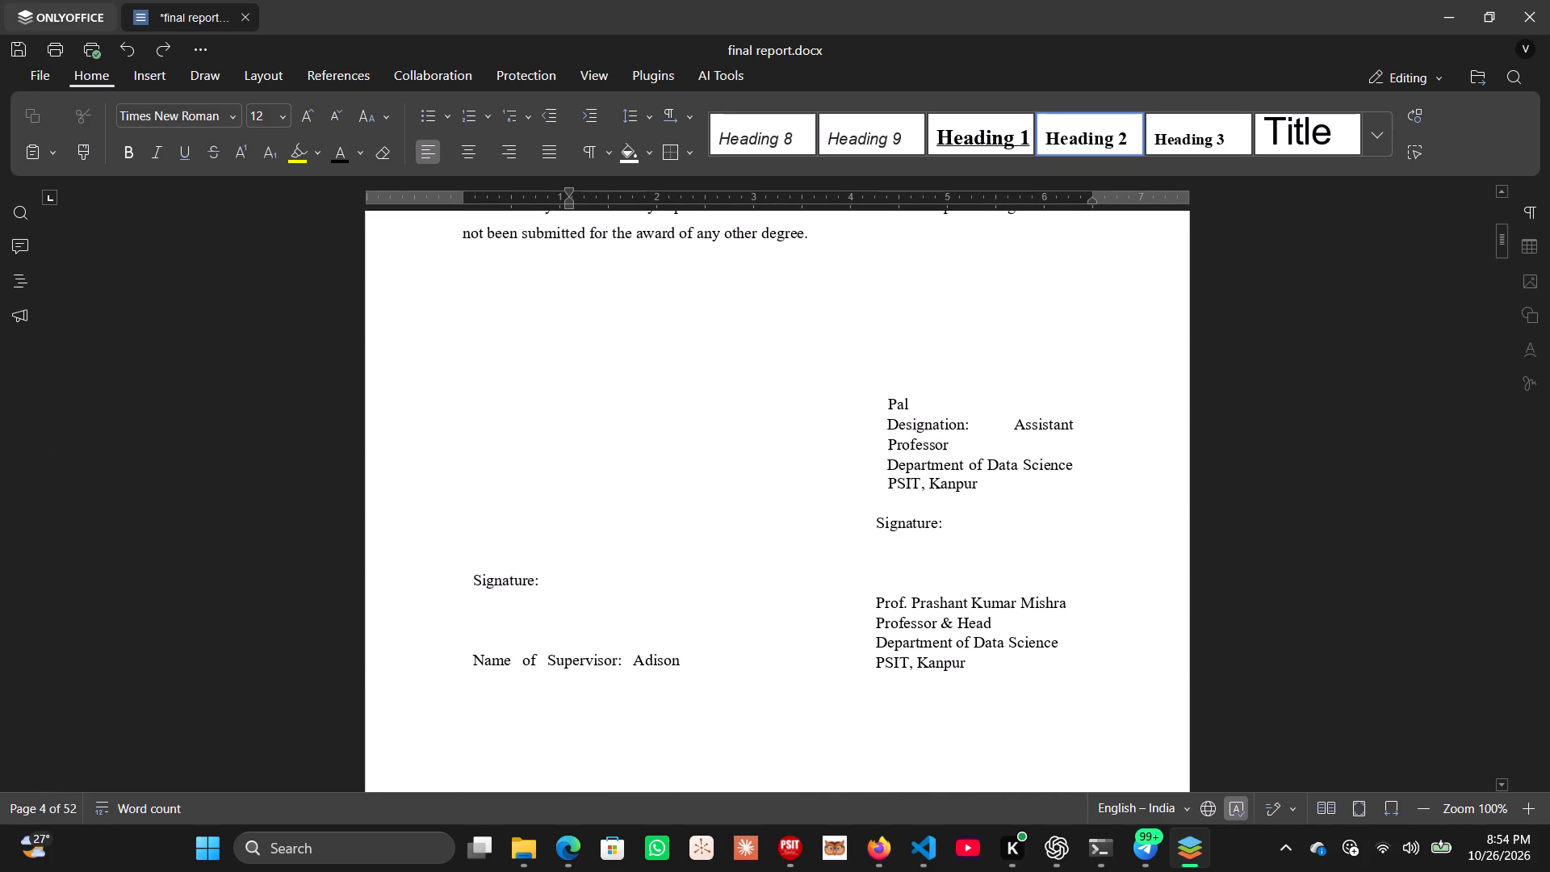
pyautogui.scroll(7, 758, 474)
pyautogui.scroll(-14, 758, 474)
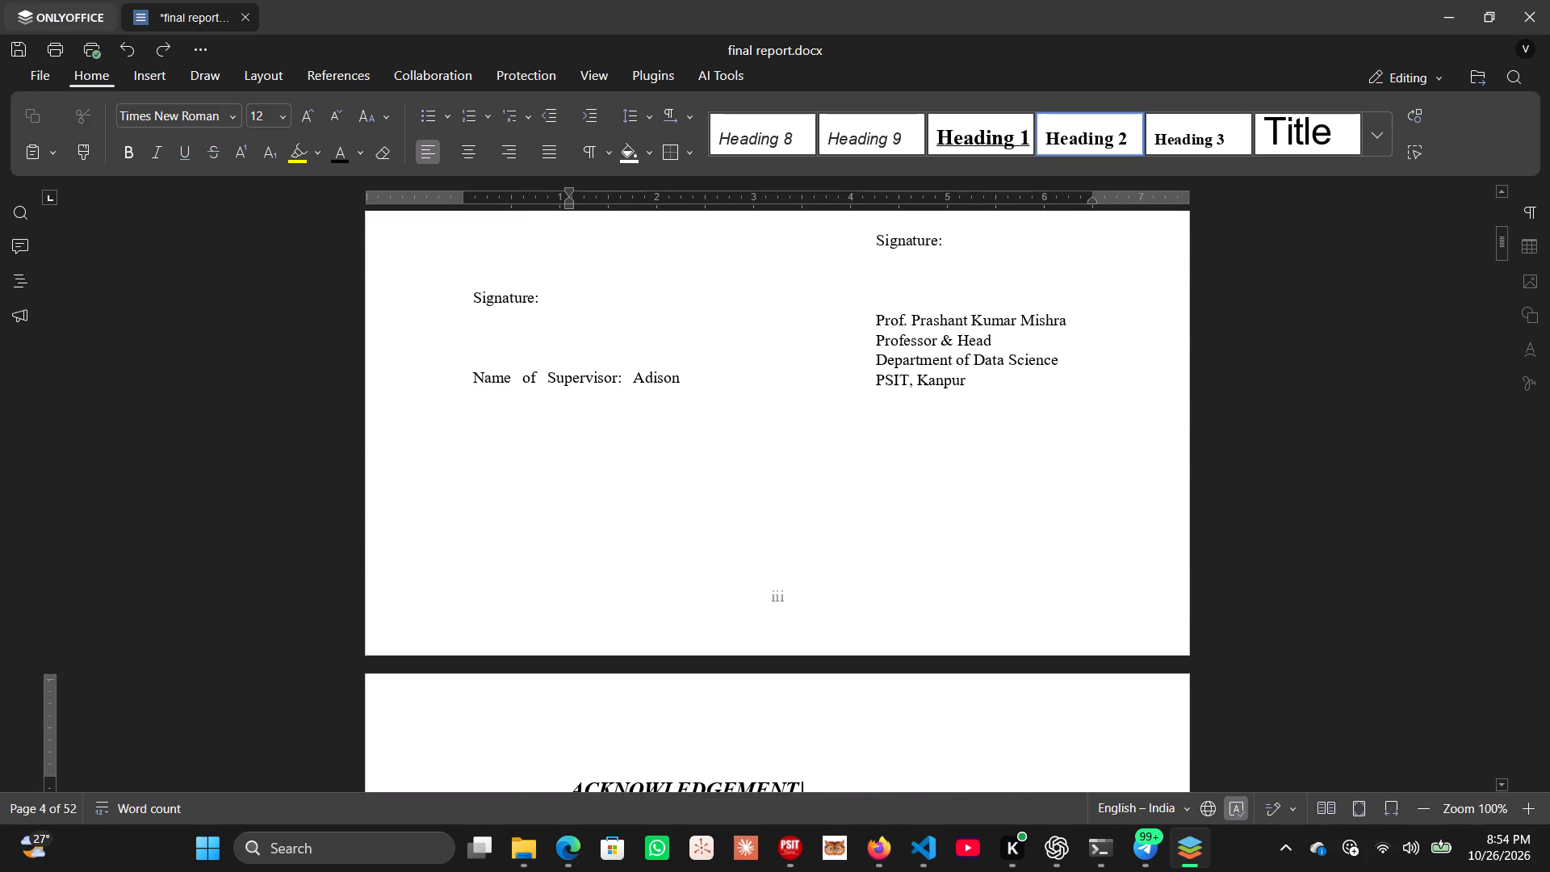
pyautogui.scroll(5, 761, 481)
pyautogui.scroll(-5, 761, 481)
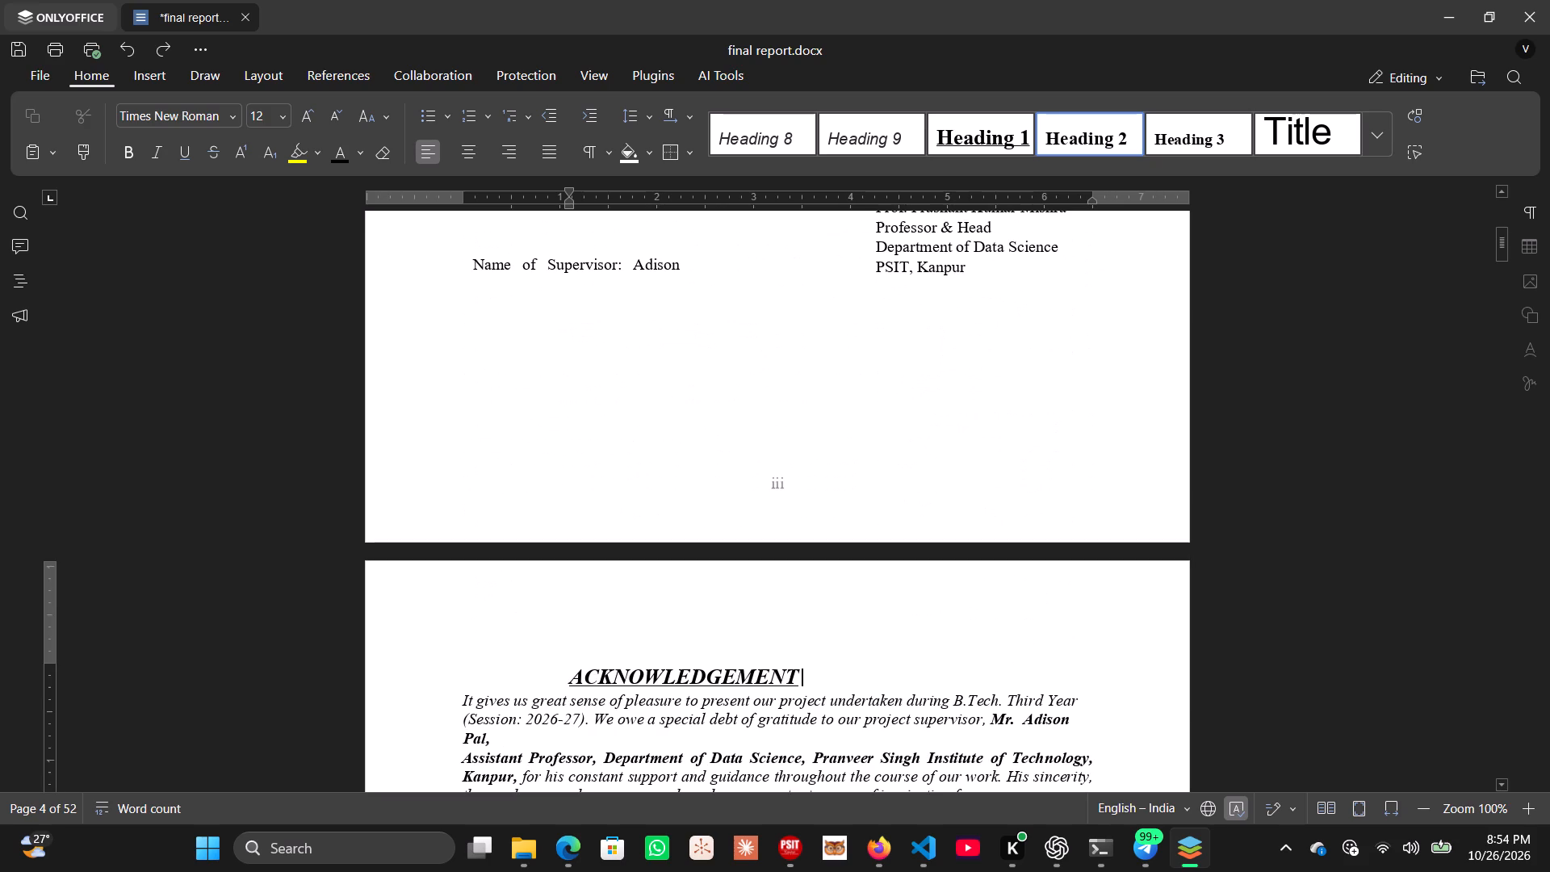
# Remove the left indent from the ACKNOWLEDGEMENT heading and centre it on the page.
pyautogui.moveTo(801, 673); pyautogui.dragTo(664, 660)
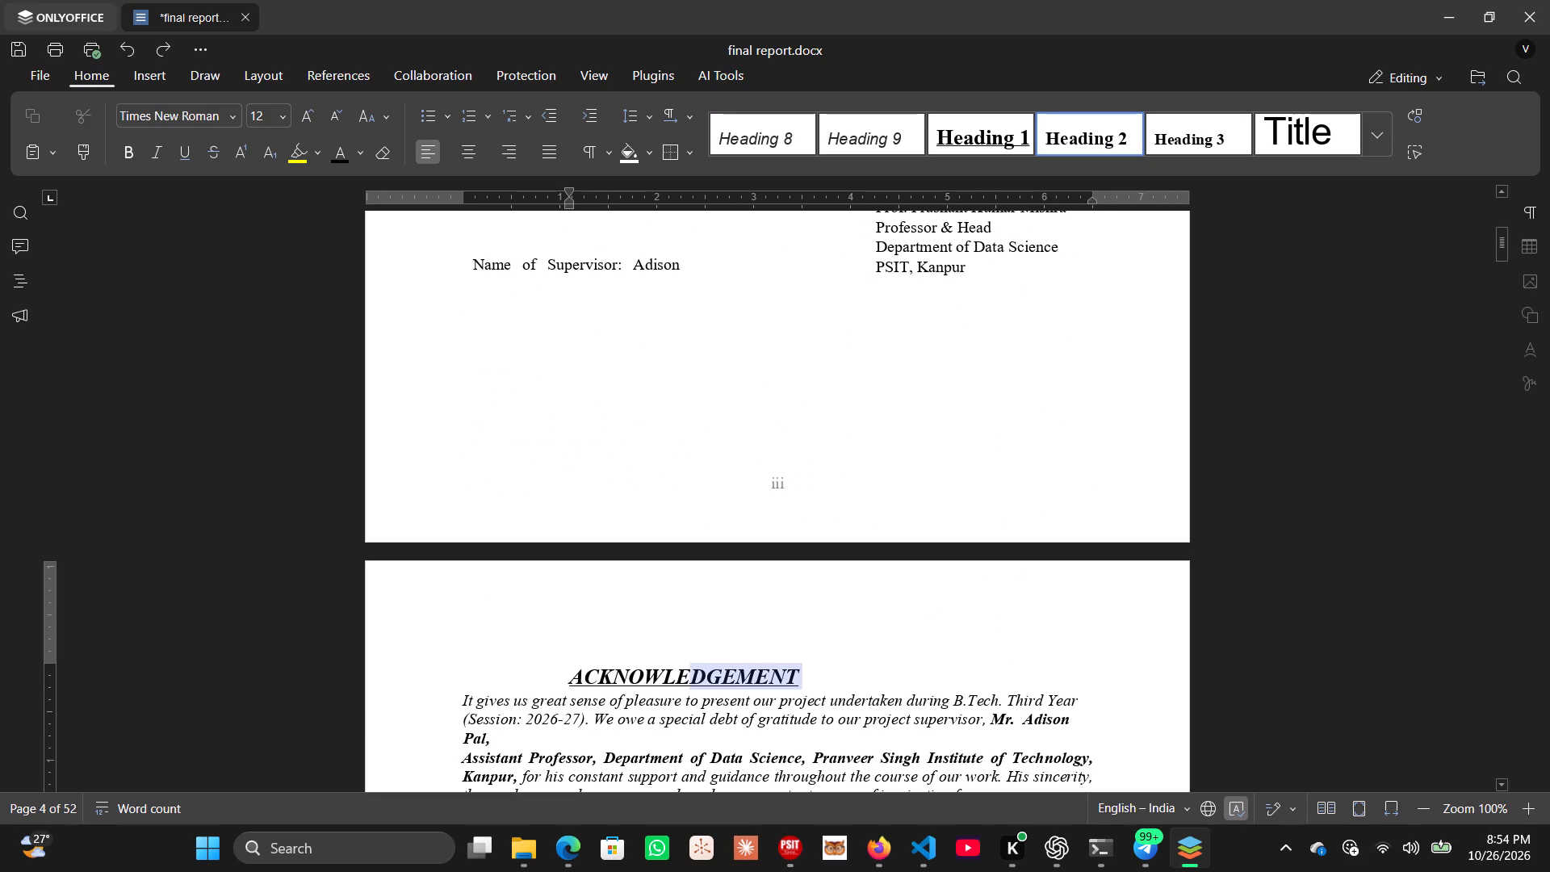
pyautogui.moveTo(664, 660); pyautogui.dragTo(555, 662)
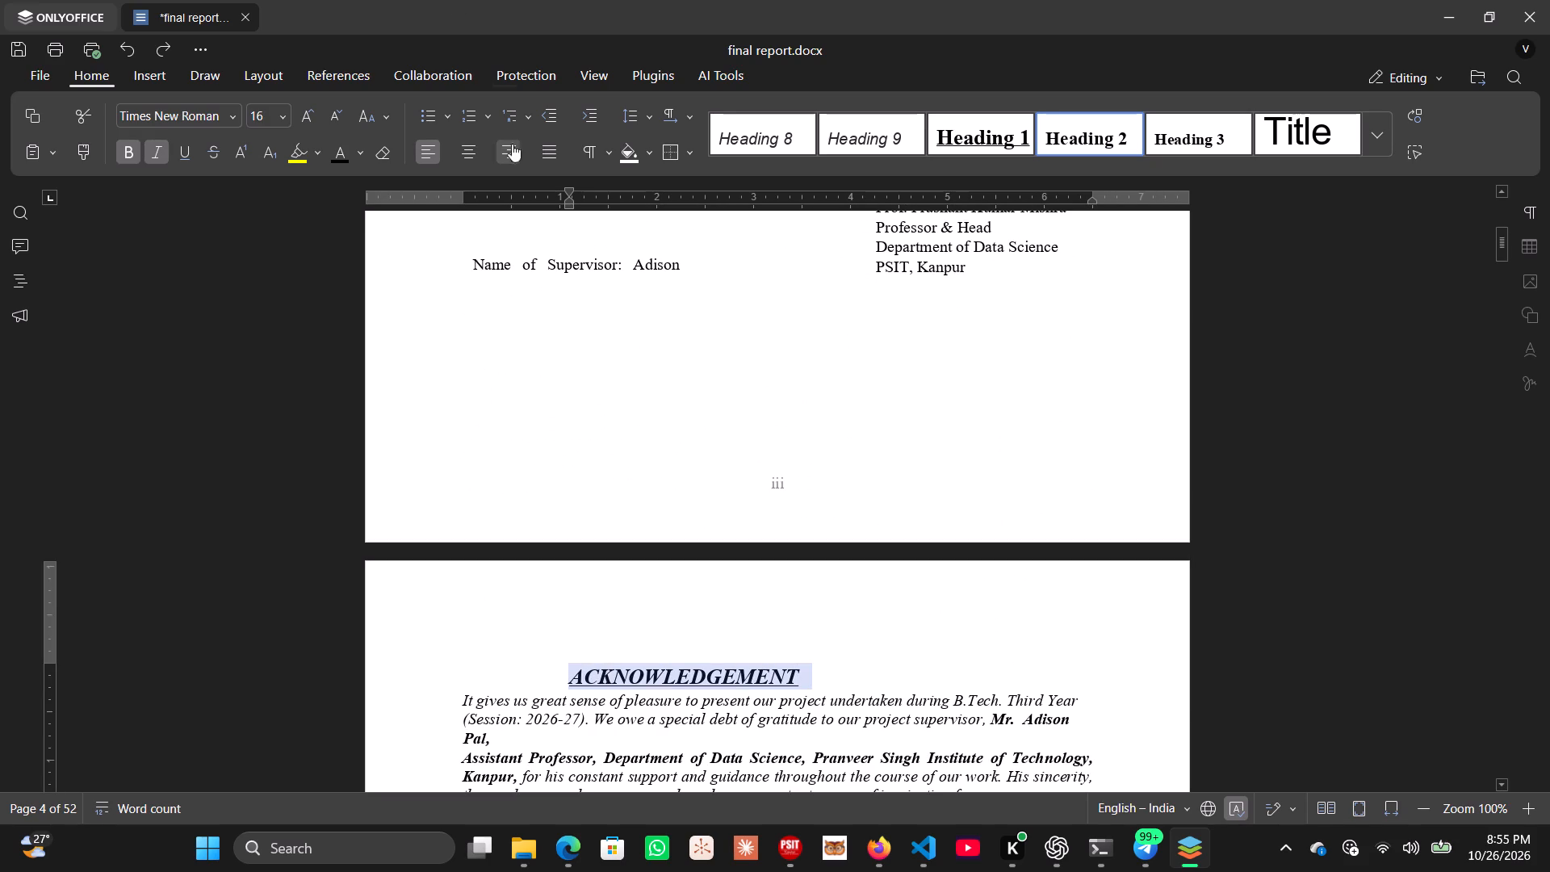
pyautogui.click(465, 155)
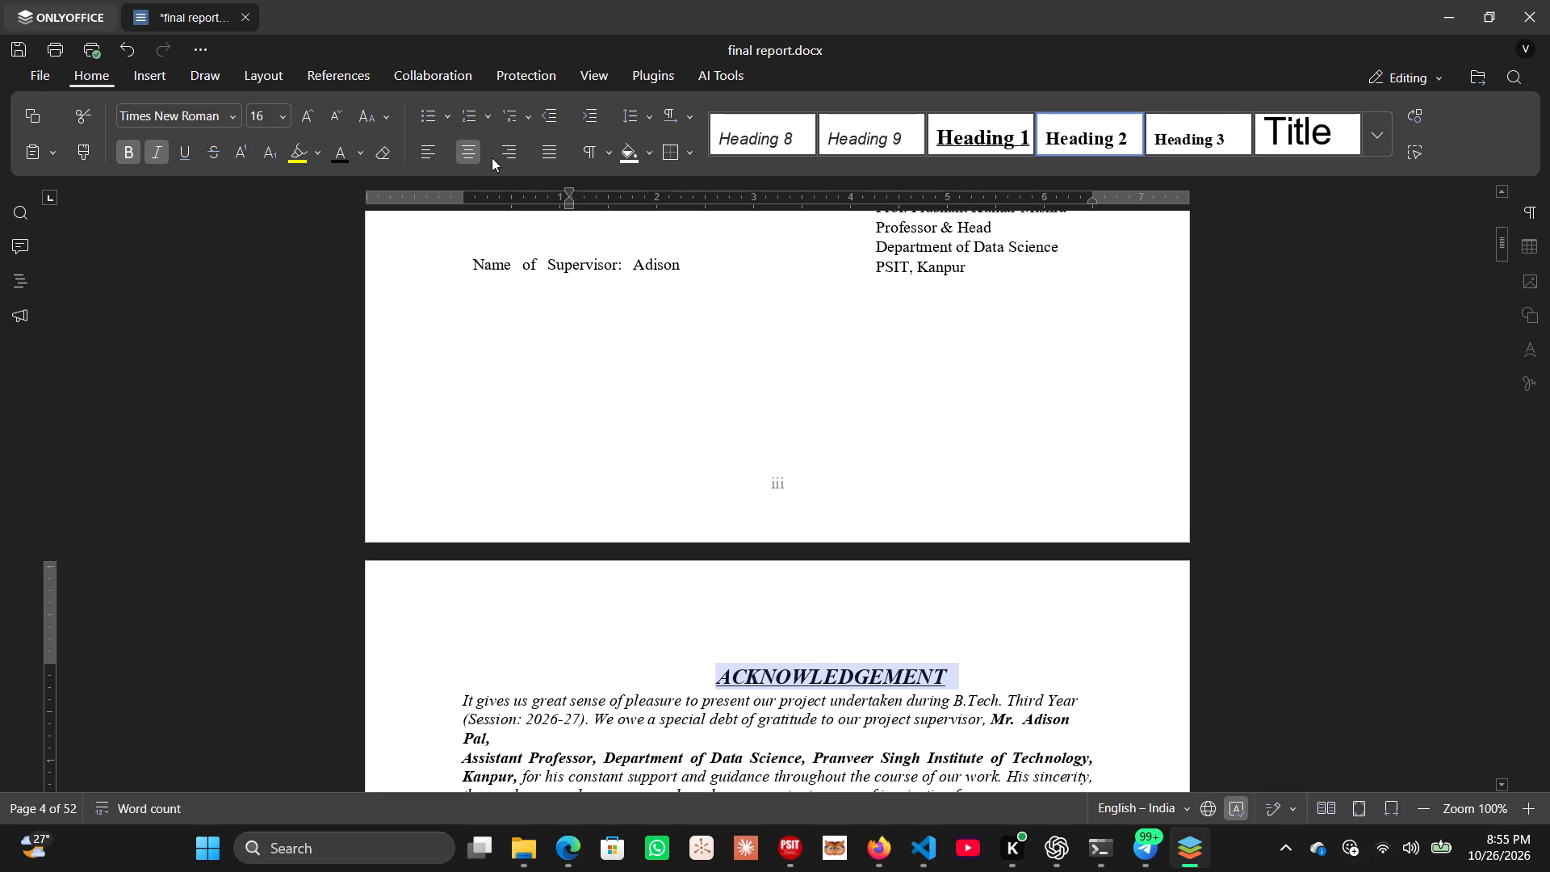
pyautogui.click(705, 683)
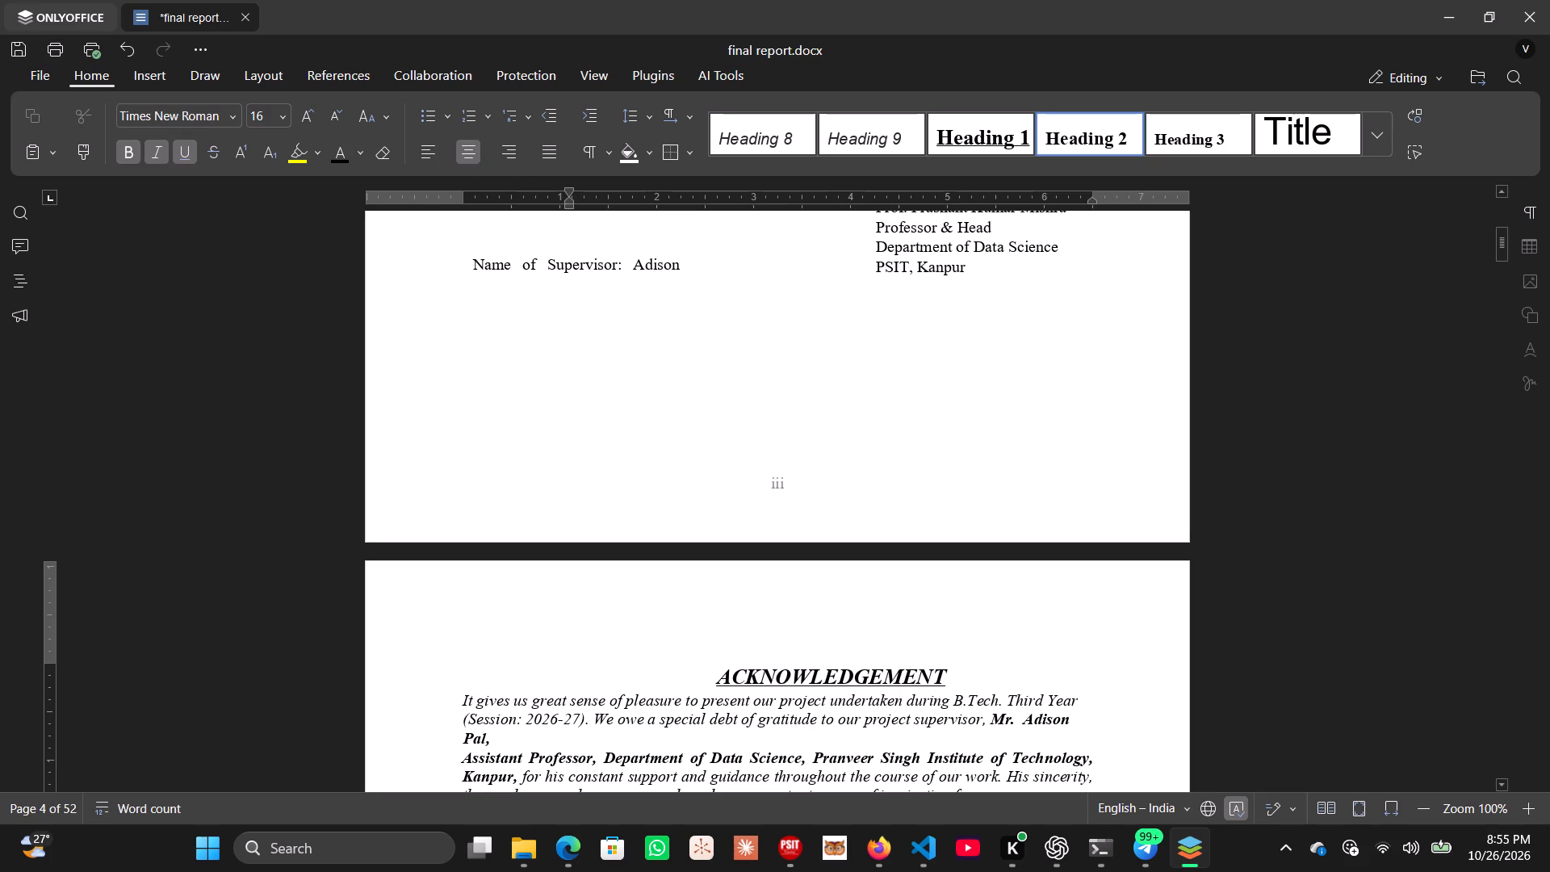
pyautogui.press('BackSpace')
pyautogui.press('BackSpace')
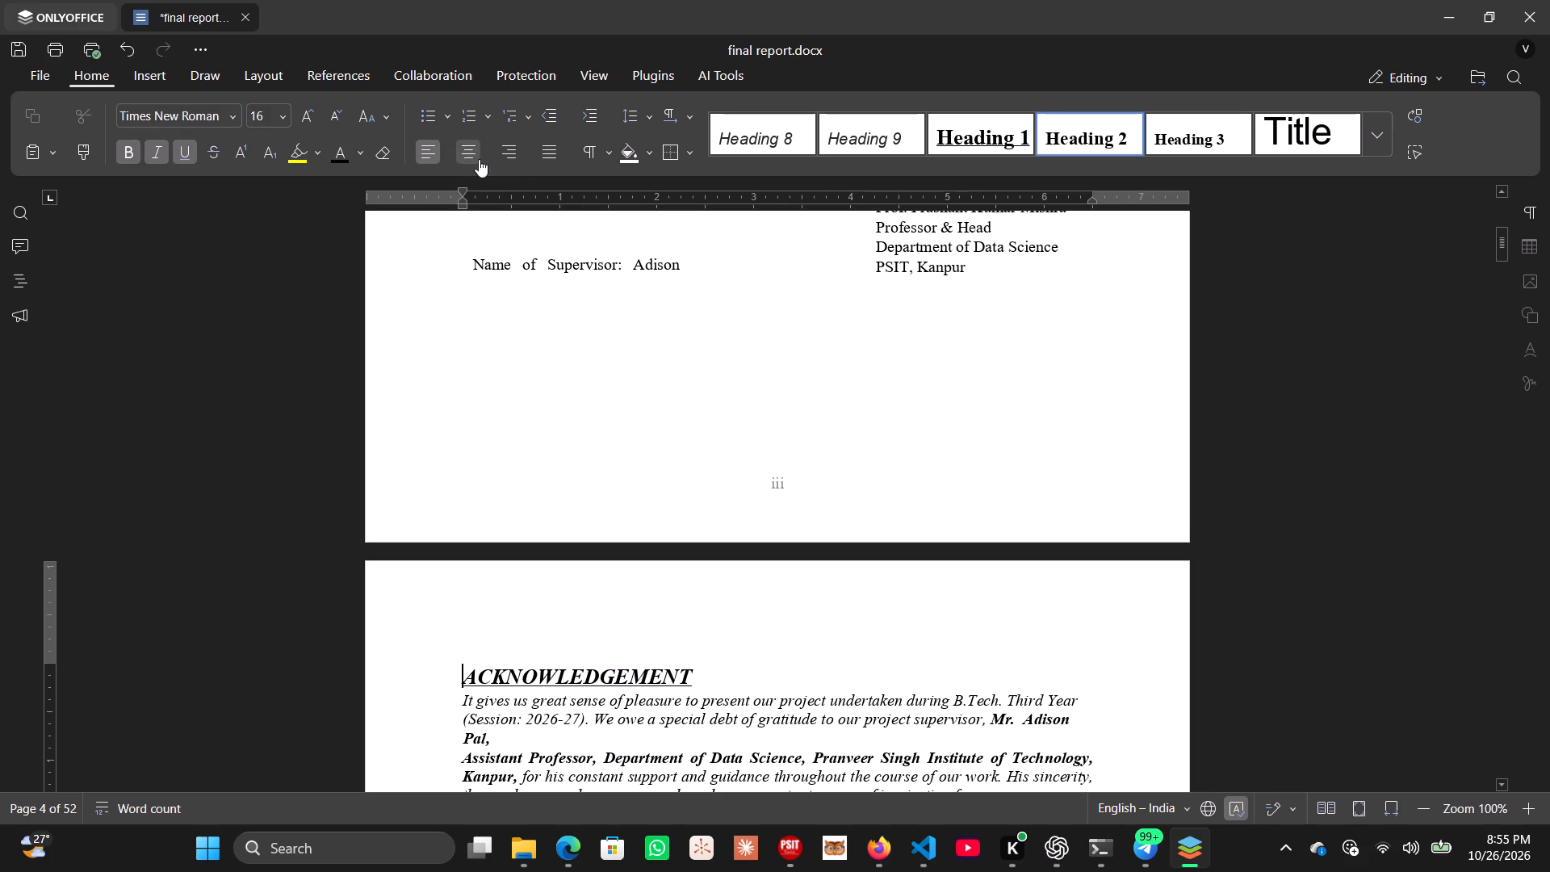
pyautogui.click(475, 154)
# Delete the blank paragraphs between the signature table and the ABSTRACT heading so the abstract starts near the top of its page.
pyautogui.scroll(-5, 737, 780)
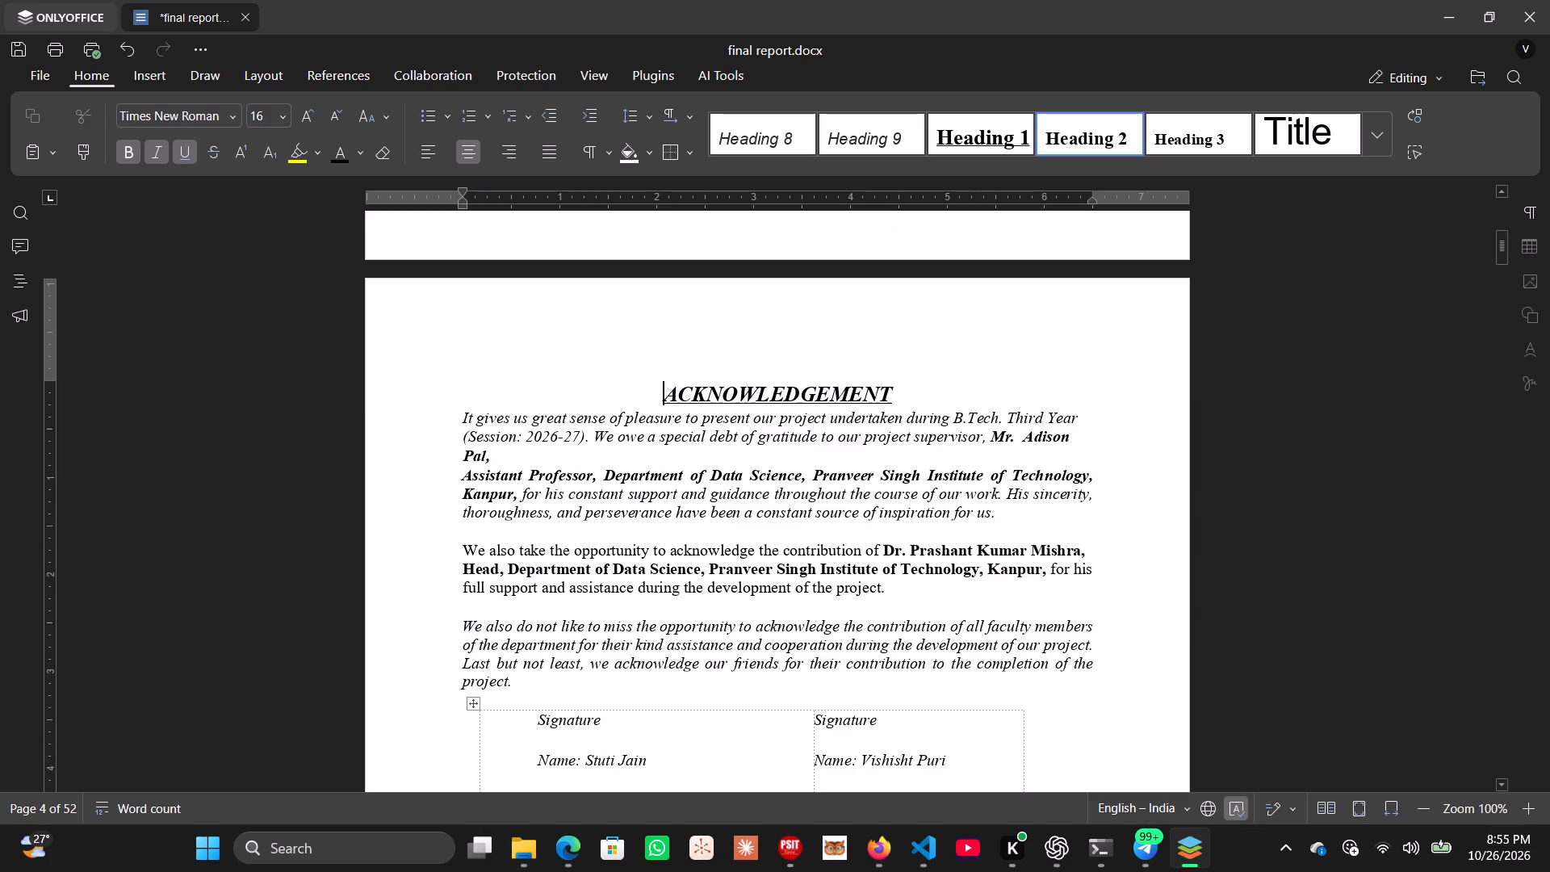
pyautogui.scroll(-2, 685, 464)
pyautogui.scroll(-7, 693, 563)
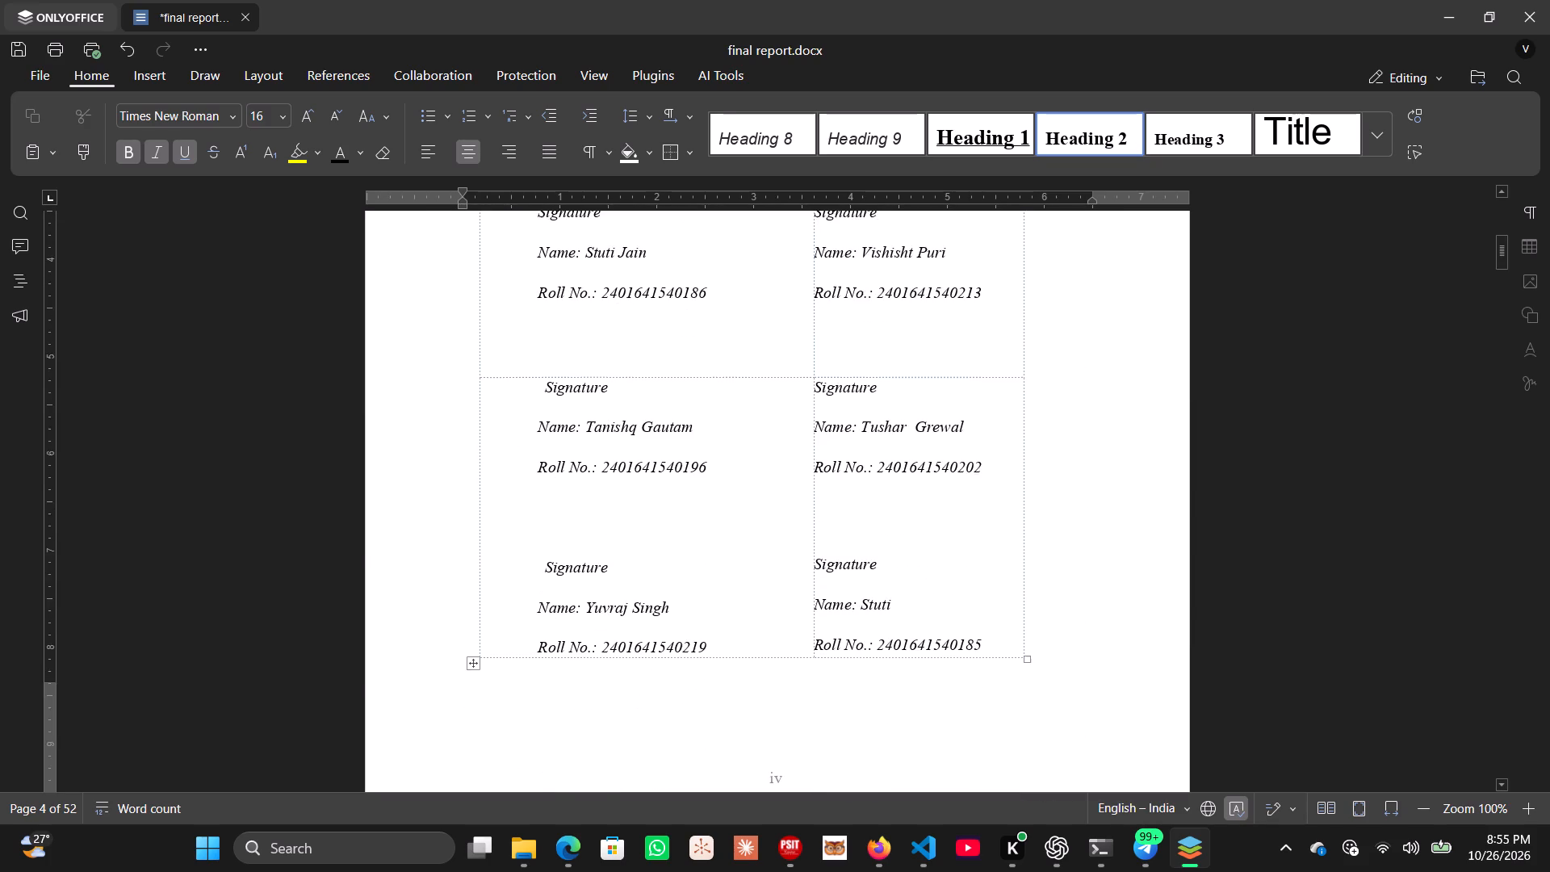
pyautogui.scroll(-15, 688, 557)
pyautogui.scroll(3, 682, 522)
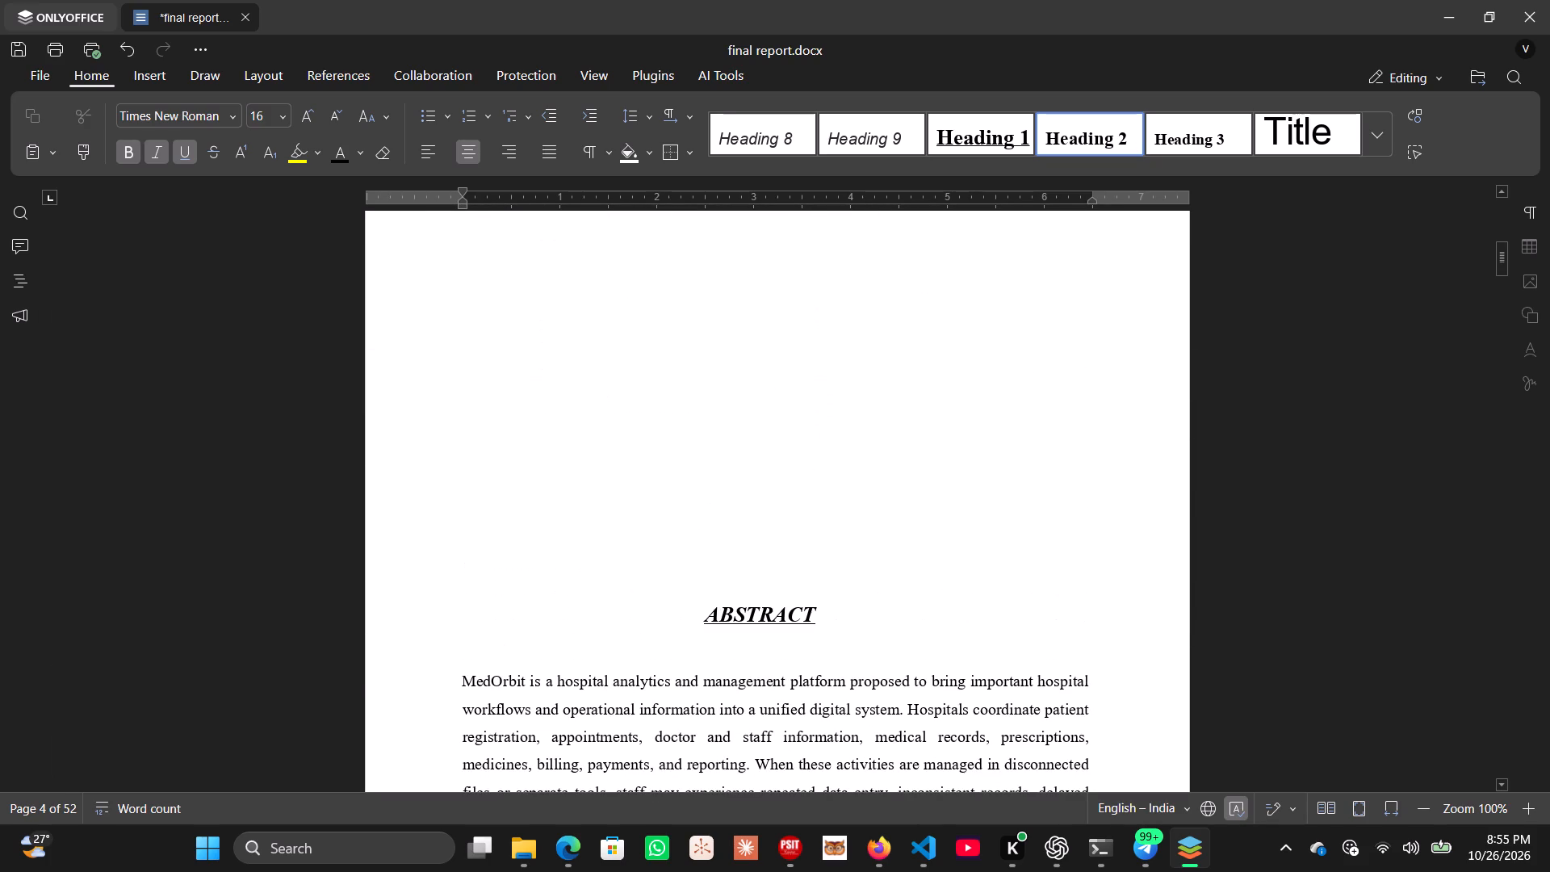
pyautogui.click(693, 575)
pyautogui.press('BackSpace')
pyautogui.press('BackSpace')
pyautogui.press('BackSpace')
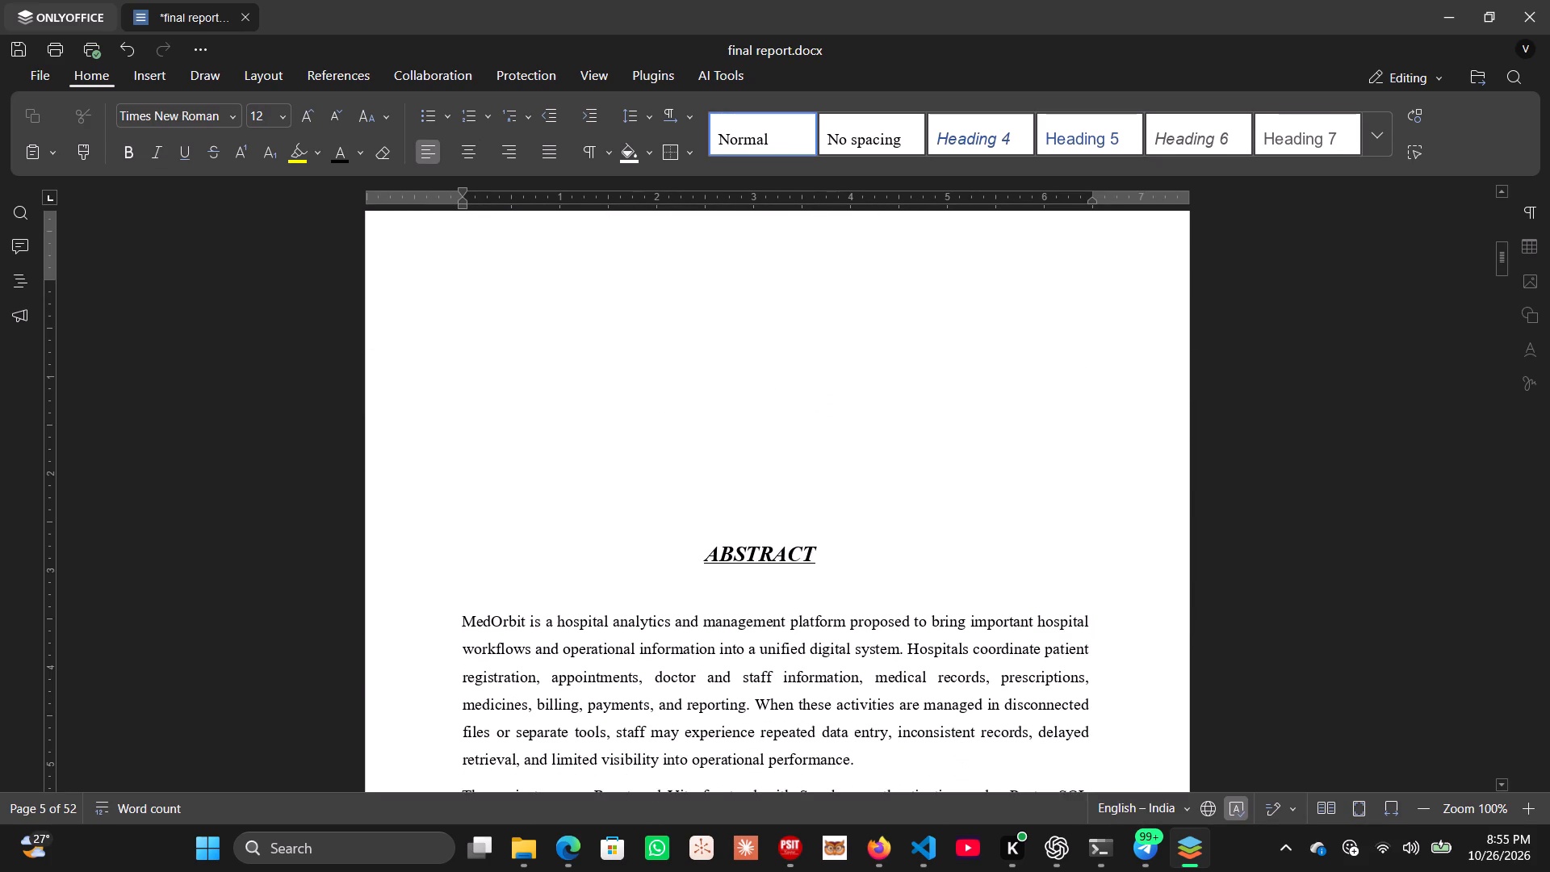
pyautogui.press('BackSpace')
pyautogui.scroll(4, 646, 536)
pyautogui.press('BackSpace')
pyautogui.press('BackSpace')
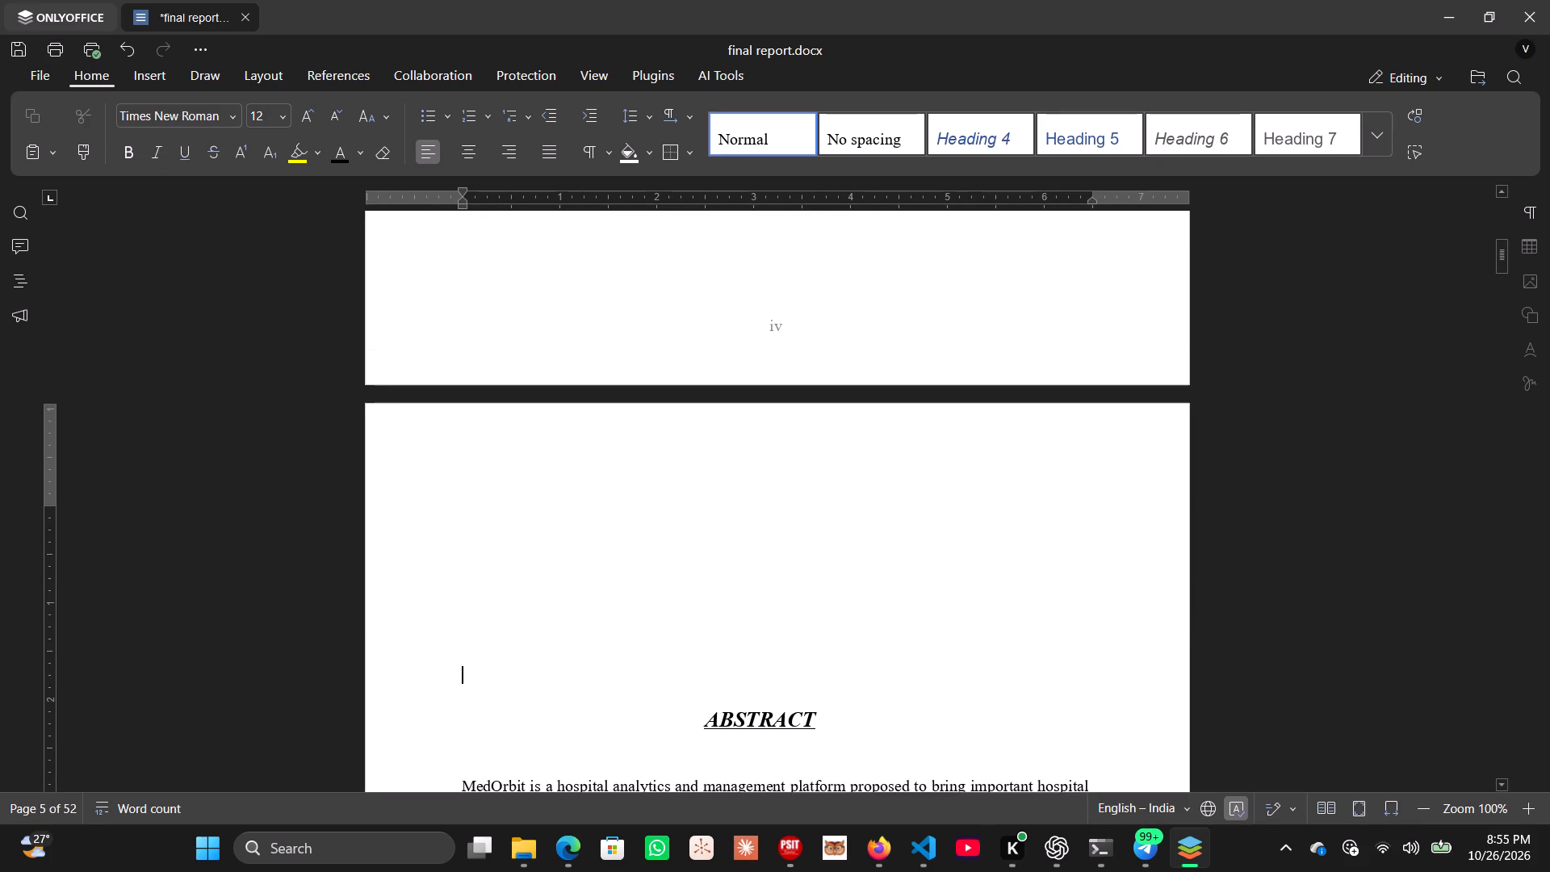
pyautogui.press('BackSpace')
pyautogui.press('BackSpace')
pyautogui.press('BackSpace')
pyautogui.press('BackSpace')
pyautogui.press('BackSpace')
pyautogui.press('BackSpace')
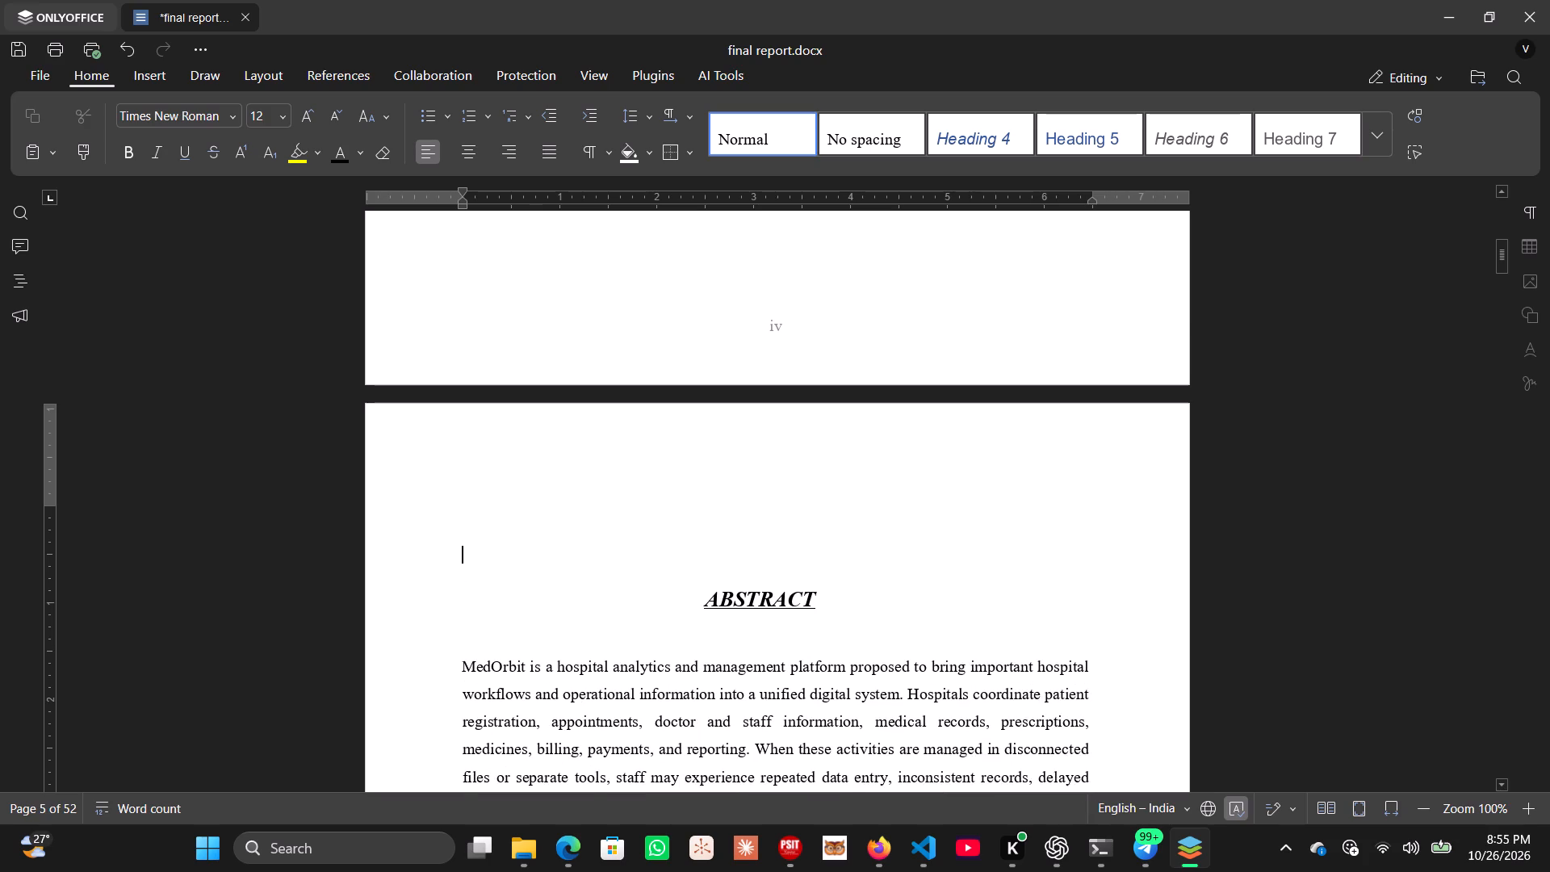
pyautogui.press('BackSpace')
pyautogui.press('BackSpace')
pyautogui.press('BackSpace')
pyautogui.press('BackSpace')
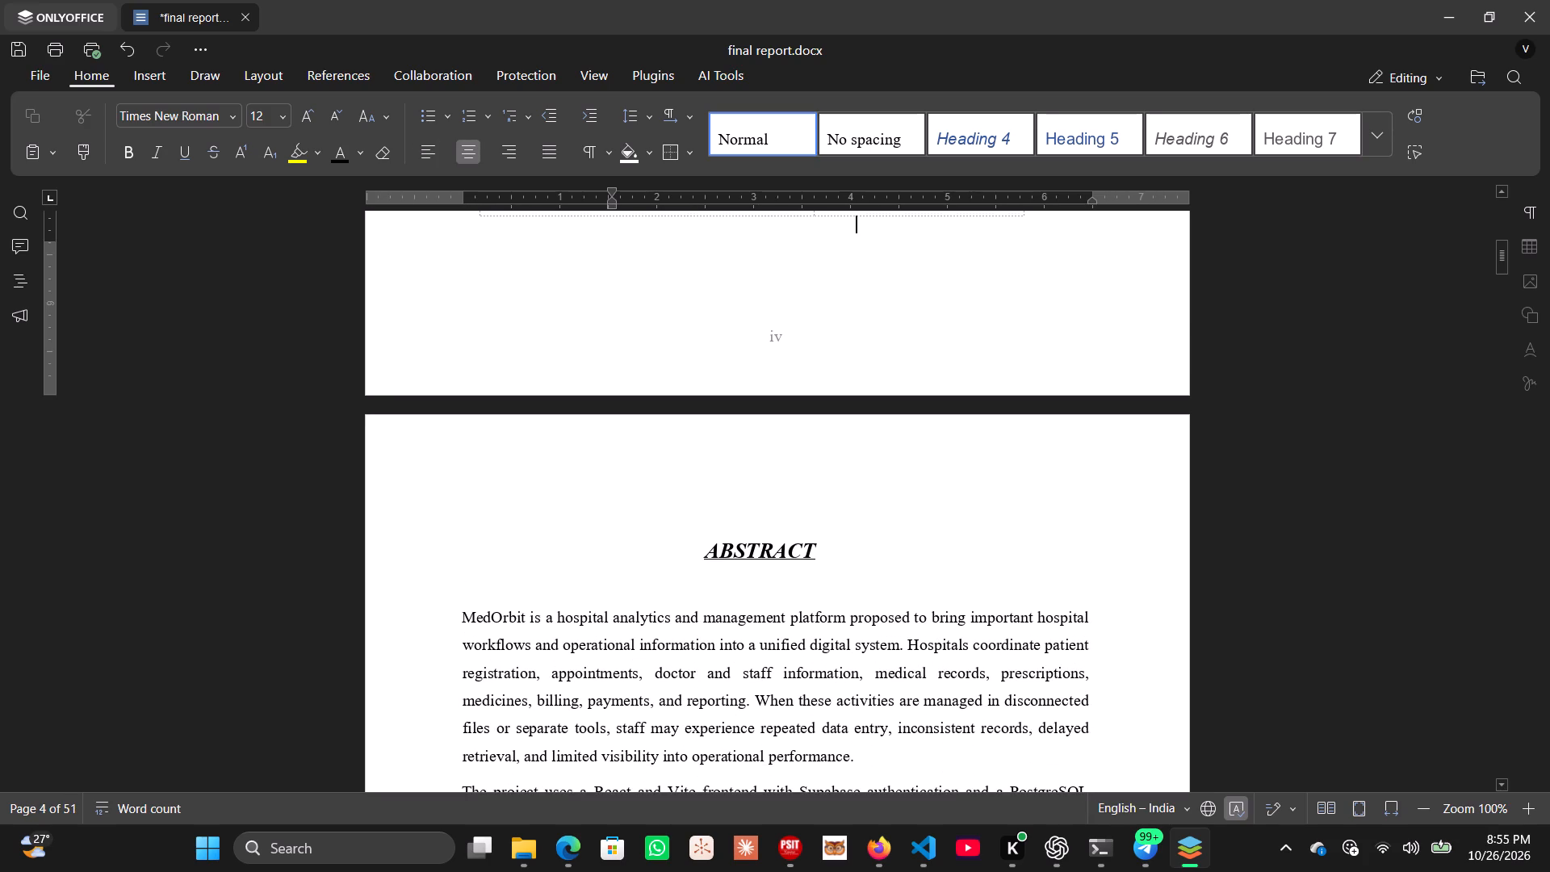
# Check the layout of the acknowledgement page from its heading down to the signature table.
pyautogui.scroll(18, 647, 538)
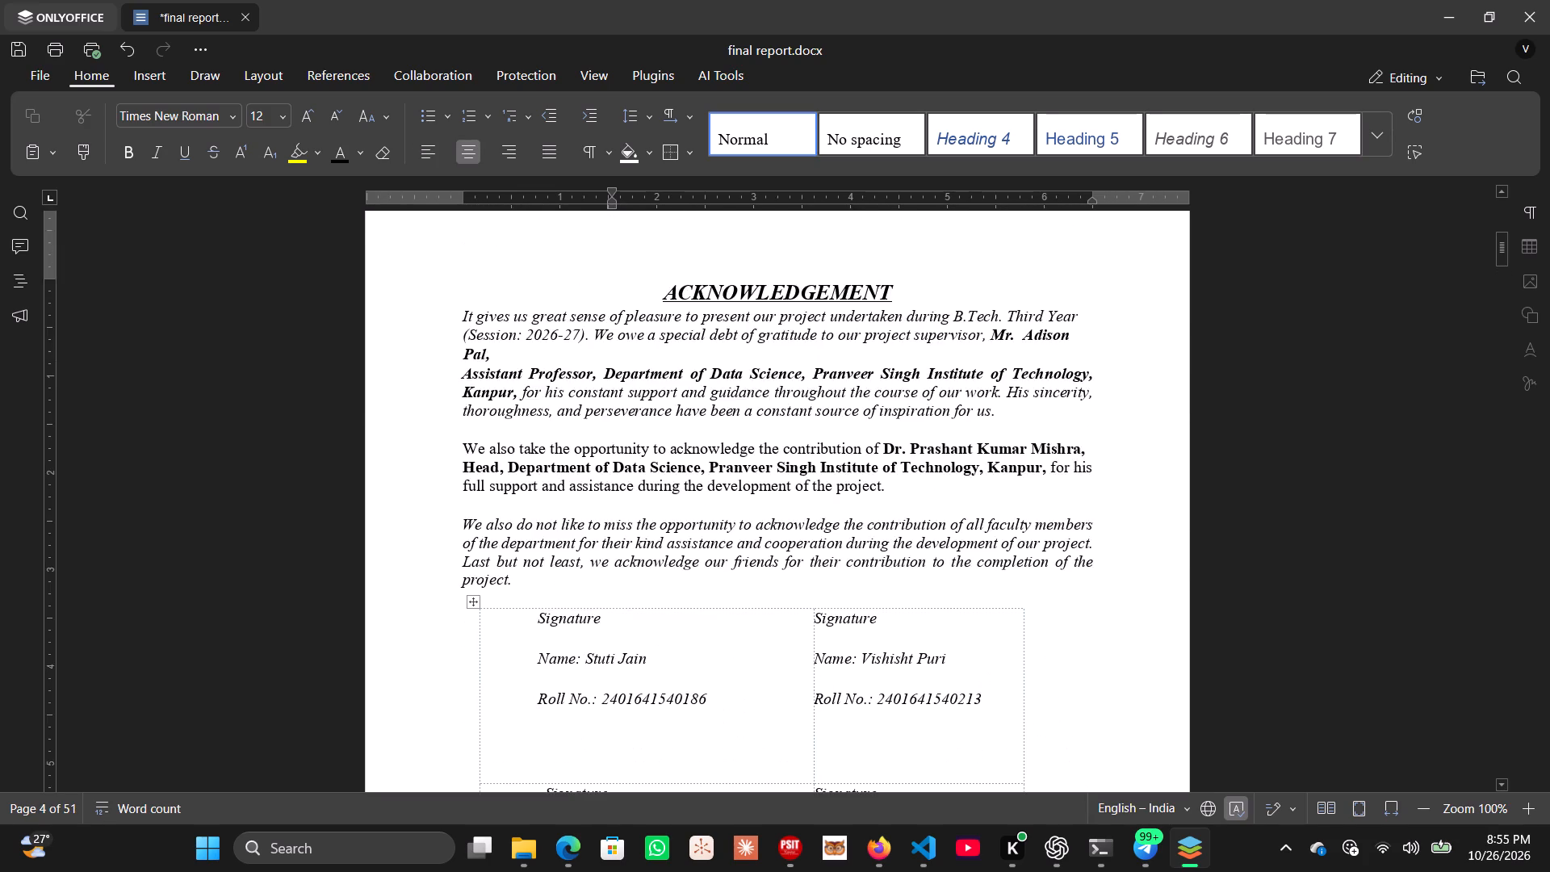
pyautogui.scroll(4, 643, 536)
pyautogui.scroll(-12, 643, 531)
pyautogui.scroll(5, 643, 533)
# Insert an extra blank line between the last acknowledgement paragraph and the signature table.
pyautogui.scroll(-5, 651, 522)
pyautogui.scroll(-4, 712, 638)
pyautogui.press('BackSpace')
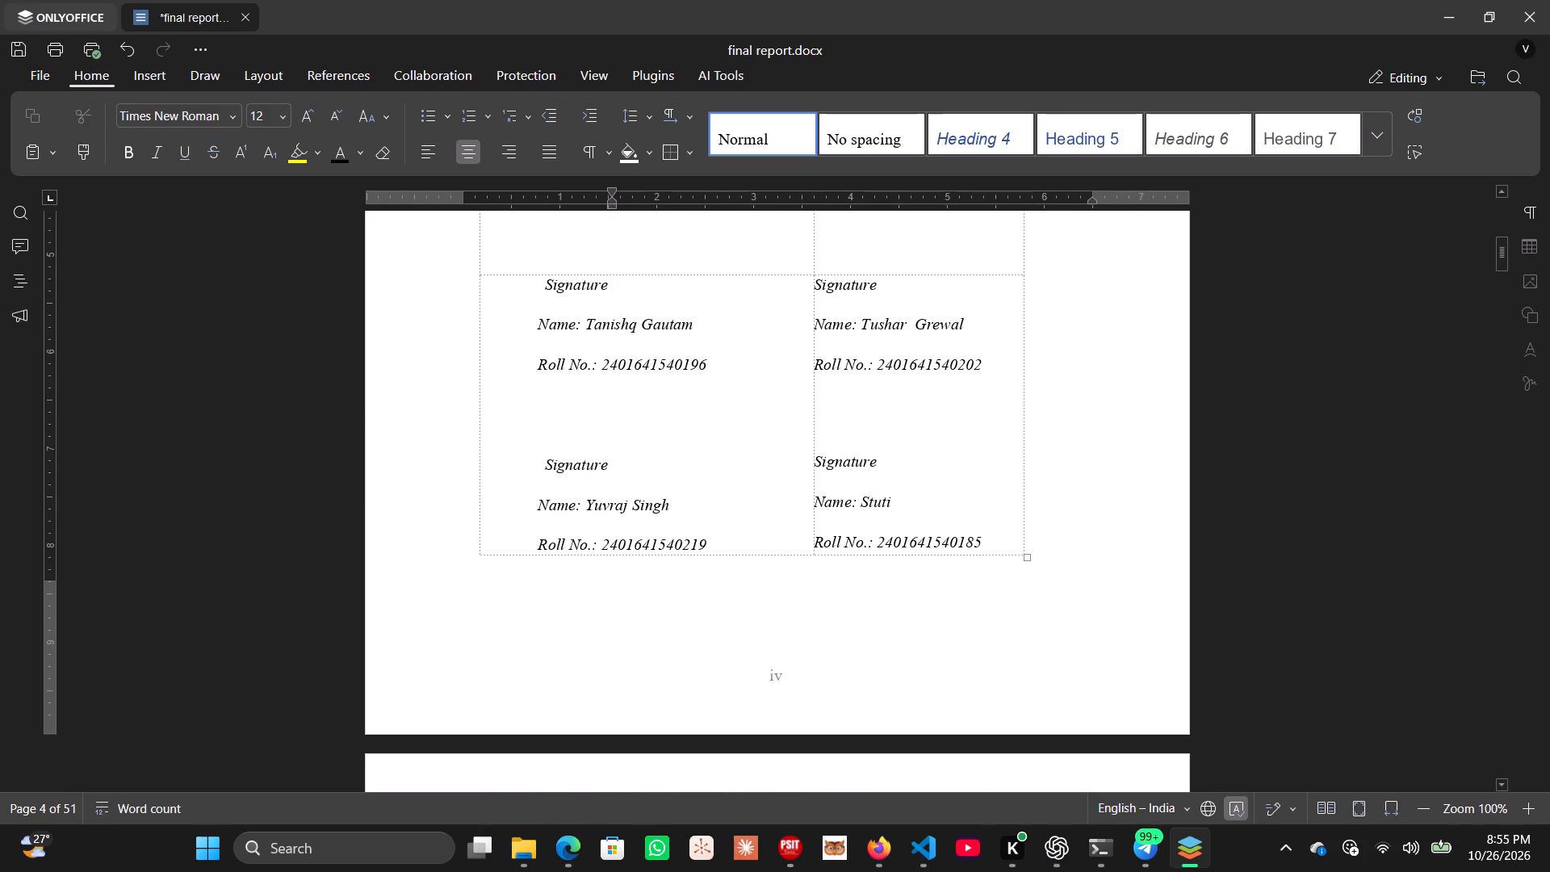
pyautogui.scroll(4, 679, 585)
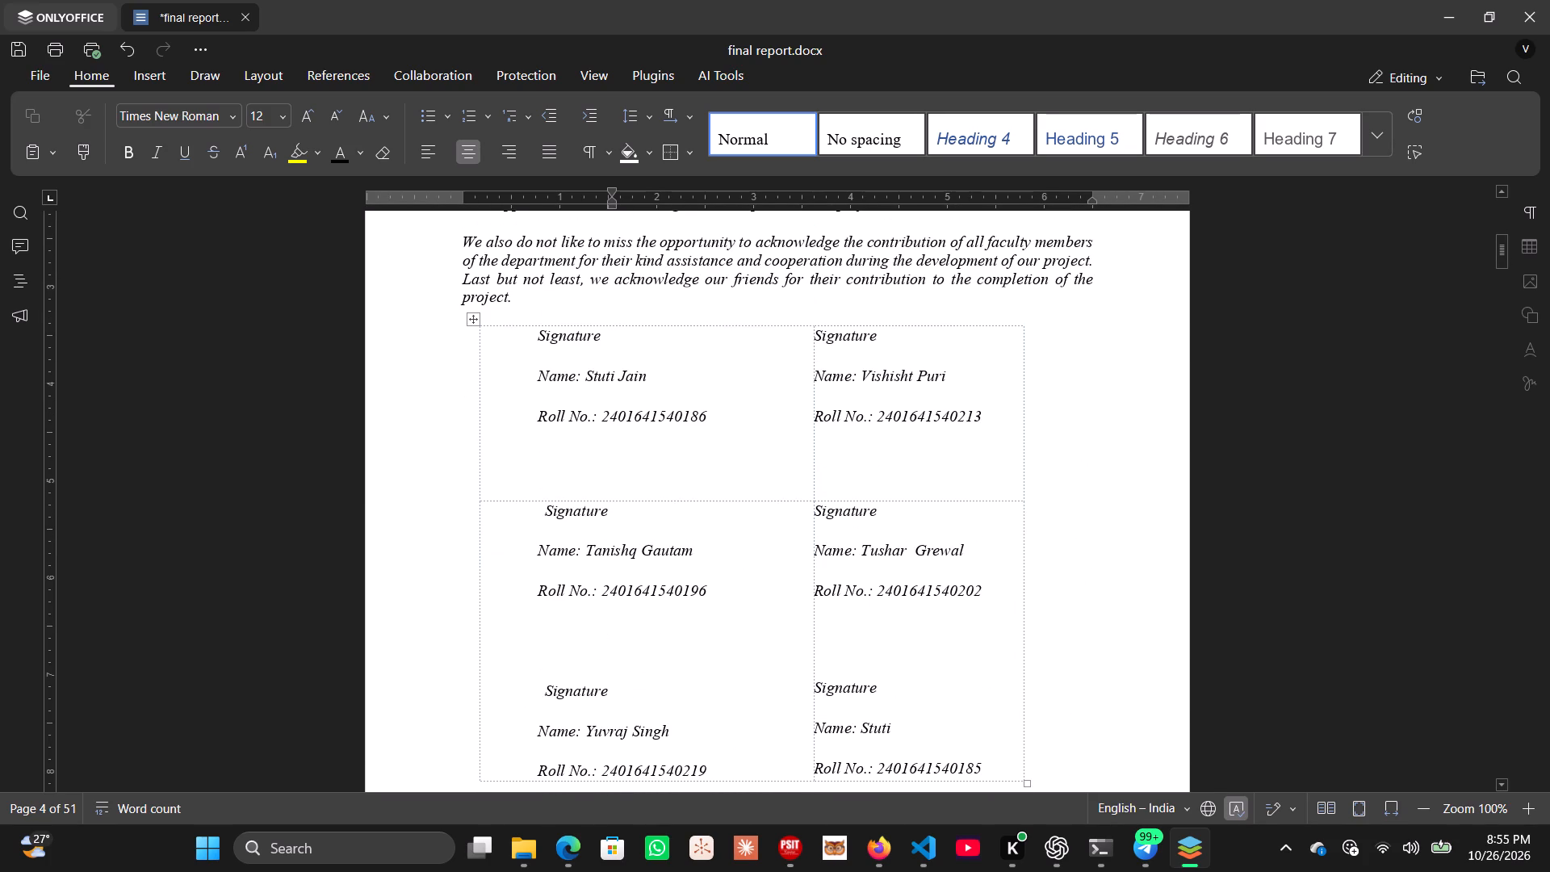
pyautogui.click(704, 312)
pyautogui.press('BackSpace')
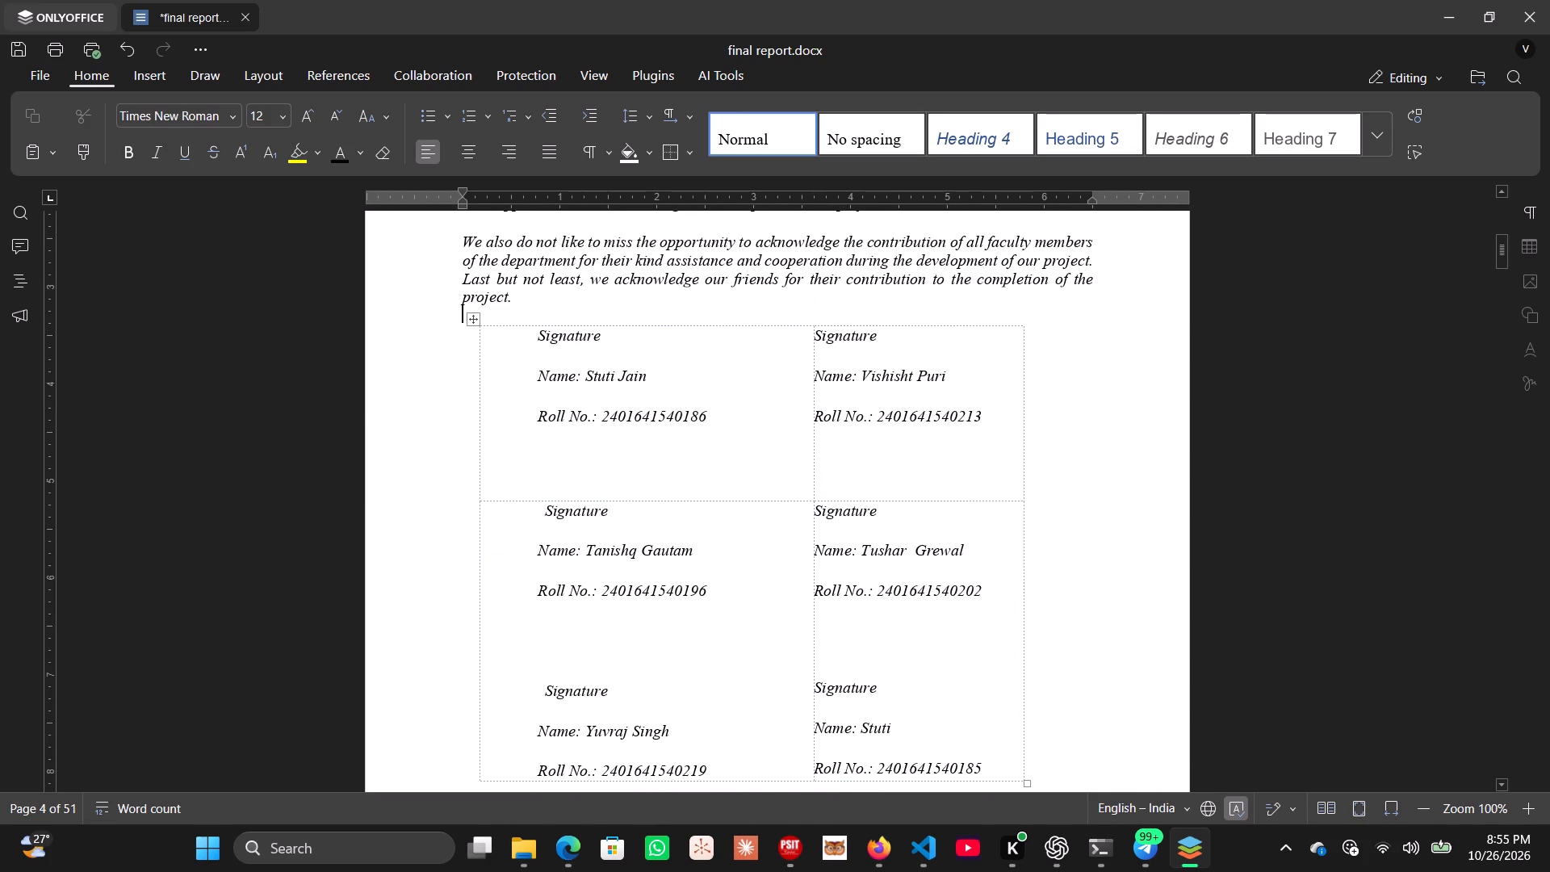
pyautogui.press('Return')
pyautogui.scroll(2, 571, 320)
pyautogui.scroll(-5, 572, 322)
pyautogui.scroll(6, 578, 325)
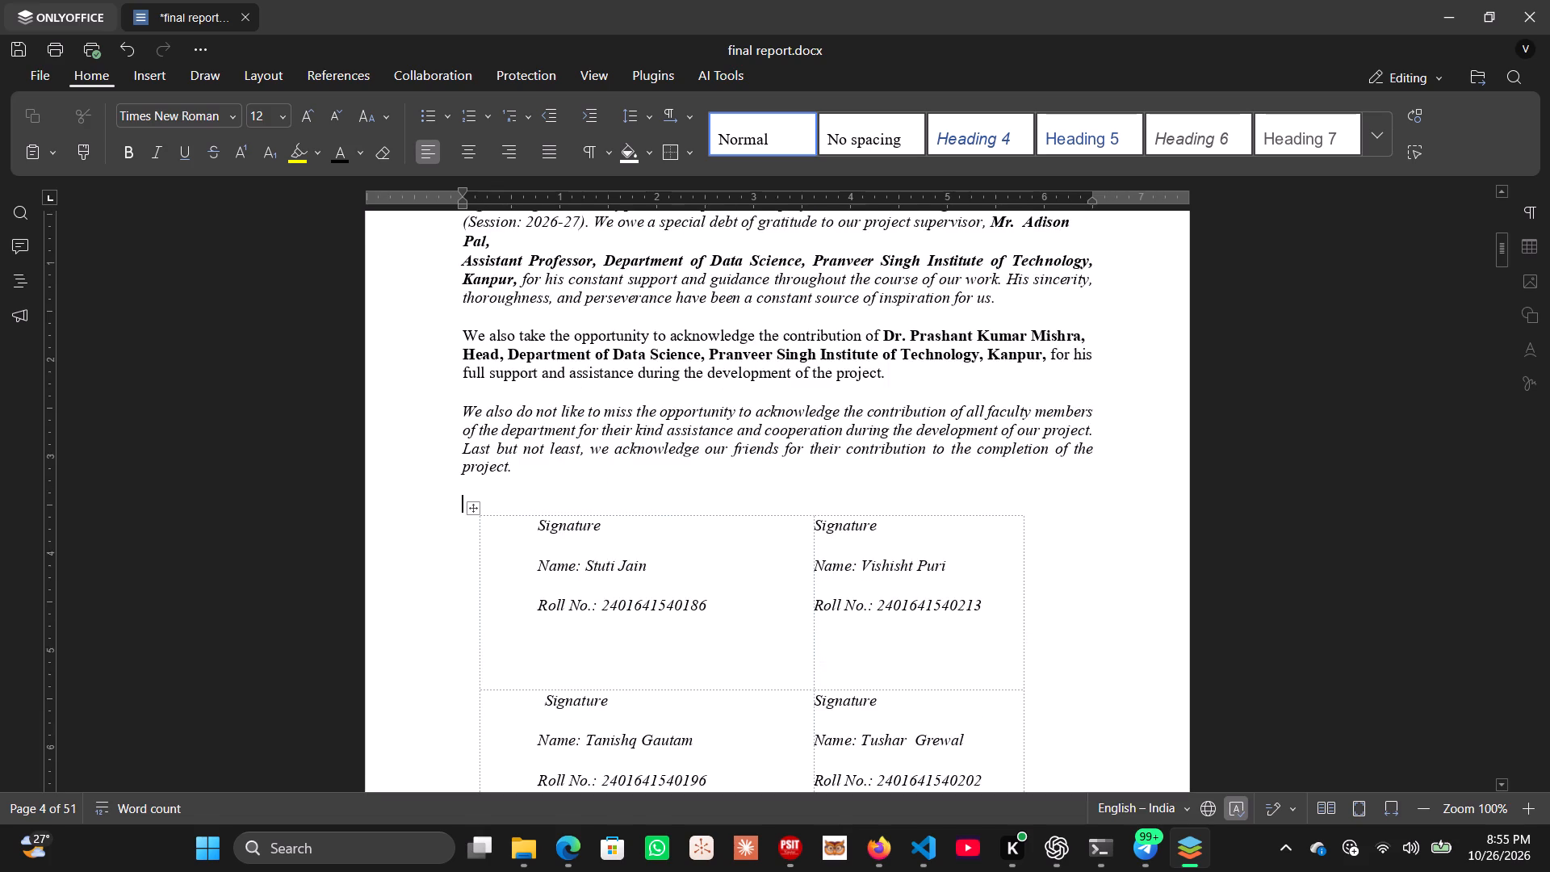
# Add a blank line beneath the ACKNOWLEDGEMENT heading to separate it from the first paragraph.
pyautogui.scroll(3, 578, 321)
pyautogui.click(587, 362)
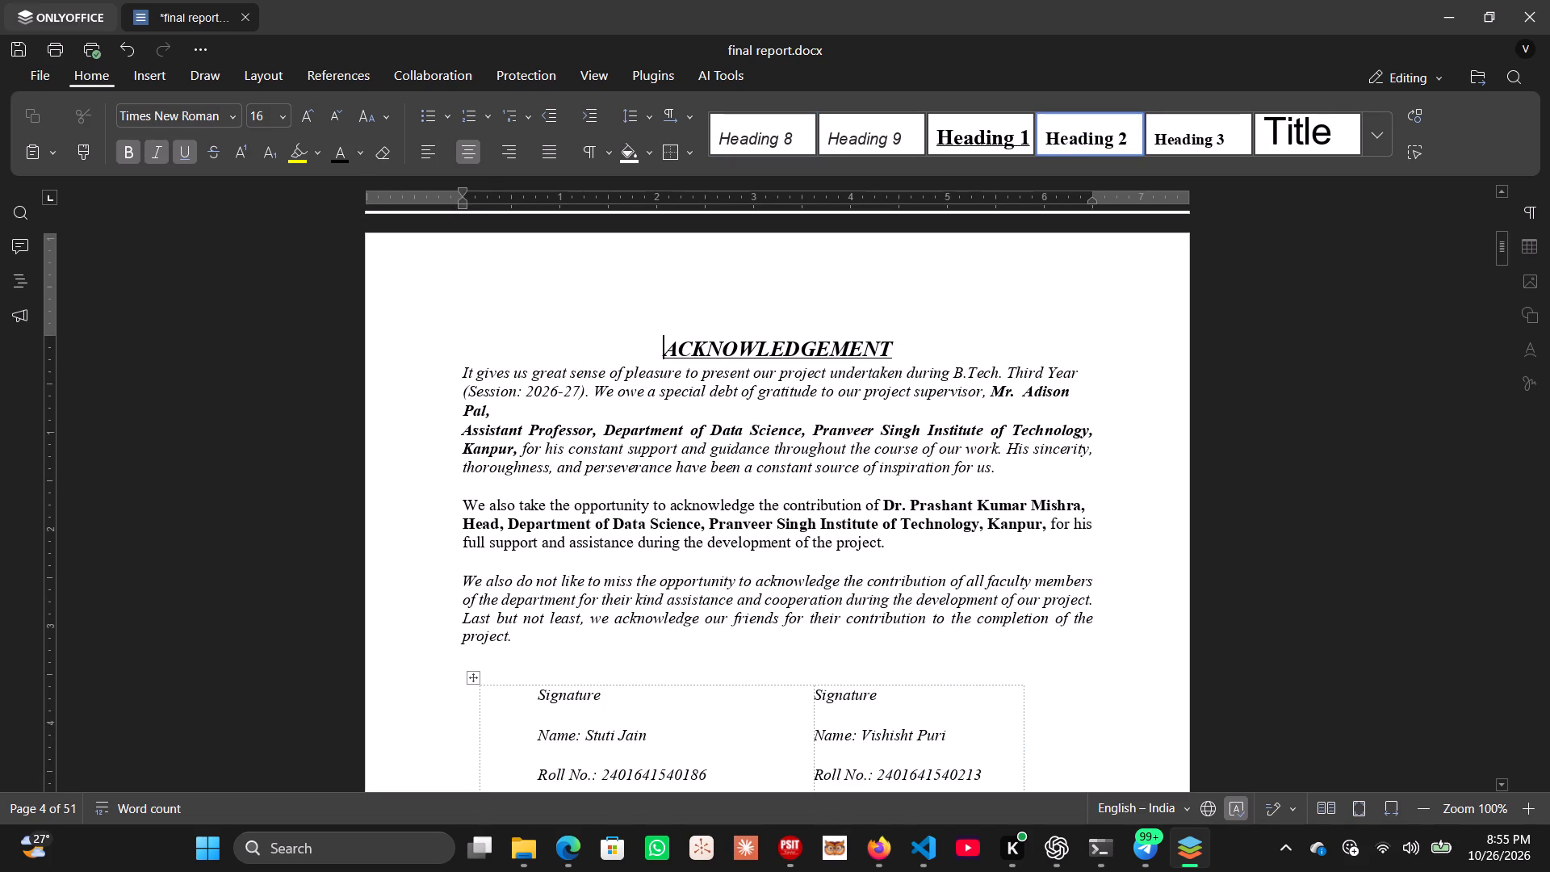
pyautogui.click(910, 333)
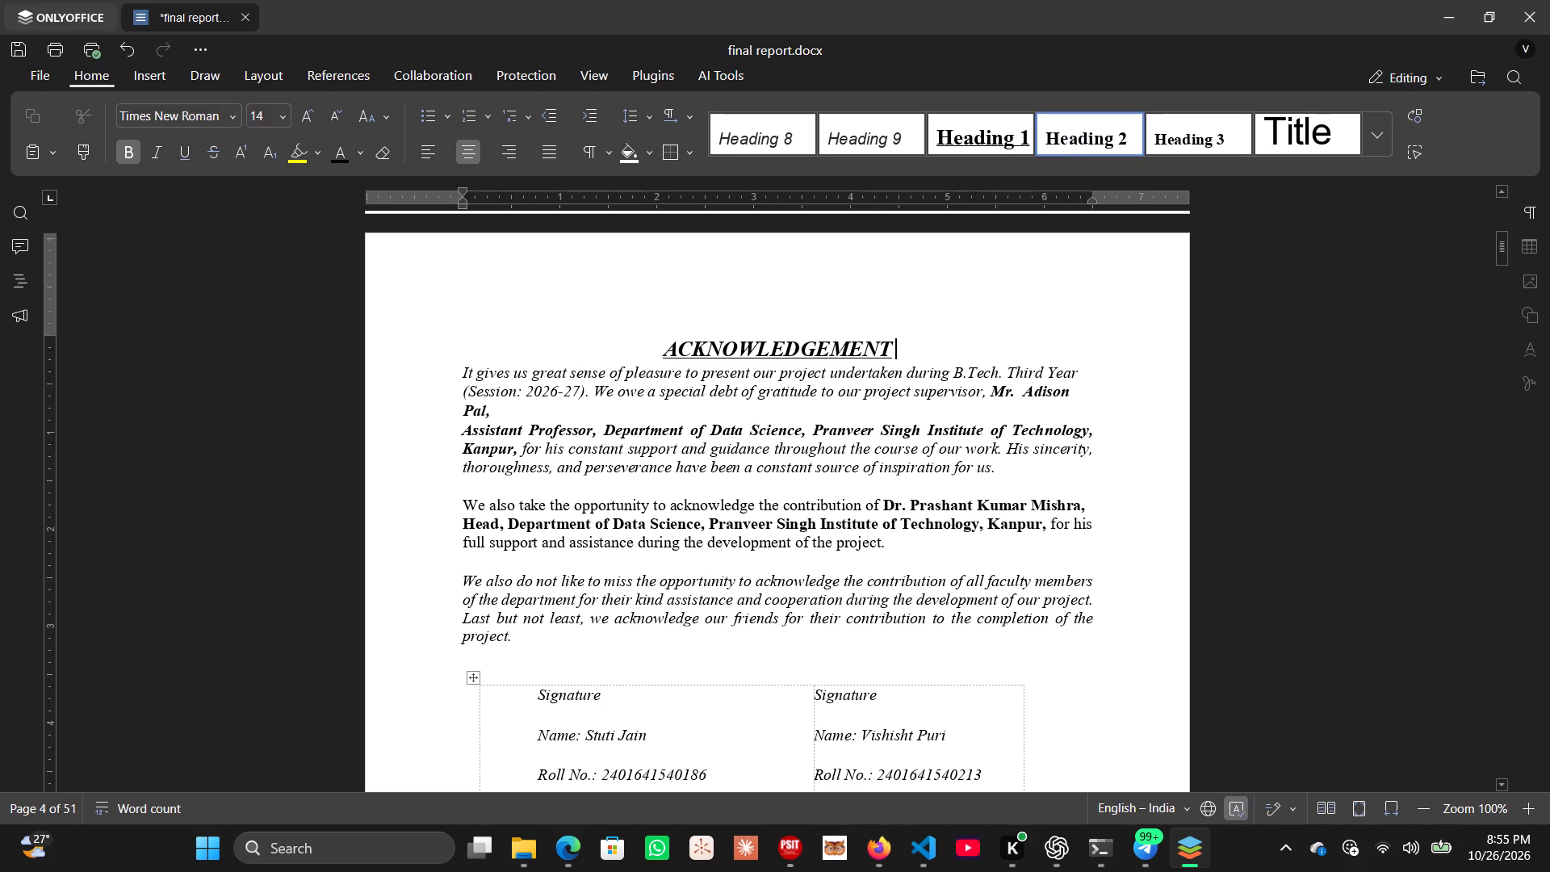
pyautogui.press('Return')
pyautogui.scroll(-4, 883, 346)
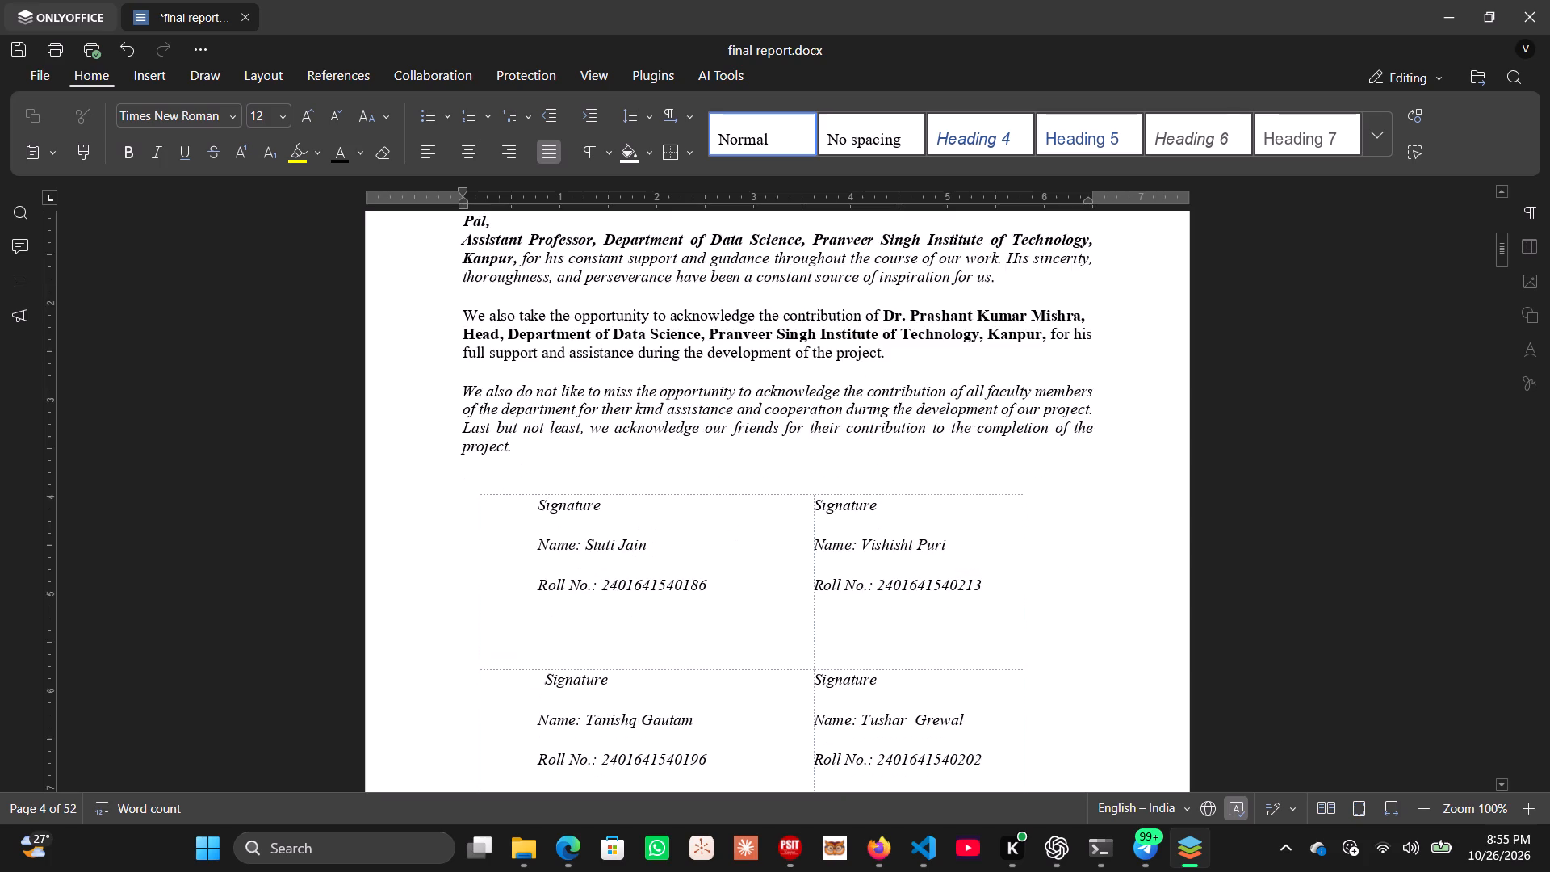
pyautogui.scroll(-7, 898, 358)
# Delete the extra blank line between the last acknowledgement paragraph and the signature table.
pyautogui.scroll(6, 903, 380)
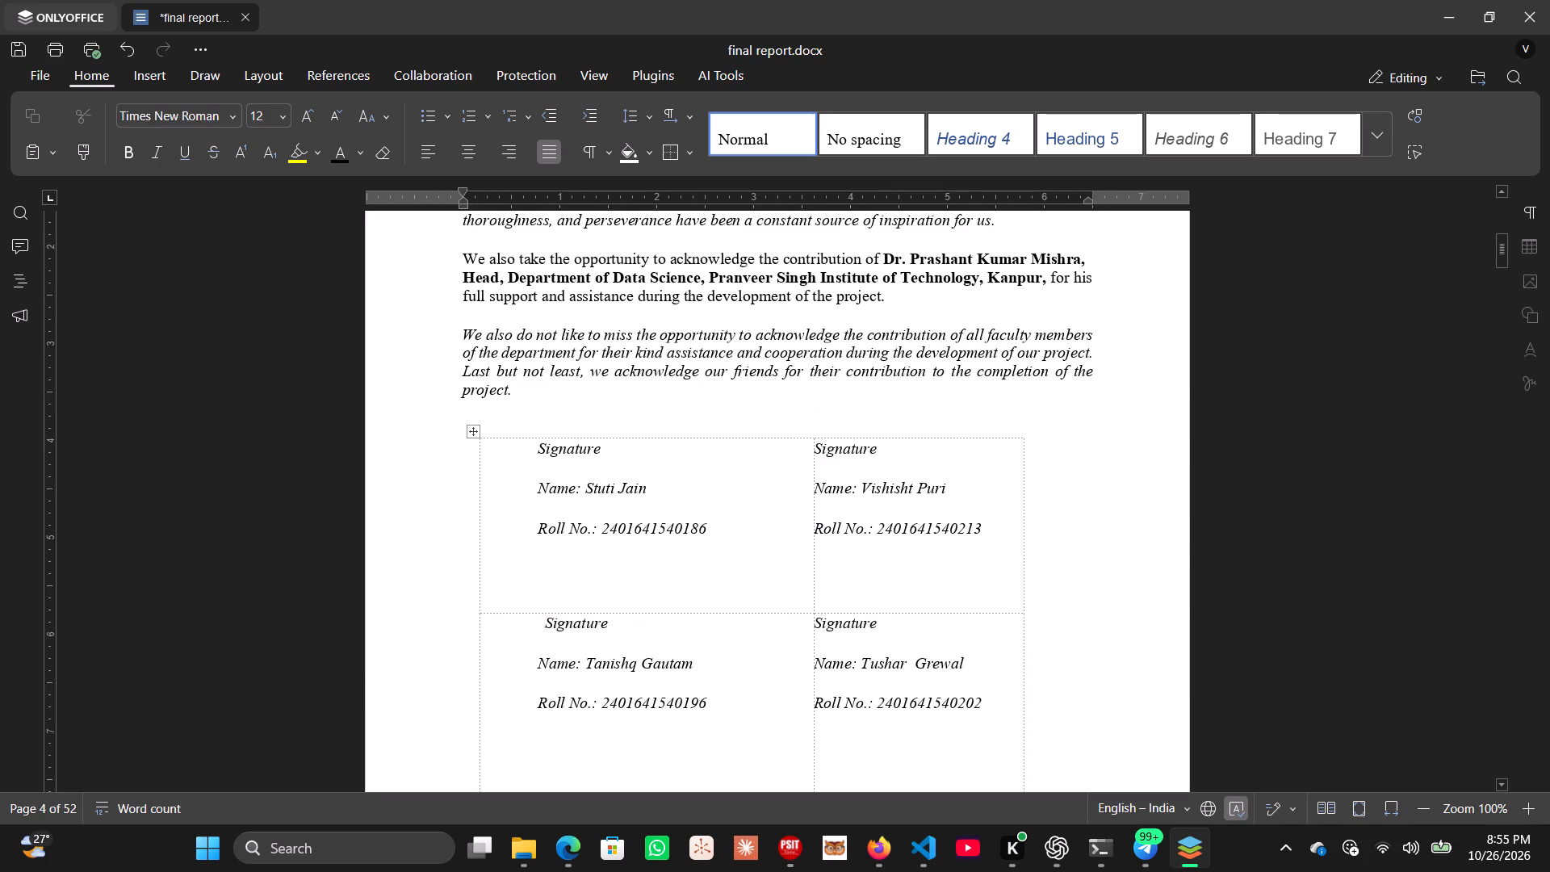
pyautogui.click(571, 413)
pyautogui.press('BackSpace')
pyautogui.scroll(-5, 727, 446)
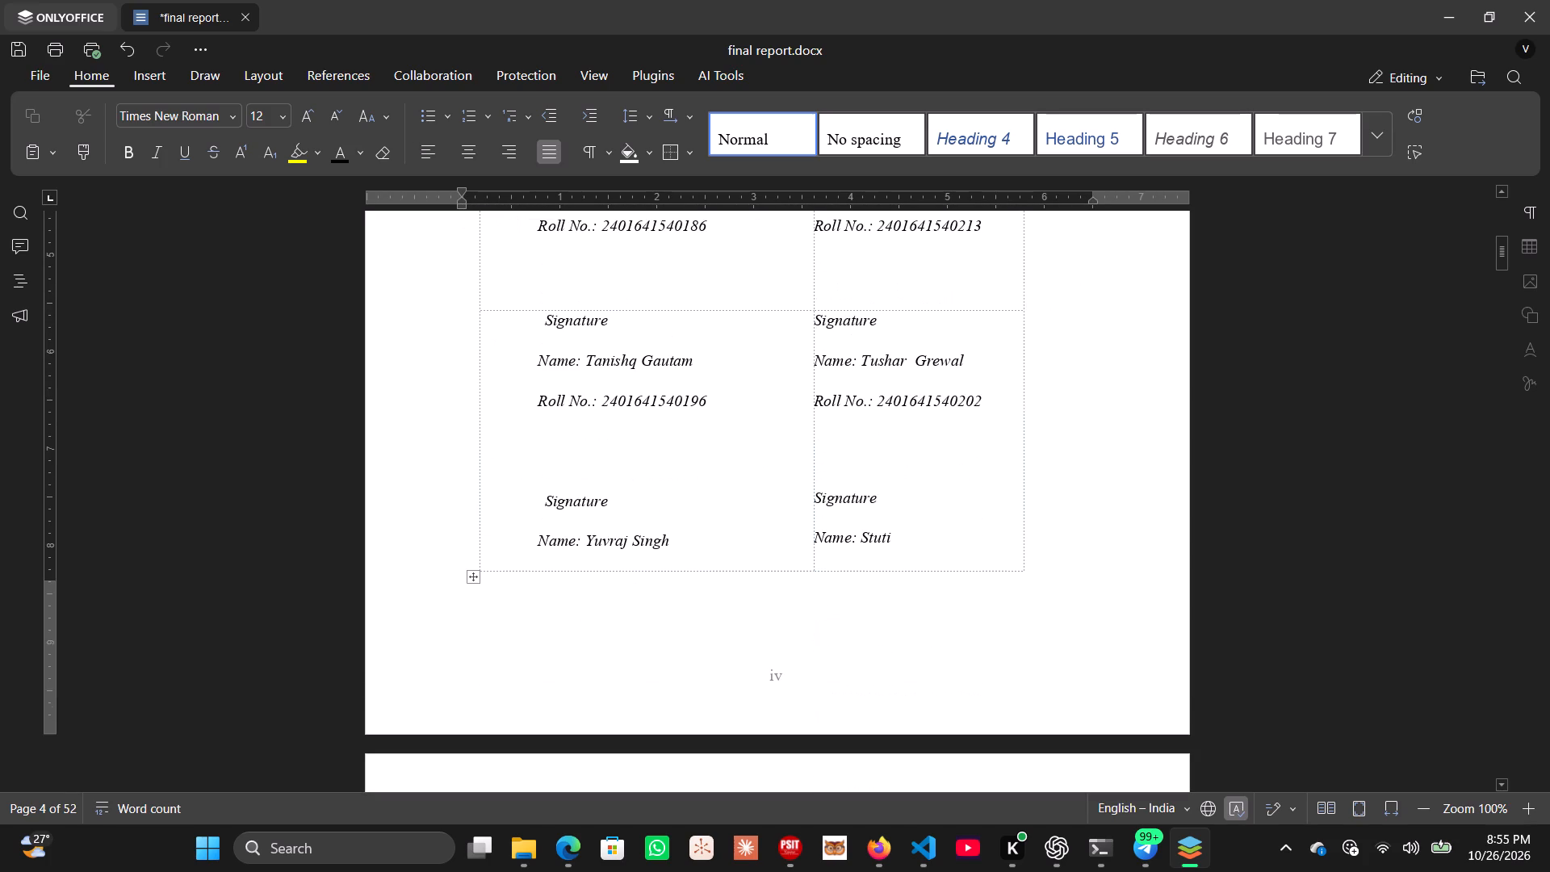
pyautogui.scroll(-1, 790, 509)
# Delete the blank line between the first and second acknowledgement paragraphs and check how the signature table fits on page iv.
pyautogui.scroll(12, 790, 509)
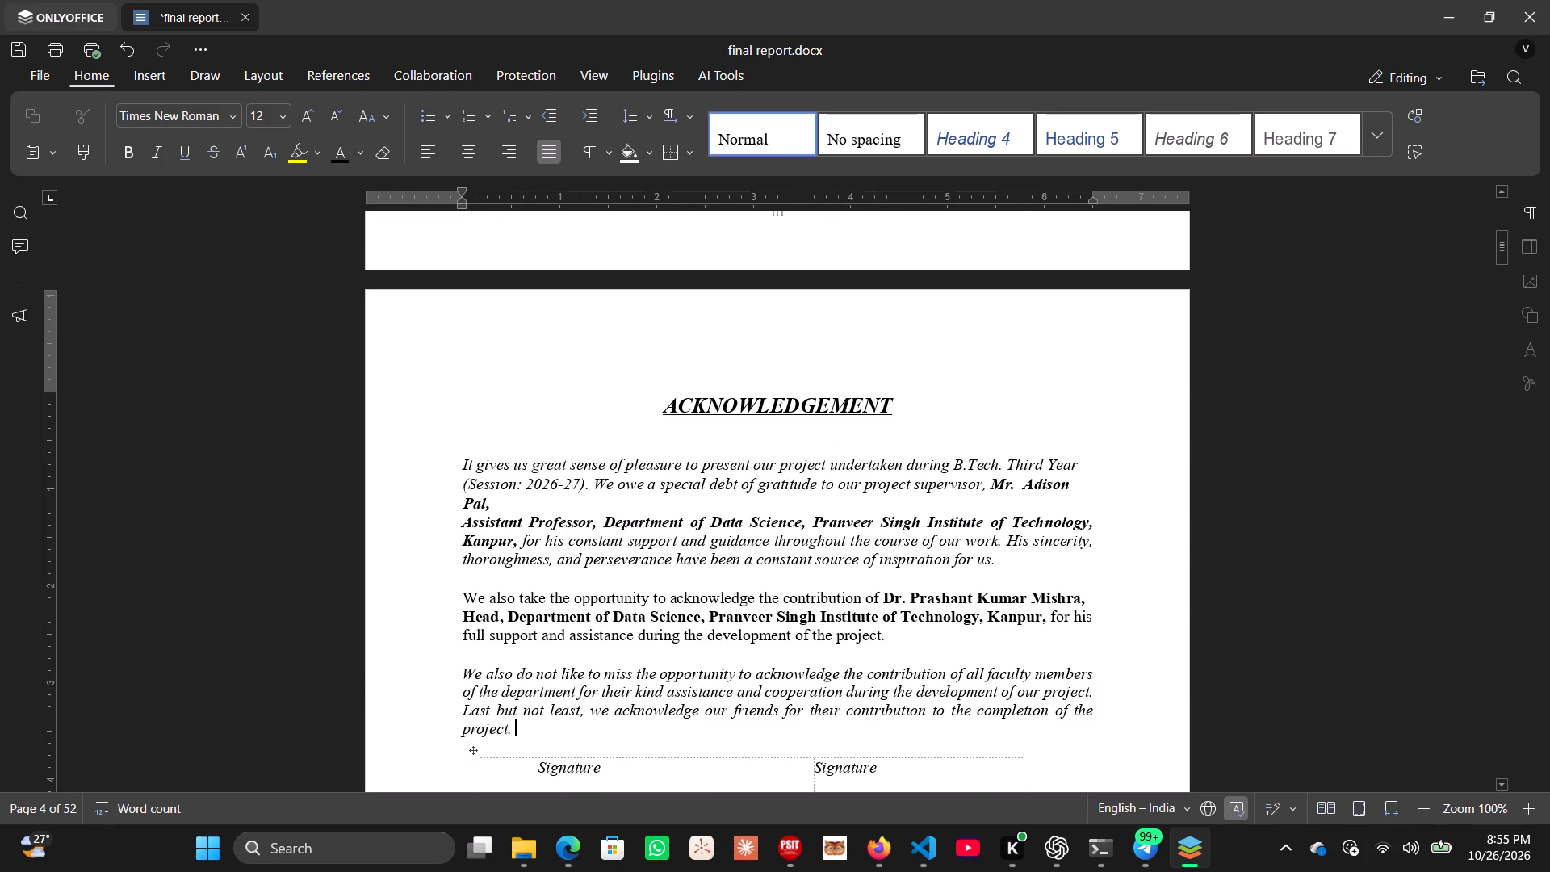
pyautogui.click(447, 588)
pyautogui.click(450, 584)
pyautogui.press('BackSpace')
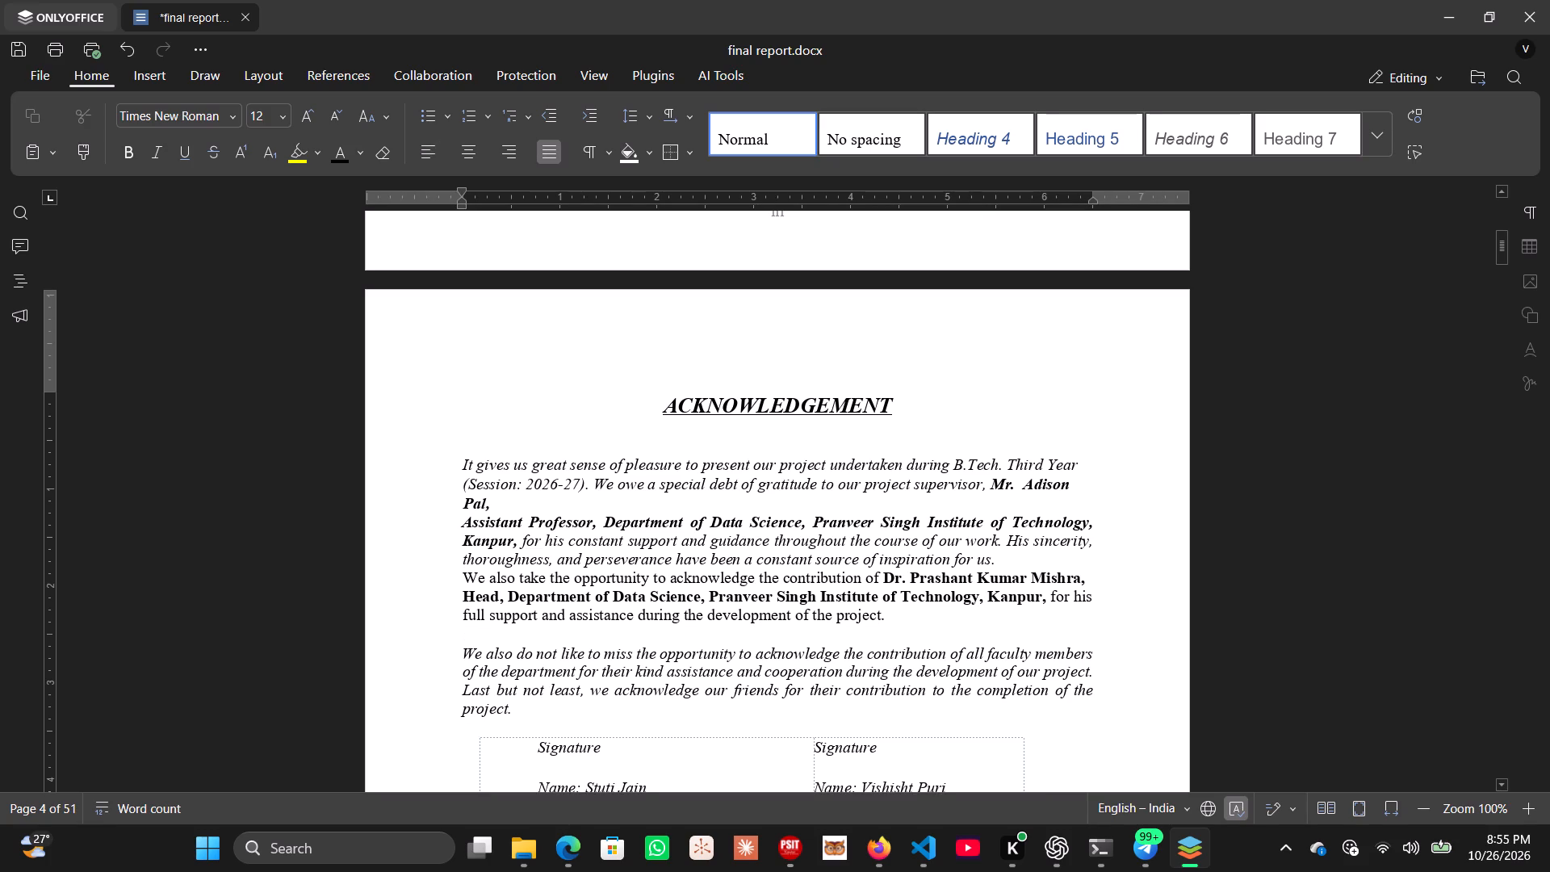
pyautogui.scroll(-9, 974, 513)
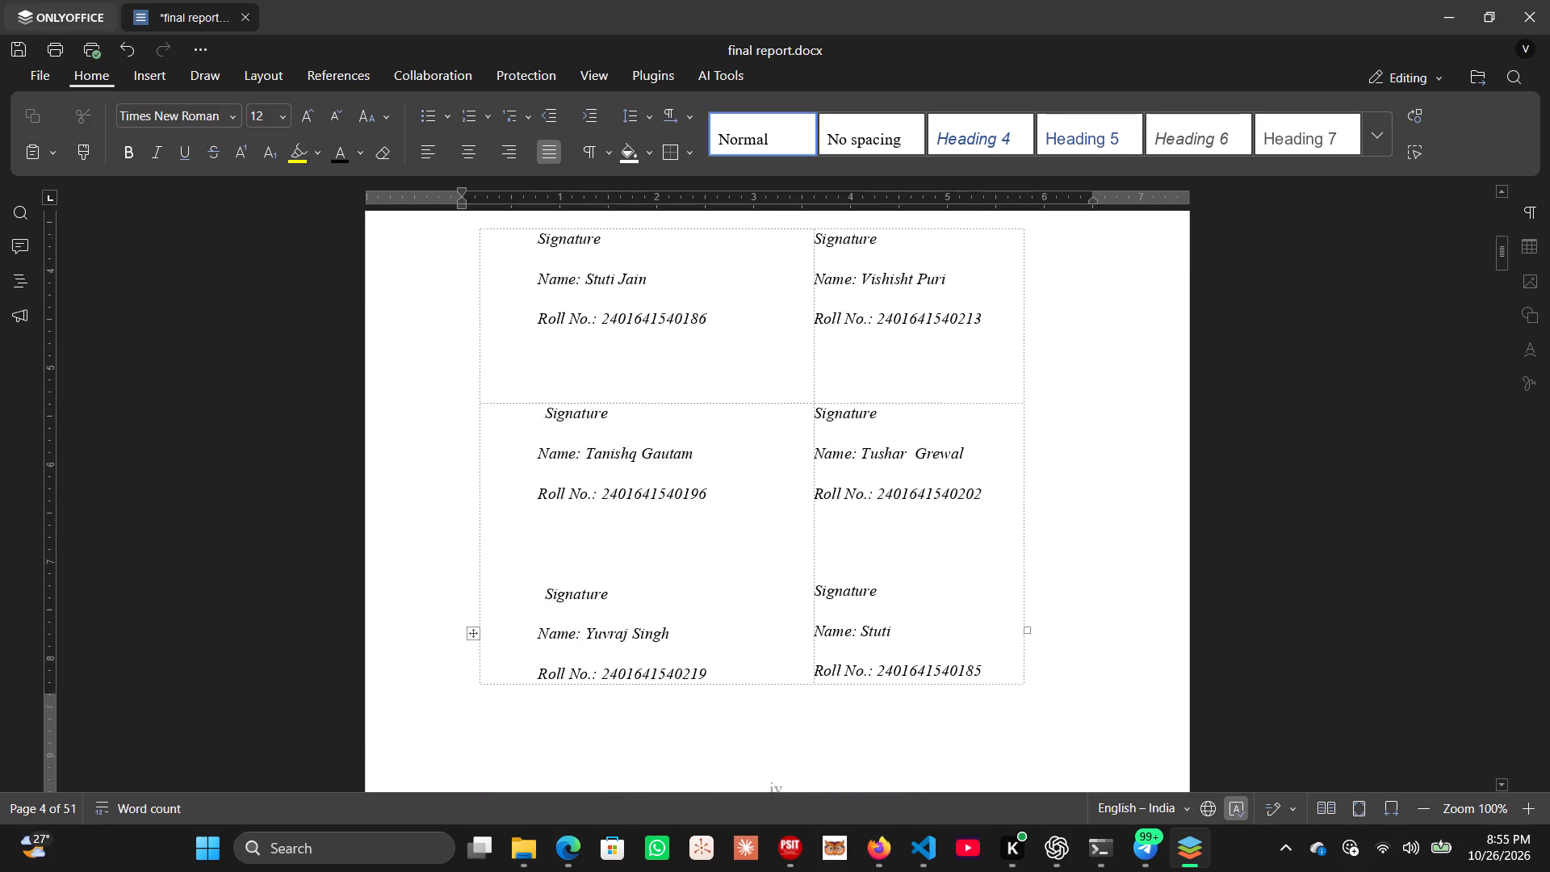
pyautogui.scroll(-2, 974, 517)
pyautogui.scroll(7, 964, 525)
pyautogui.scroll(-1, 956, 506)
pyautogui.scroll(5, 956, 506)
# Review the front-matter pages from the acknowledgement back to the cover page, examining the cover page's layout from title to date.
pyautogui.scroll(6, 956, 506)
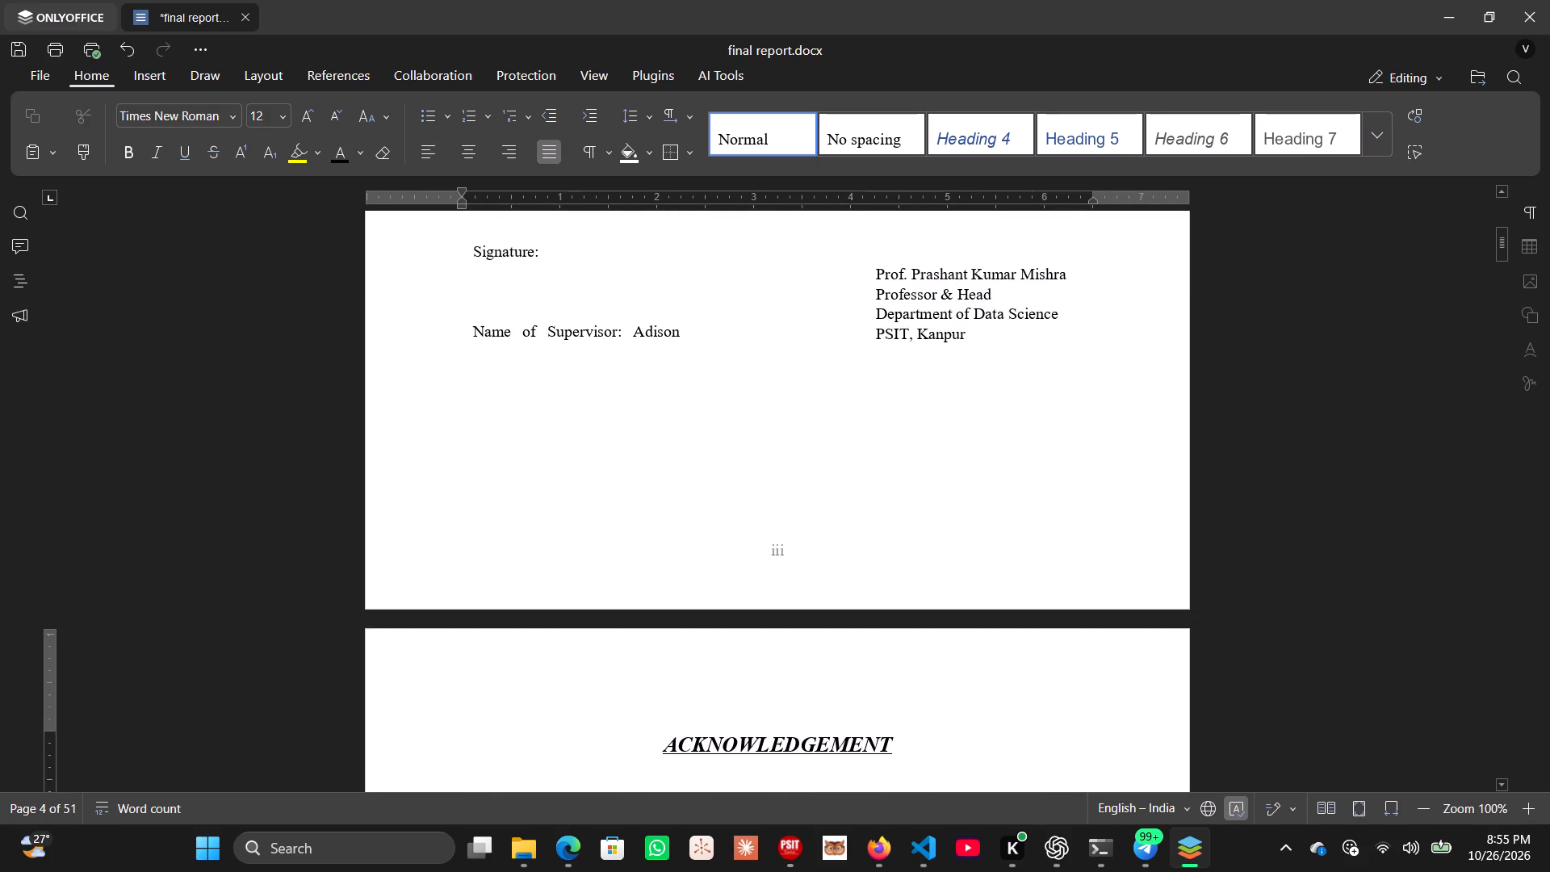
pyautogui.scroll(18, 945, 498)
pyautogui.scroll(5, 825, 359)
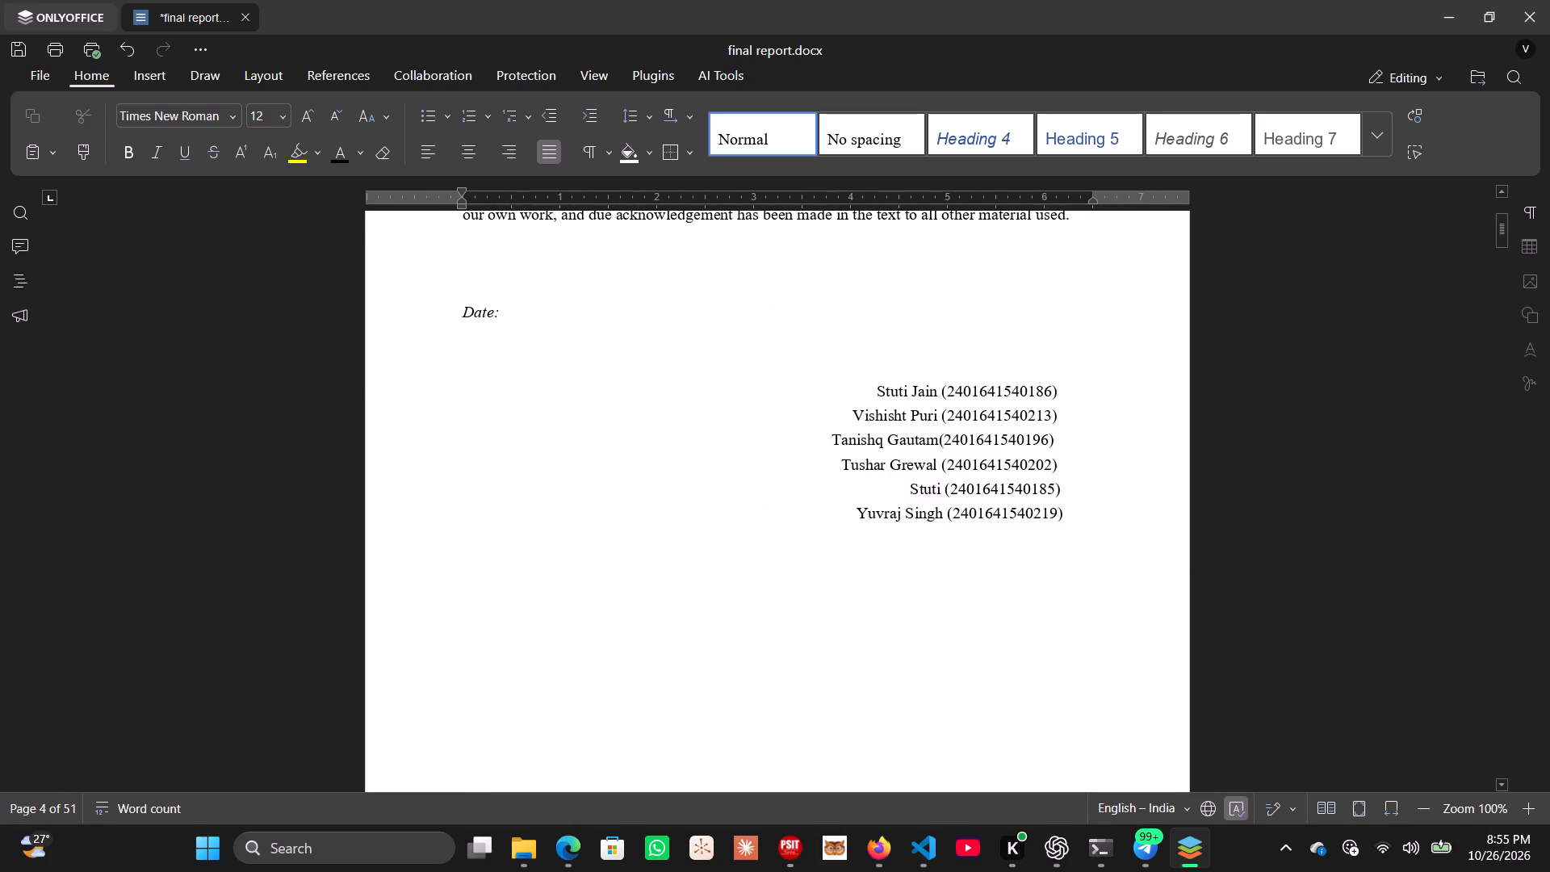
pyautogui.scroll(20, 846, 377)
pyautogui.scroll(7, 850, 407)
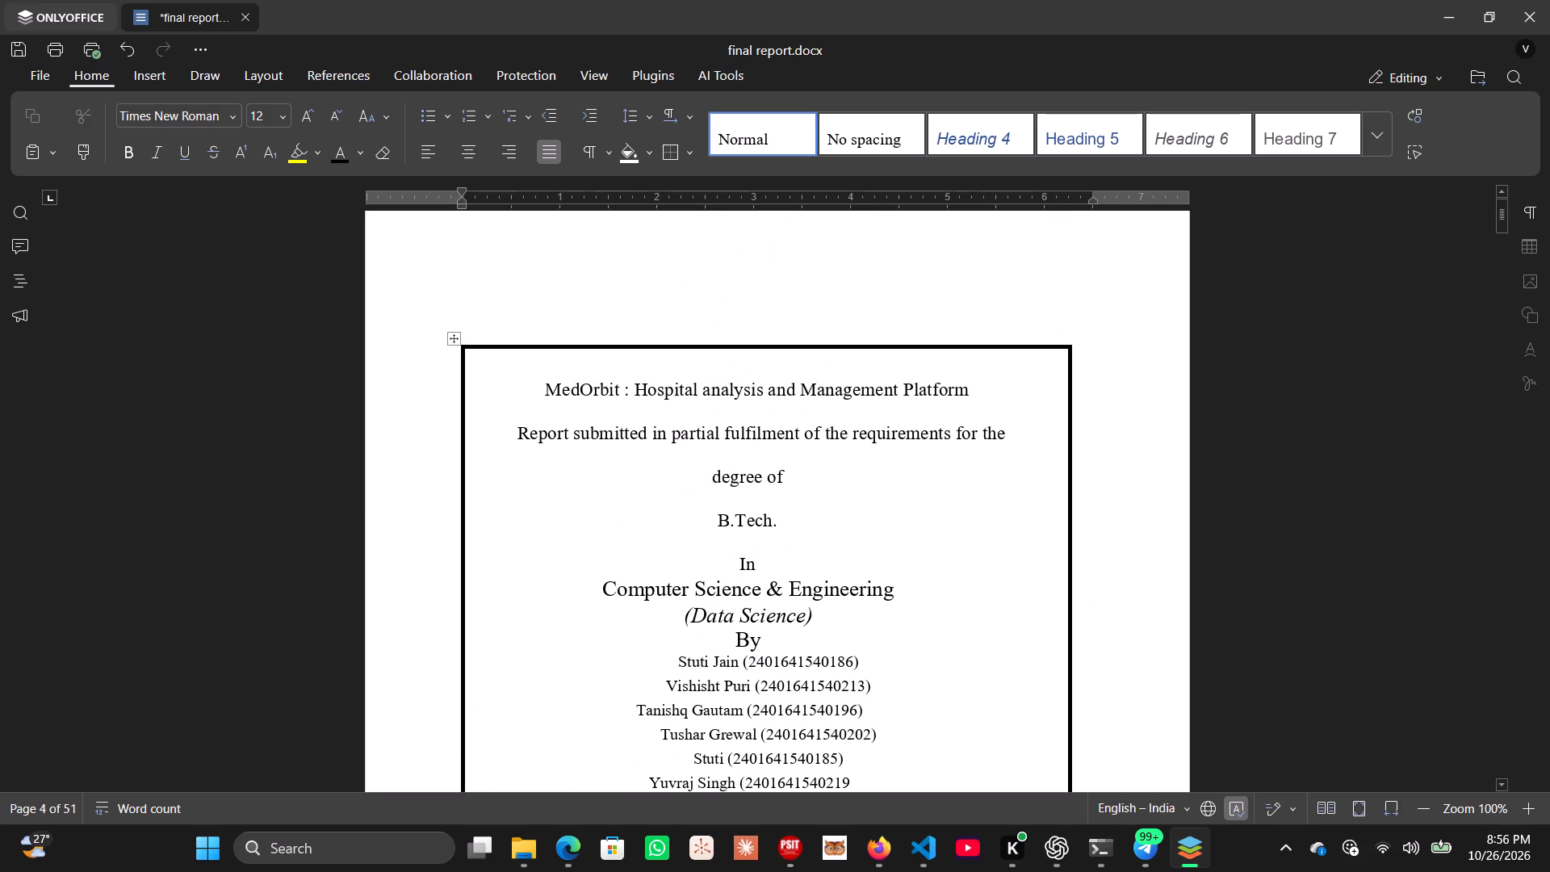
pyautogui.scroll(-3, 838, 472)
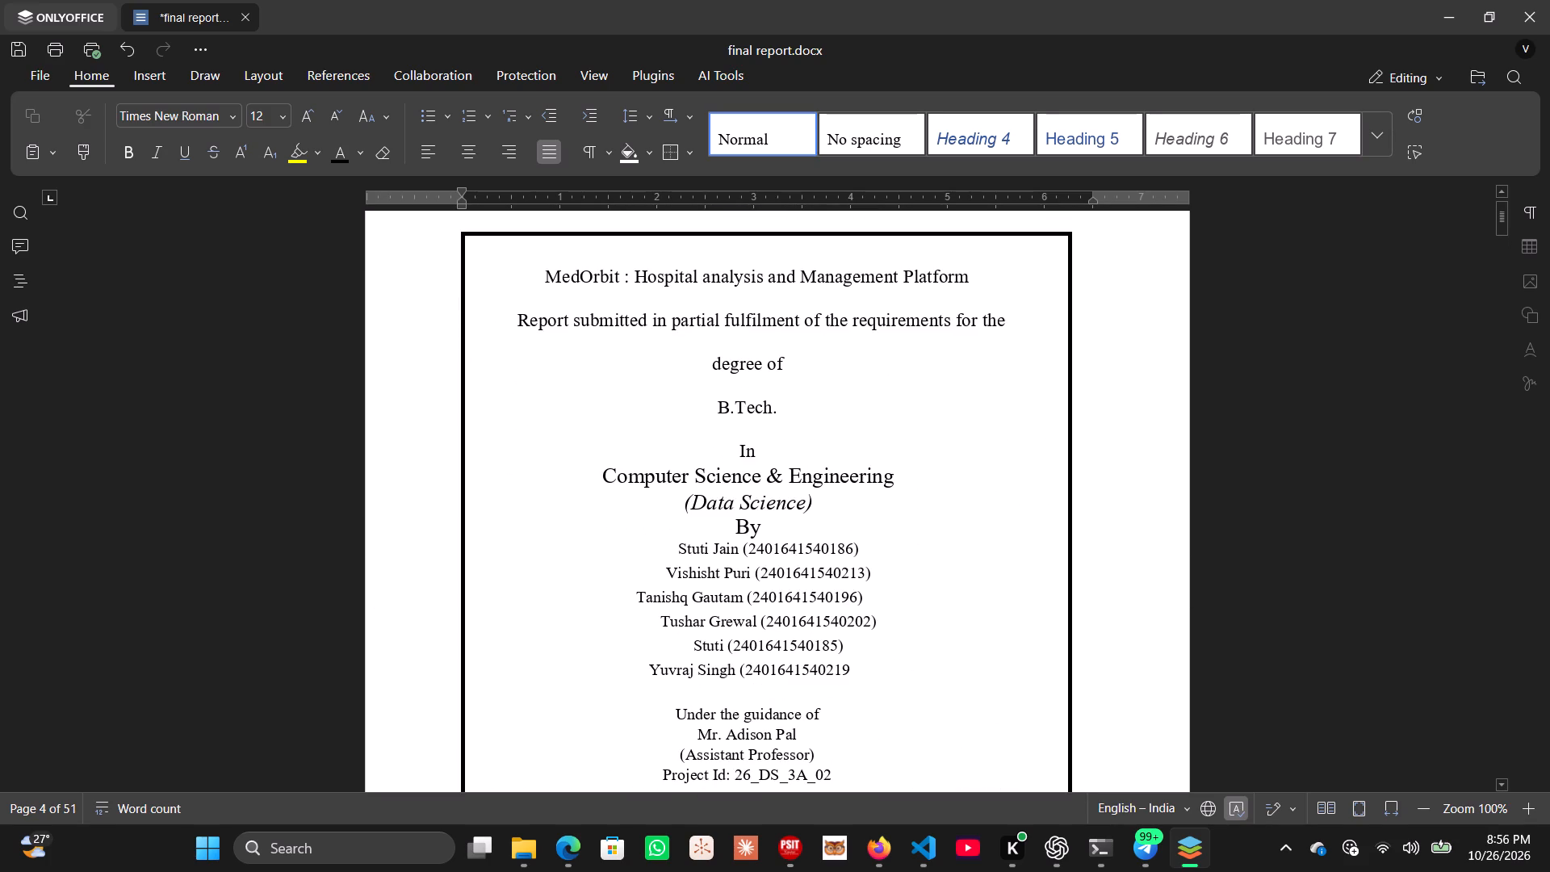
pyautogui.scroll(5, 872, 420)
pyautogui.scroll(-2, 930, 403)
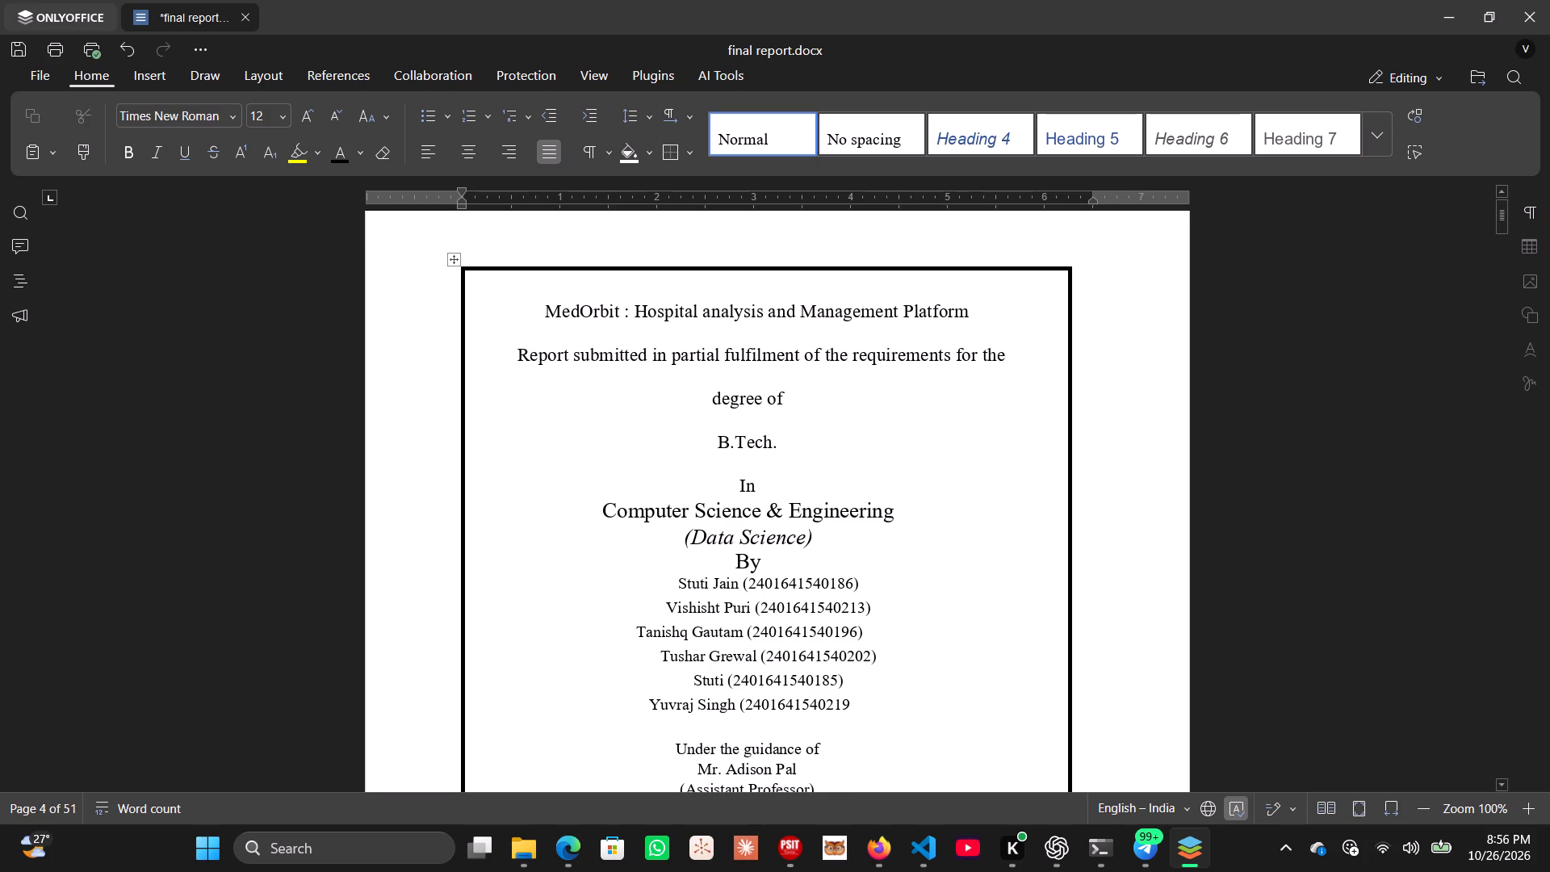
pyautogui.scroll(-1, 929, 486)
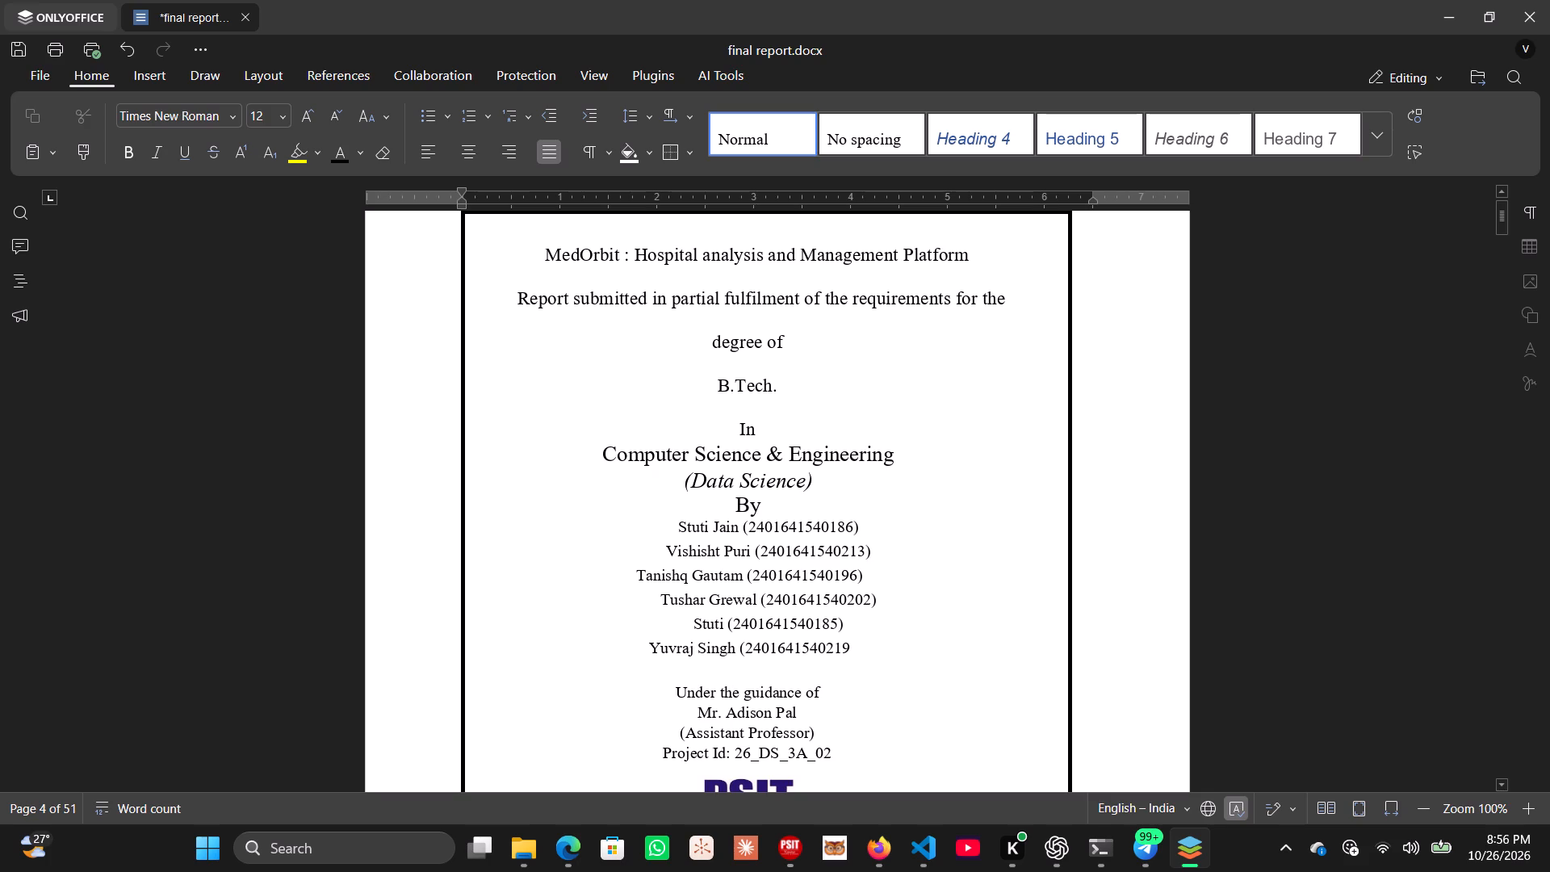
pyautogui.scroll(-2, 819, 673)
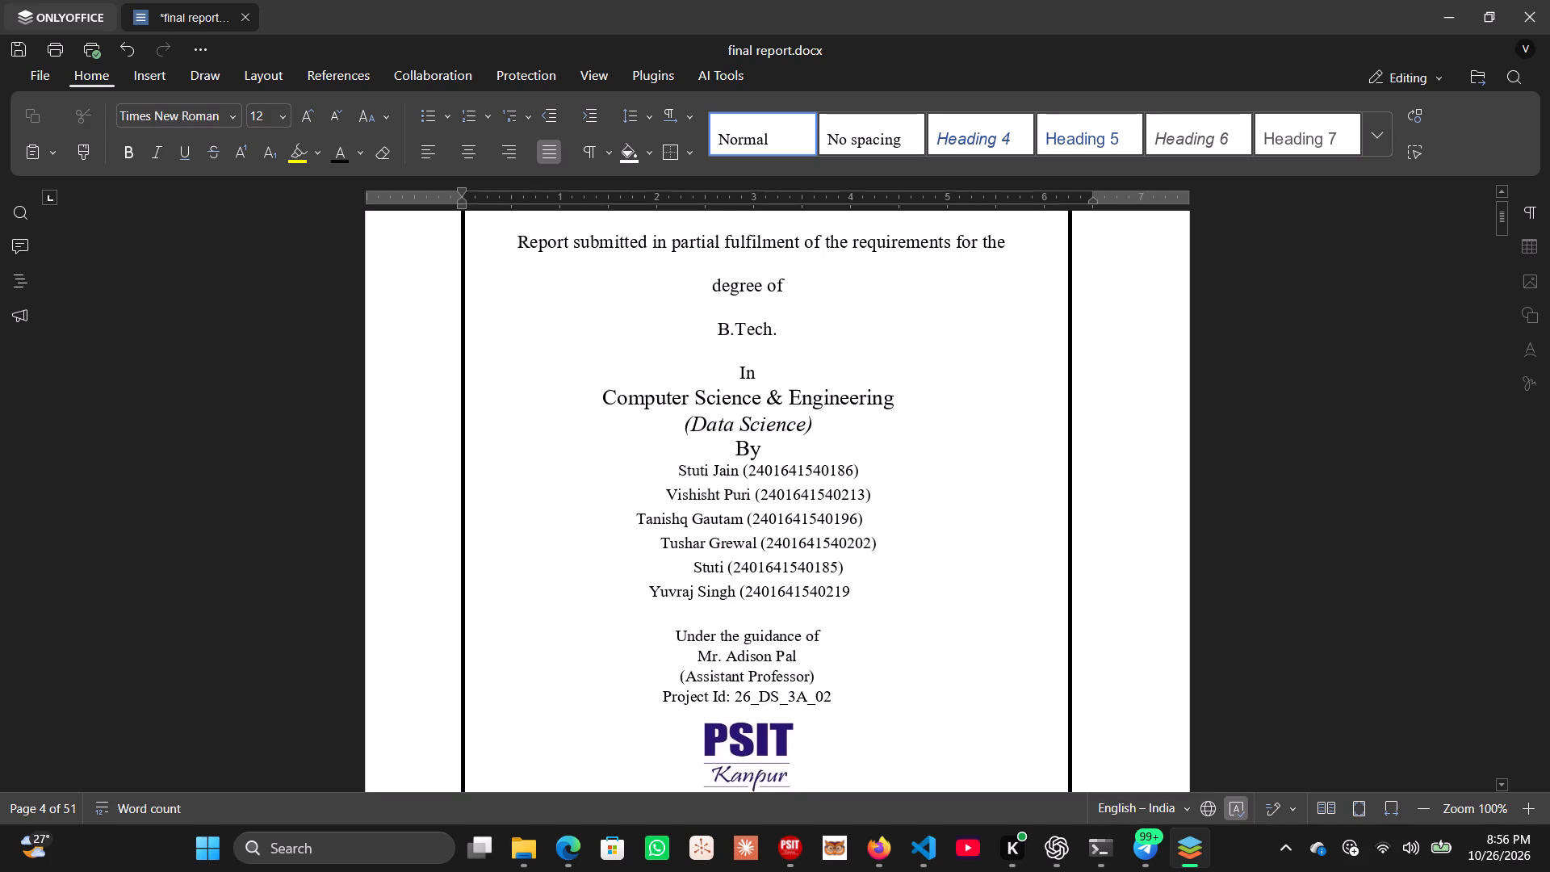
pyautogui.scroll(-3, 819, 673)
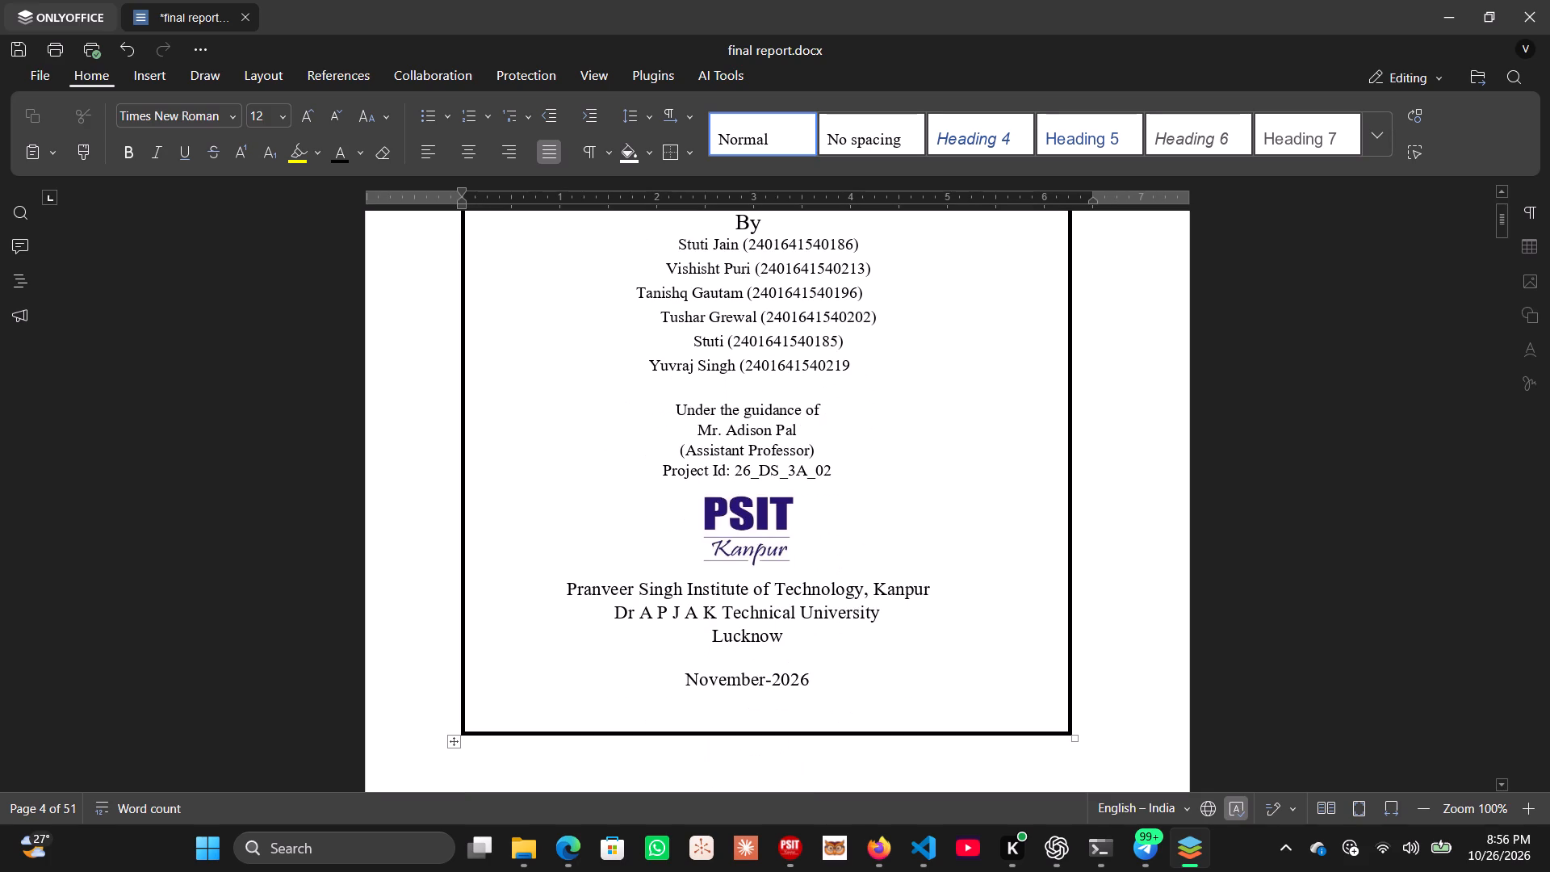
pyautogui.scroll(1, 814, 673)
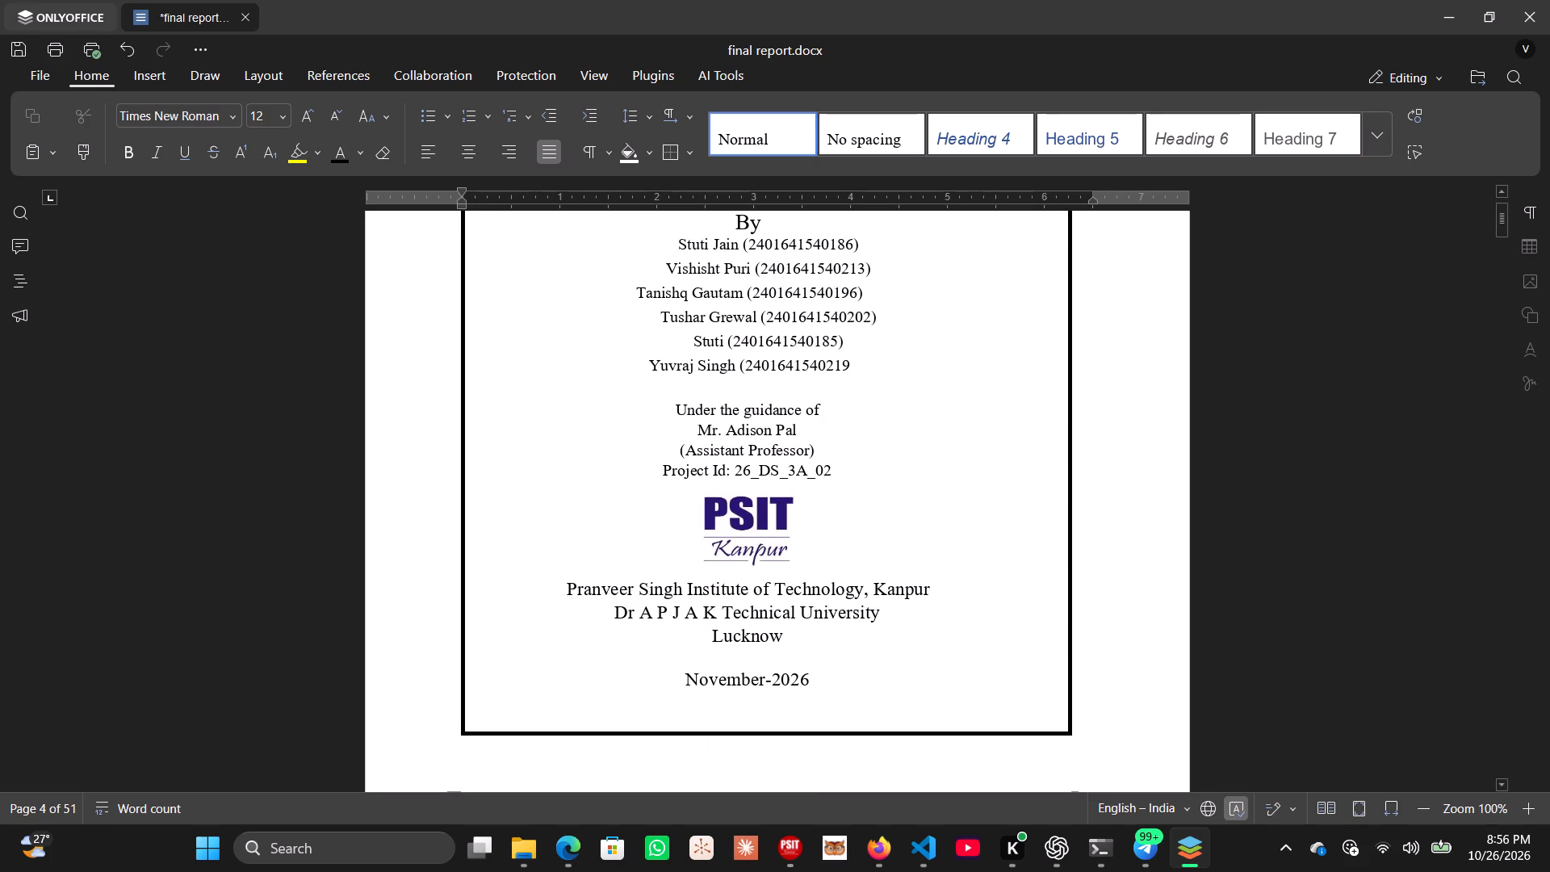
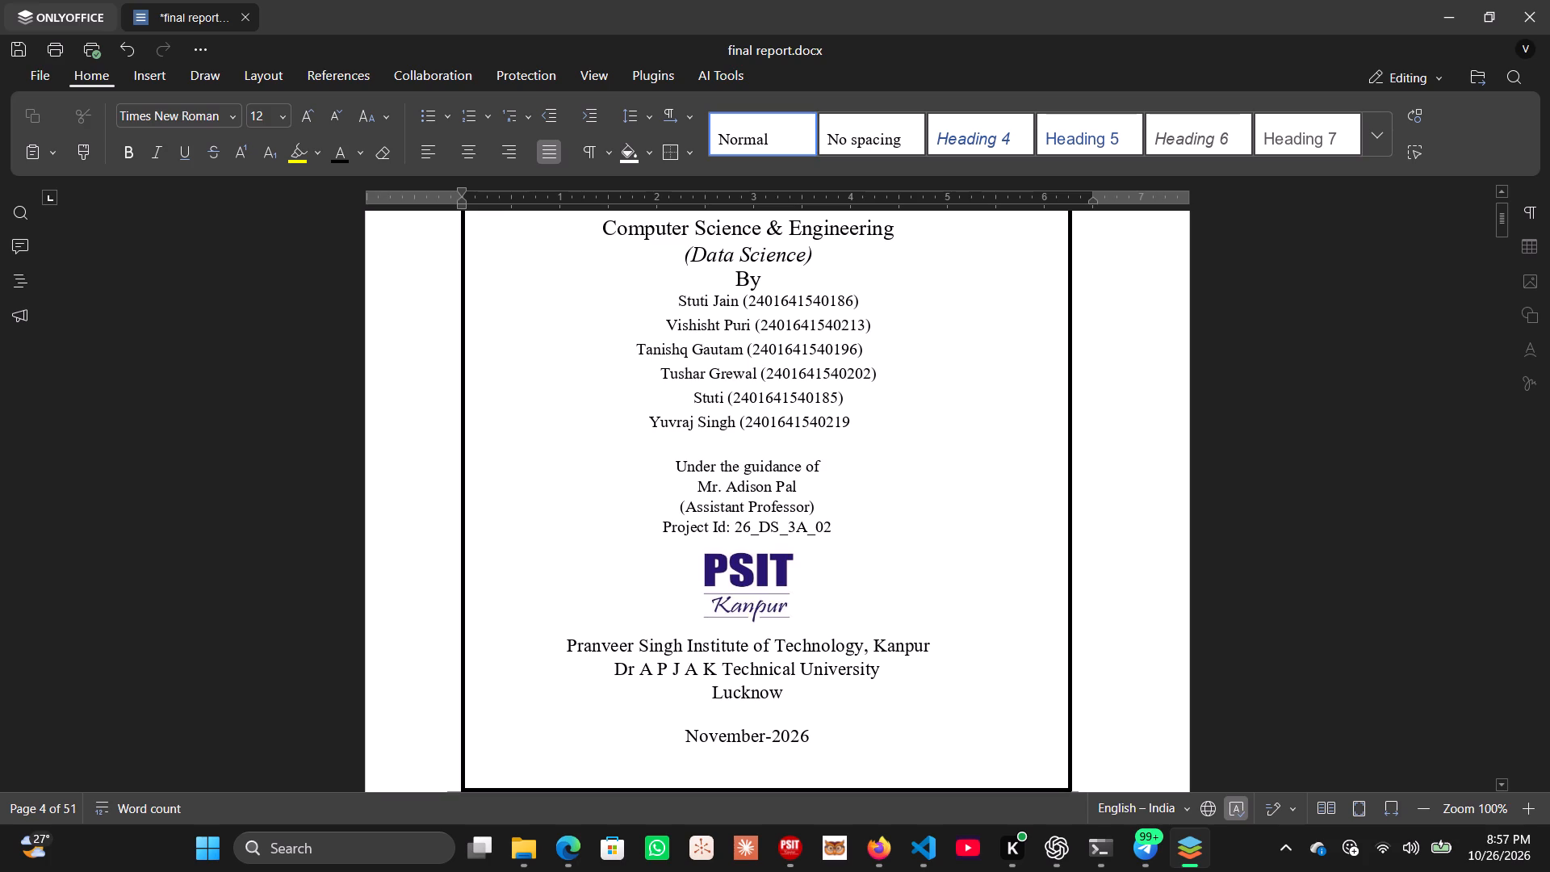
# Compare the cover page with the declaration page, examining the student list, declaration paragraph, date line and spacing.
pyautogui.scroll(-10, 884, 615)
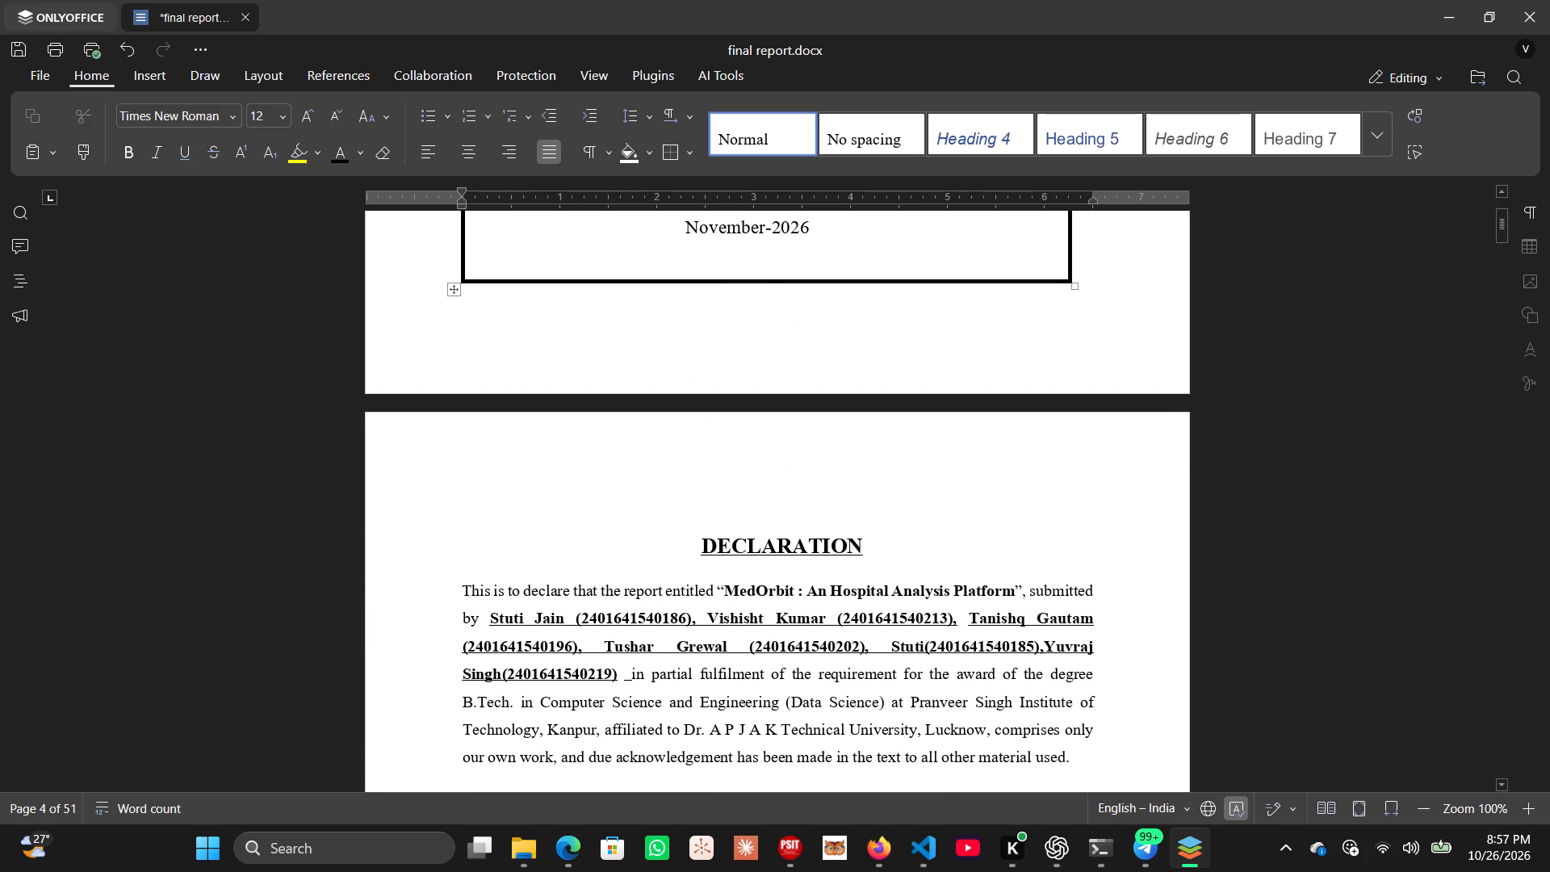
pyautogui.scroll(-3, 846, 662)
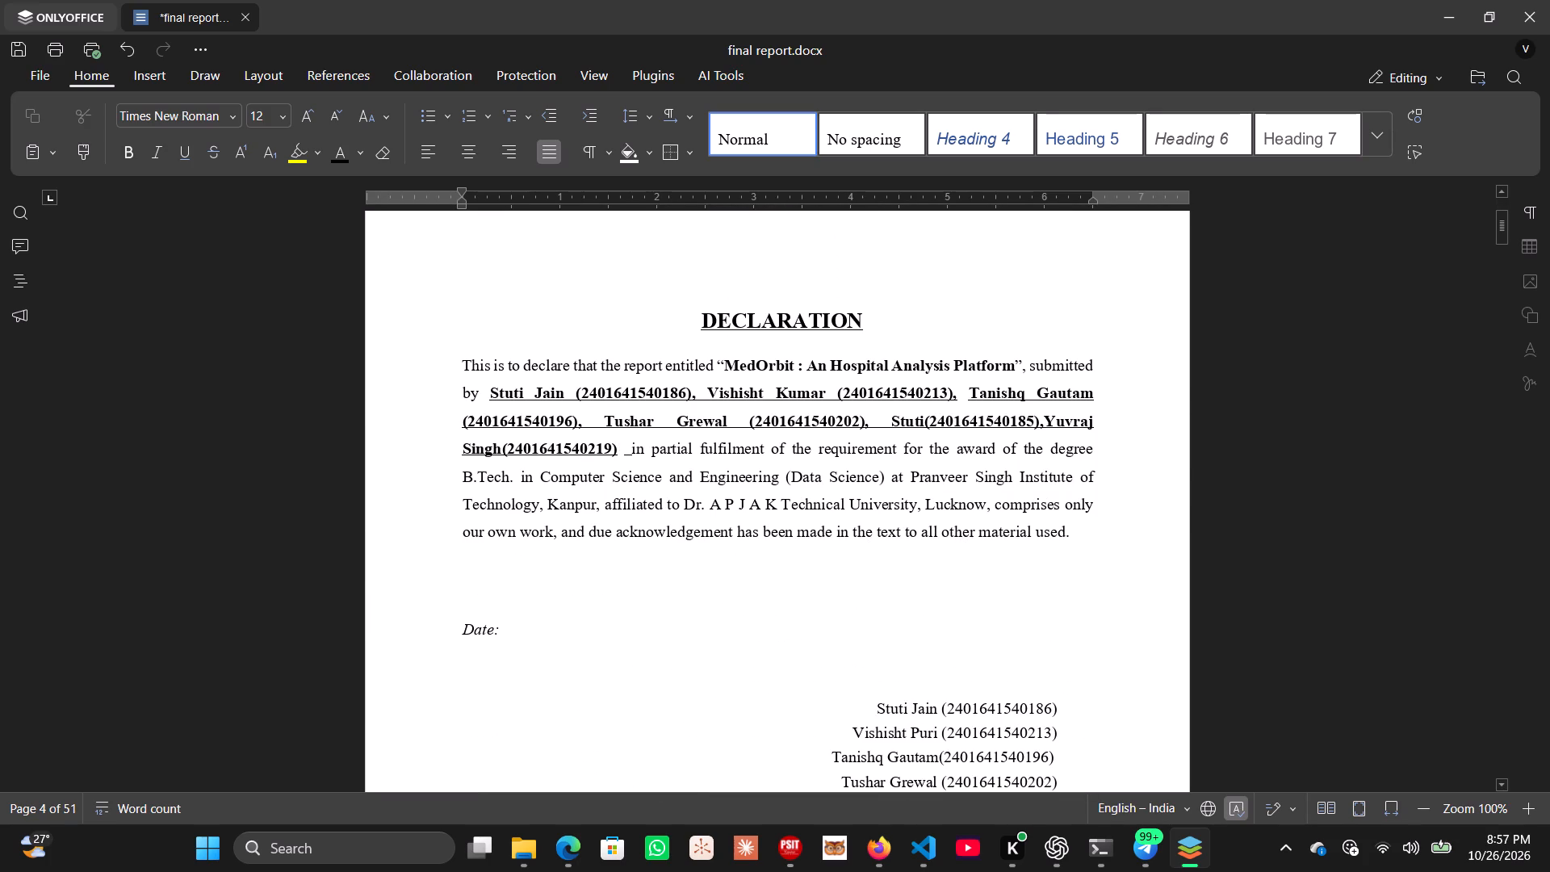
pyautogui.scroll(-3, 823, 638)
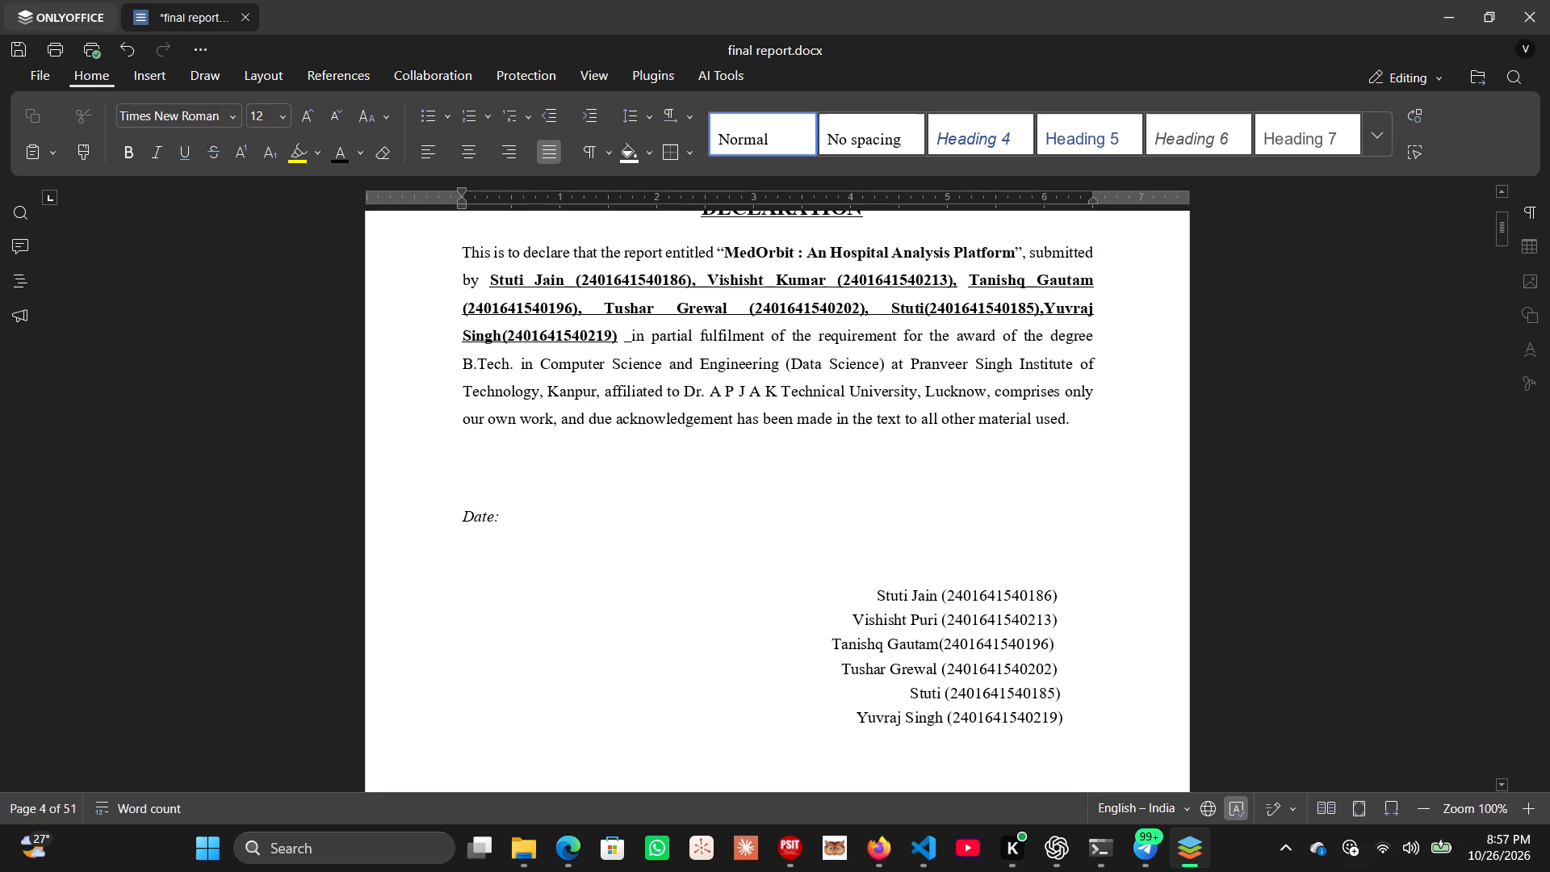
pyautogui.scroll(-2, 819, 644)
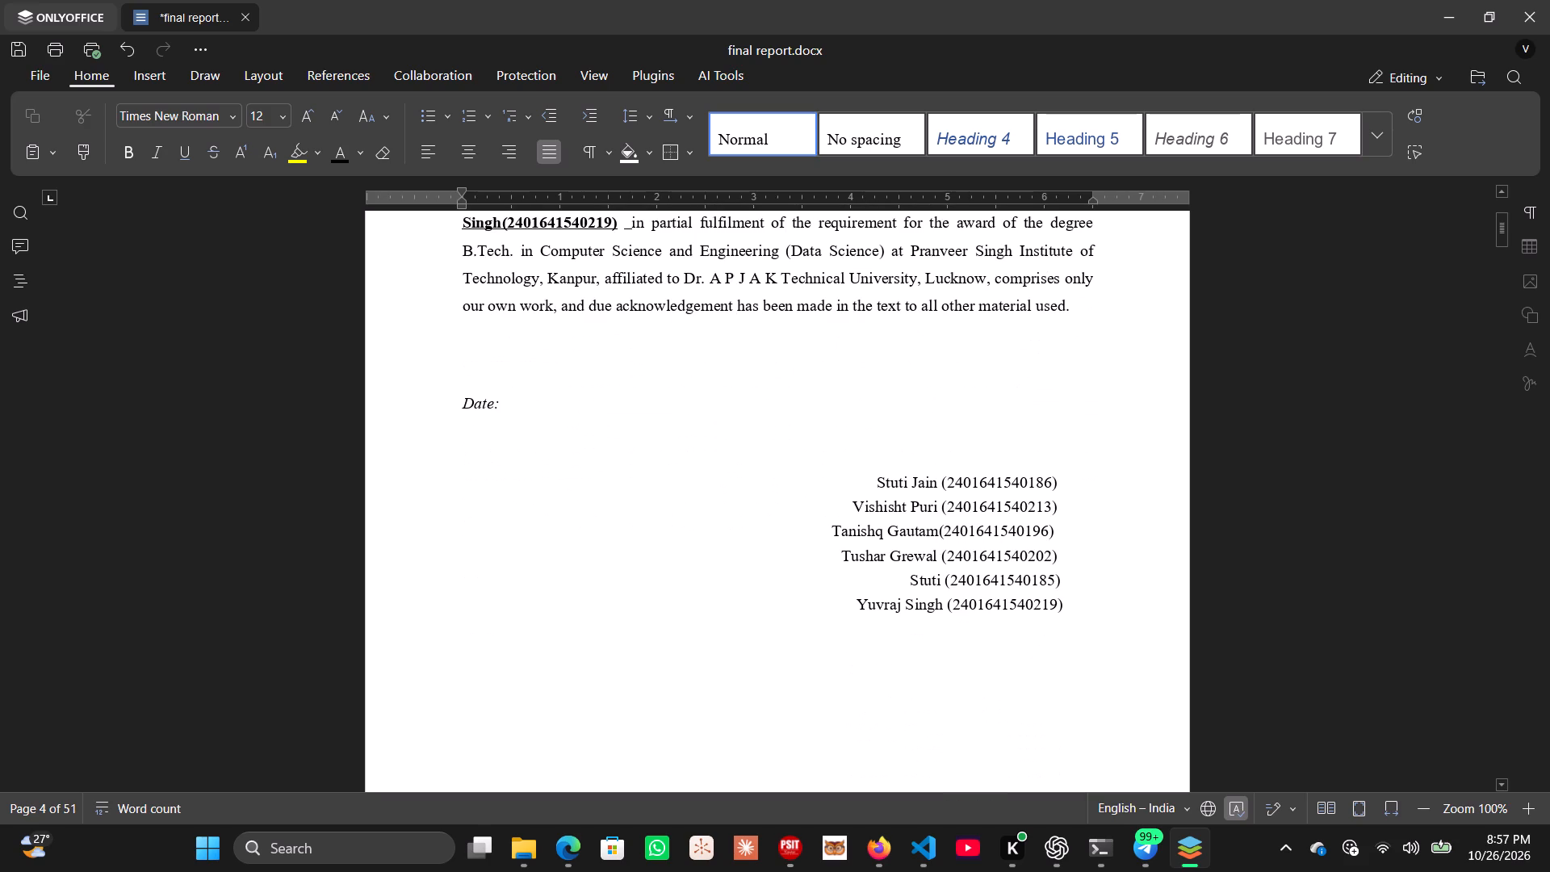
pyautogui.scroll(4, 819, 644)
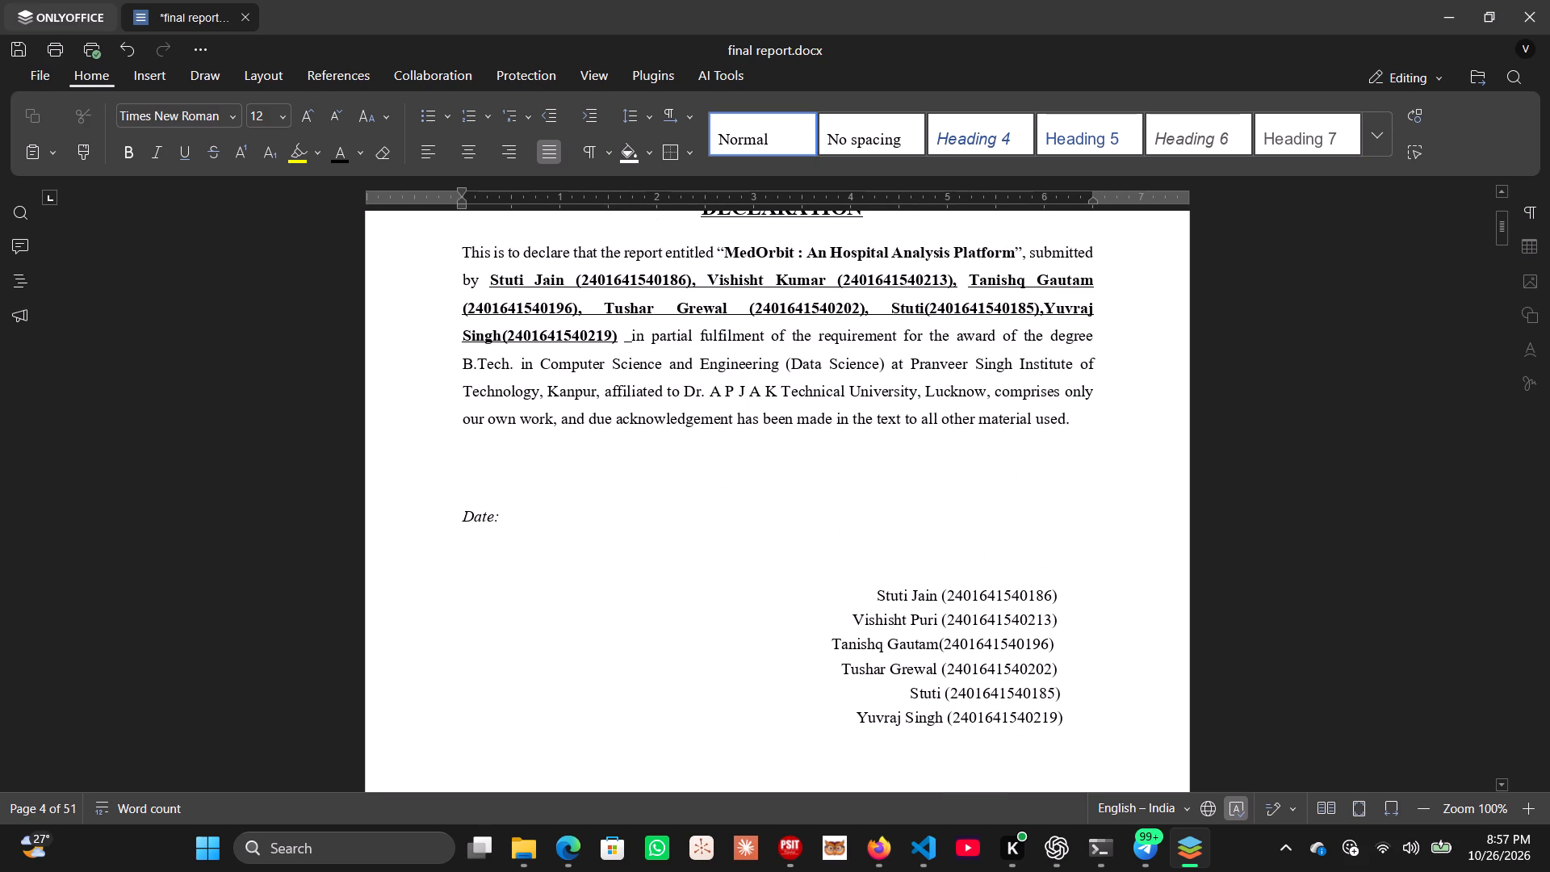
pyautogui.scroll(17, 853, 614)
pyautogui.scroll(4, 851, 613)
pyautogui.scroll(-5, 831, 643)
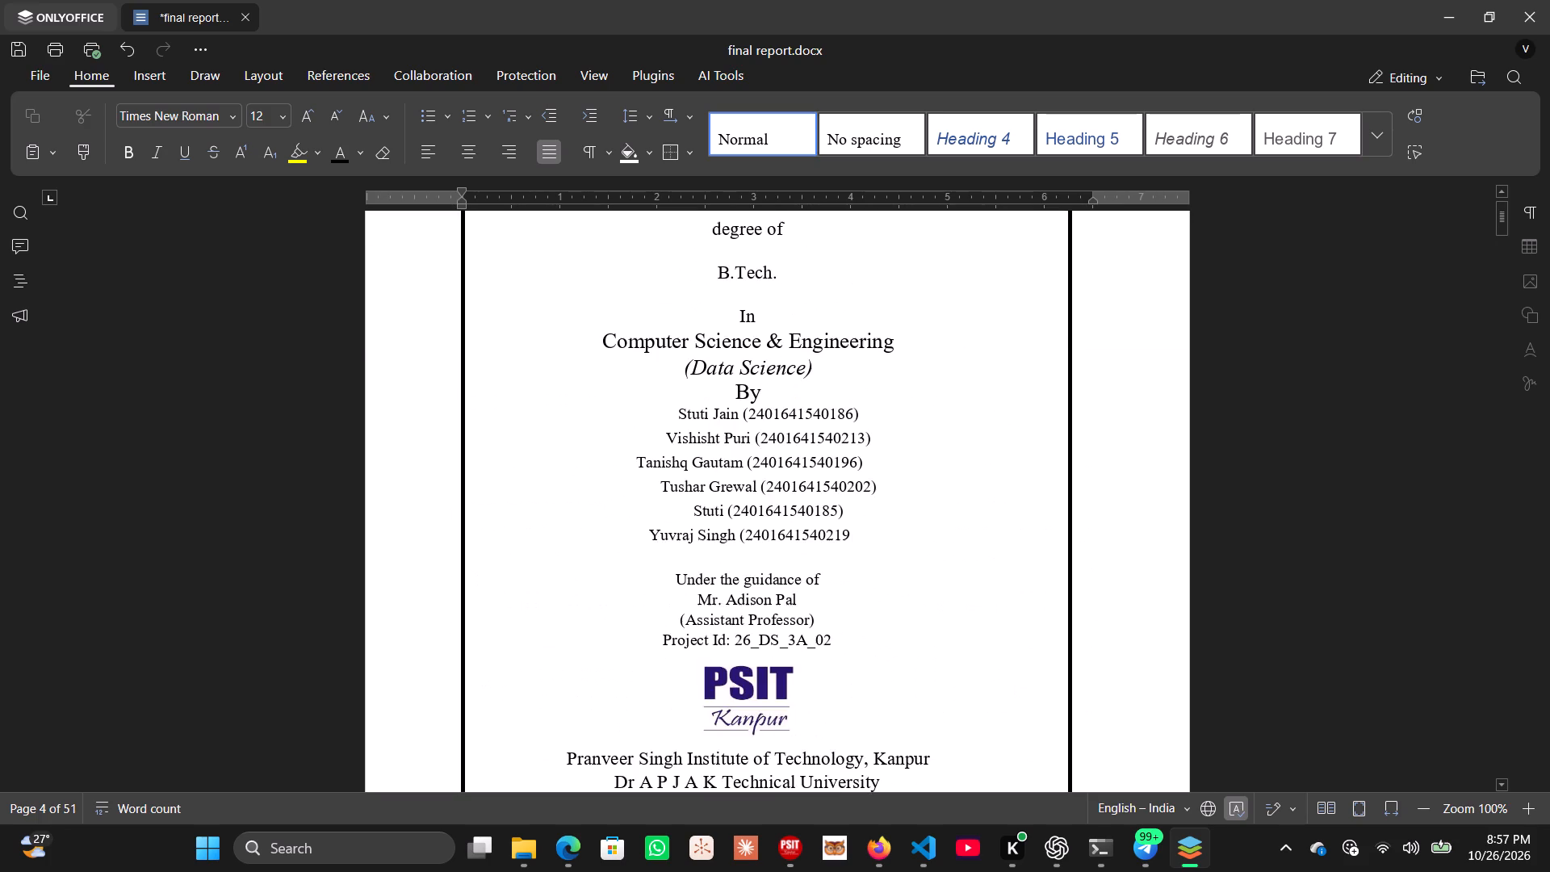
pyautogui.scroll(-12, 823, 656)
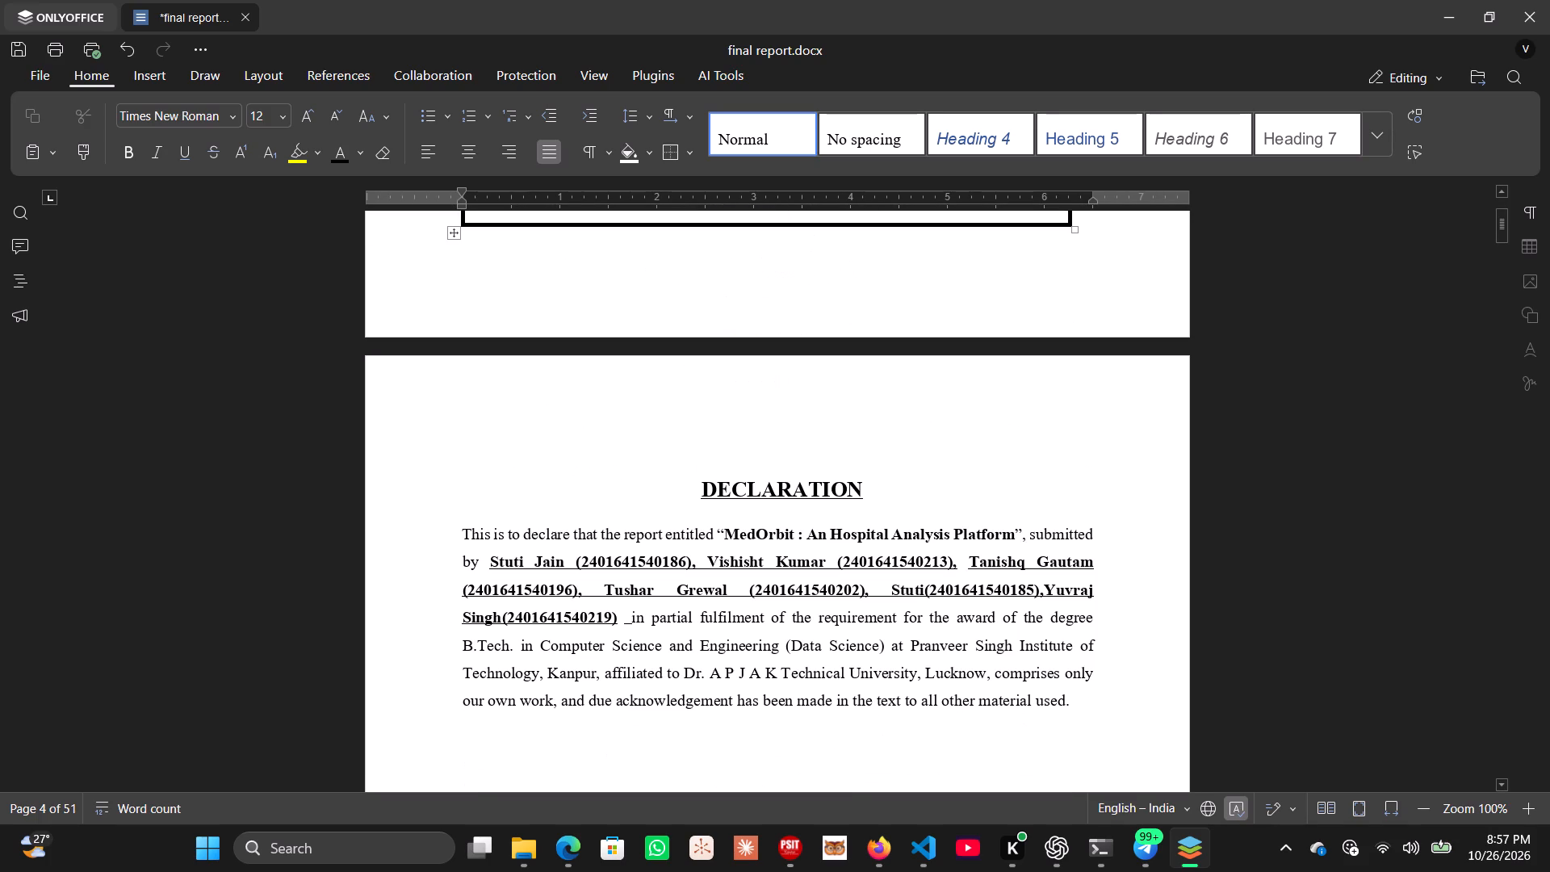
pyautogui.scroll(6, 805, 547)
# Examine the certificate page, including the report title, the certifying paragraph and the supervisor and department head signature blocks.
pyautogui.scroll(-16, 805, 580)
pyautogui.scroll(-11, 787, 620)
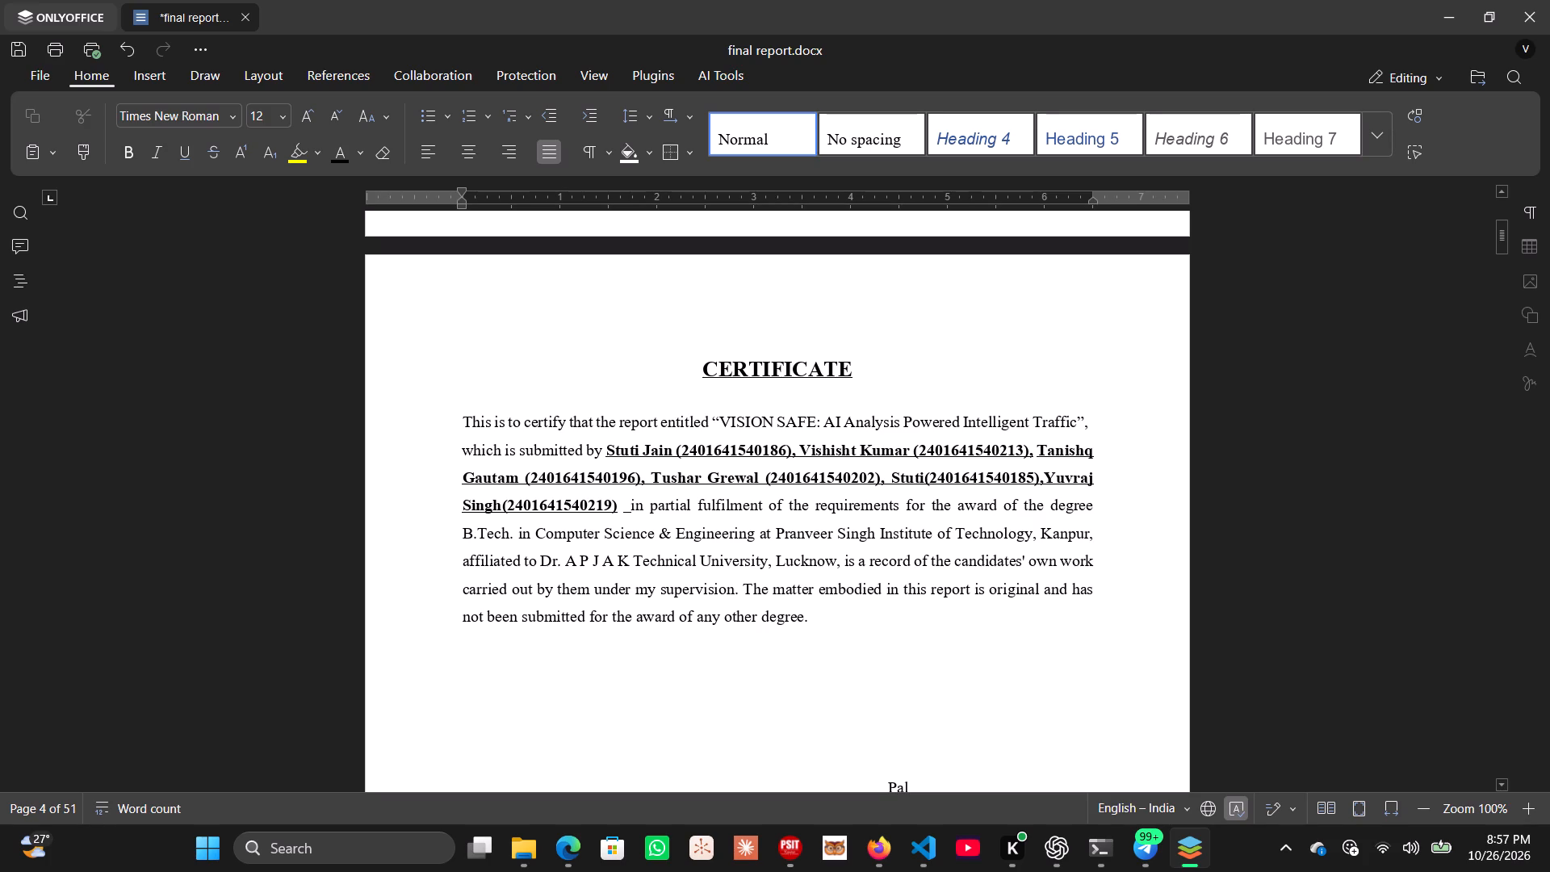
pyautogui.click(798, 447)
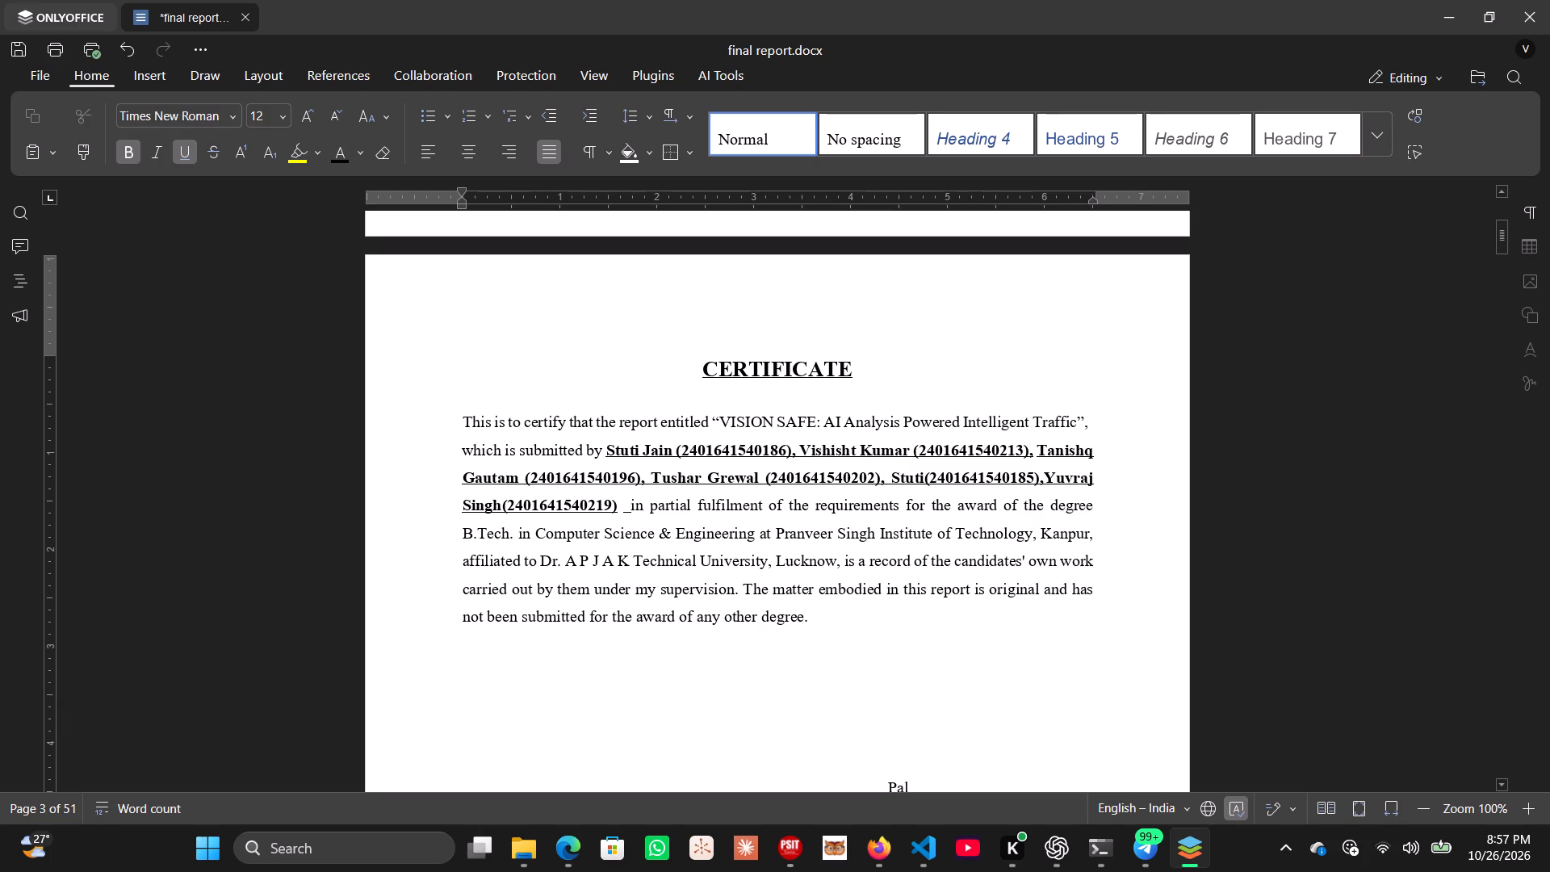
pyautogui.moveTo(807, 622); pyautogui.dragTo(714, 579)
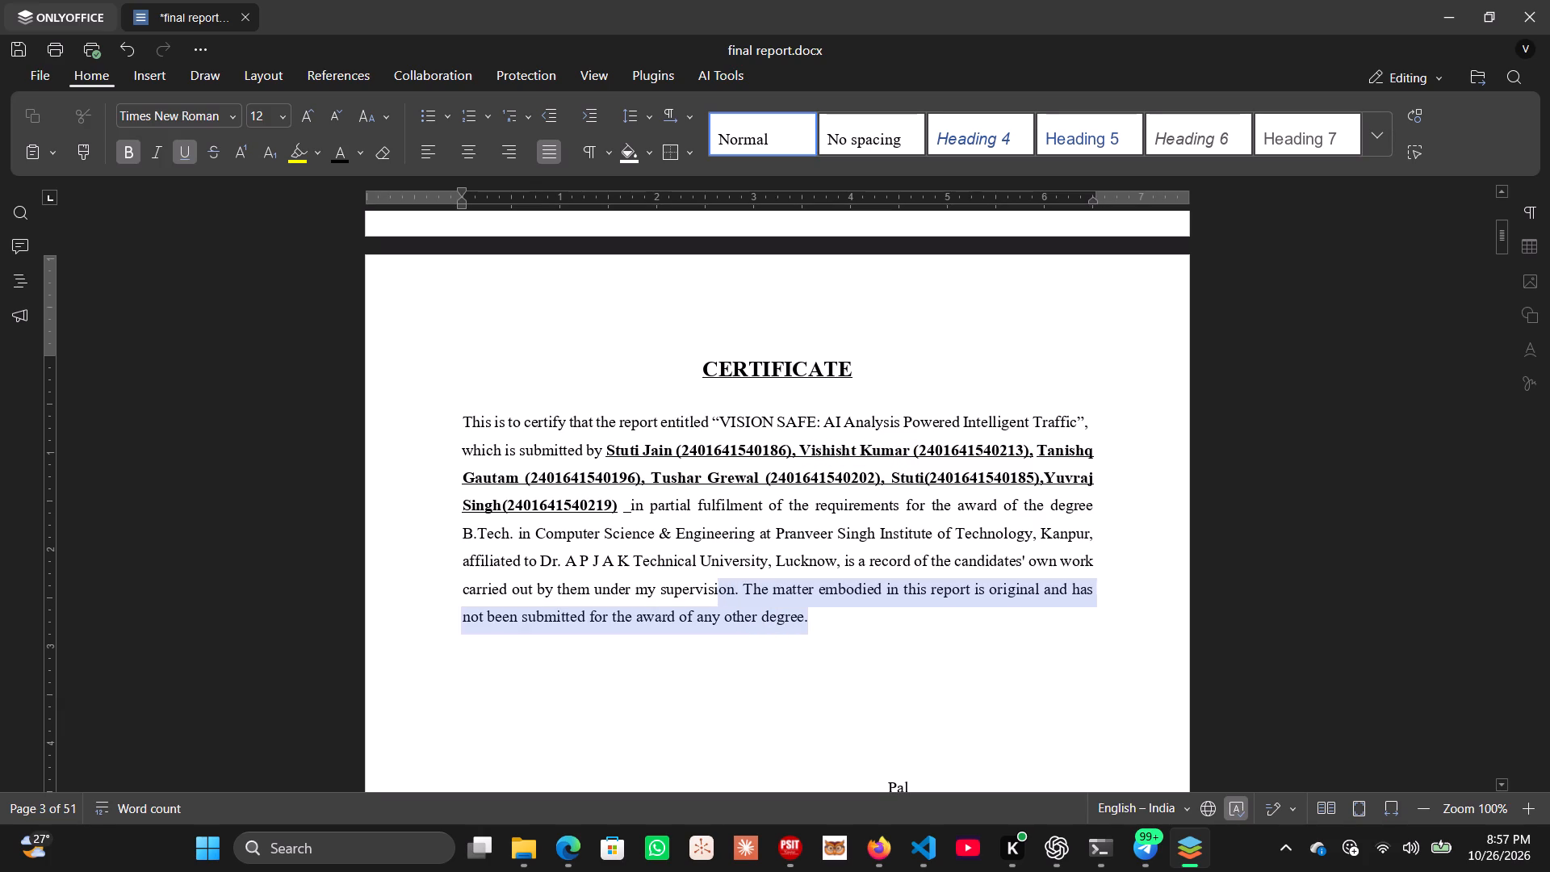
pyautogui.moveTo(714, 579); pyautogui.dragTo(694, 512)
pyautogui.moveTo(752, 545); pyautogui.dragTo(777, 580)
pyautogui.click(806, 596)
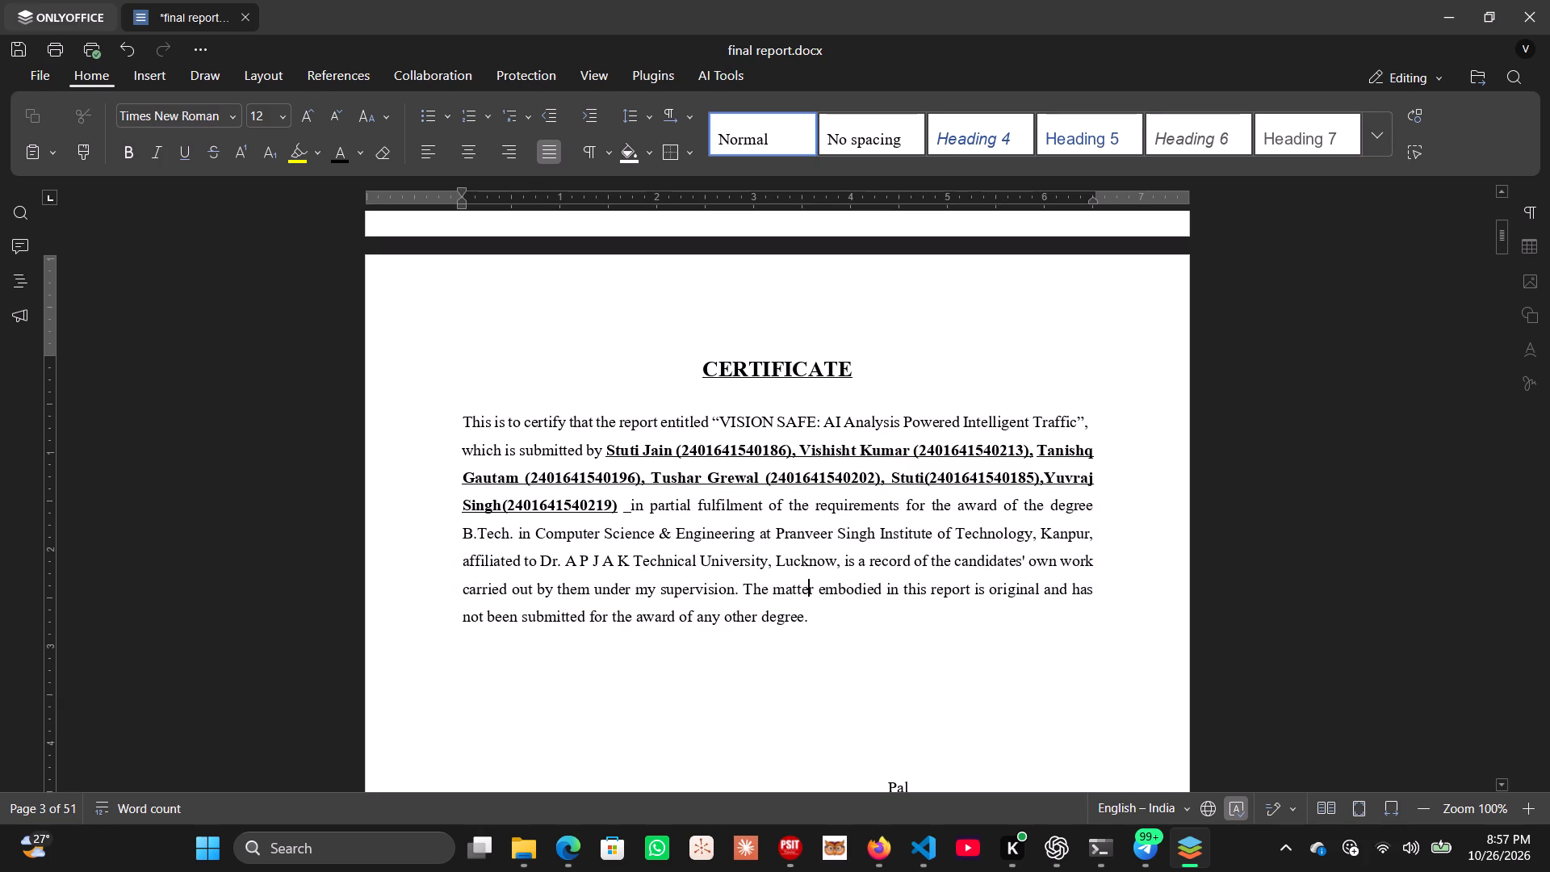
pyautogui.scroll(-7, 827, 614)
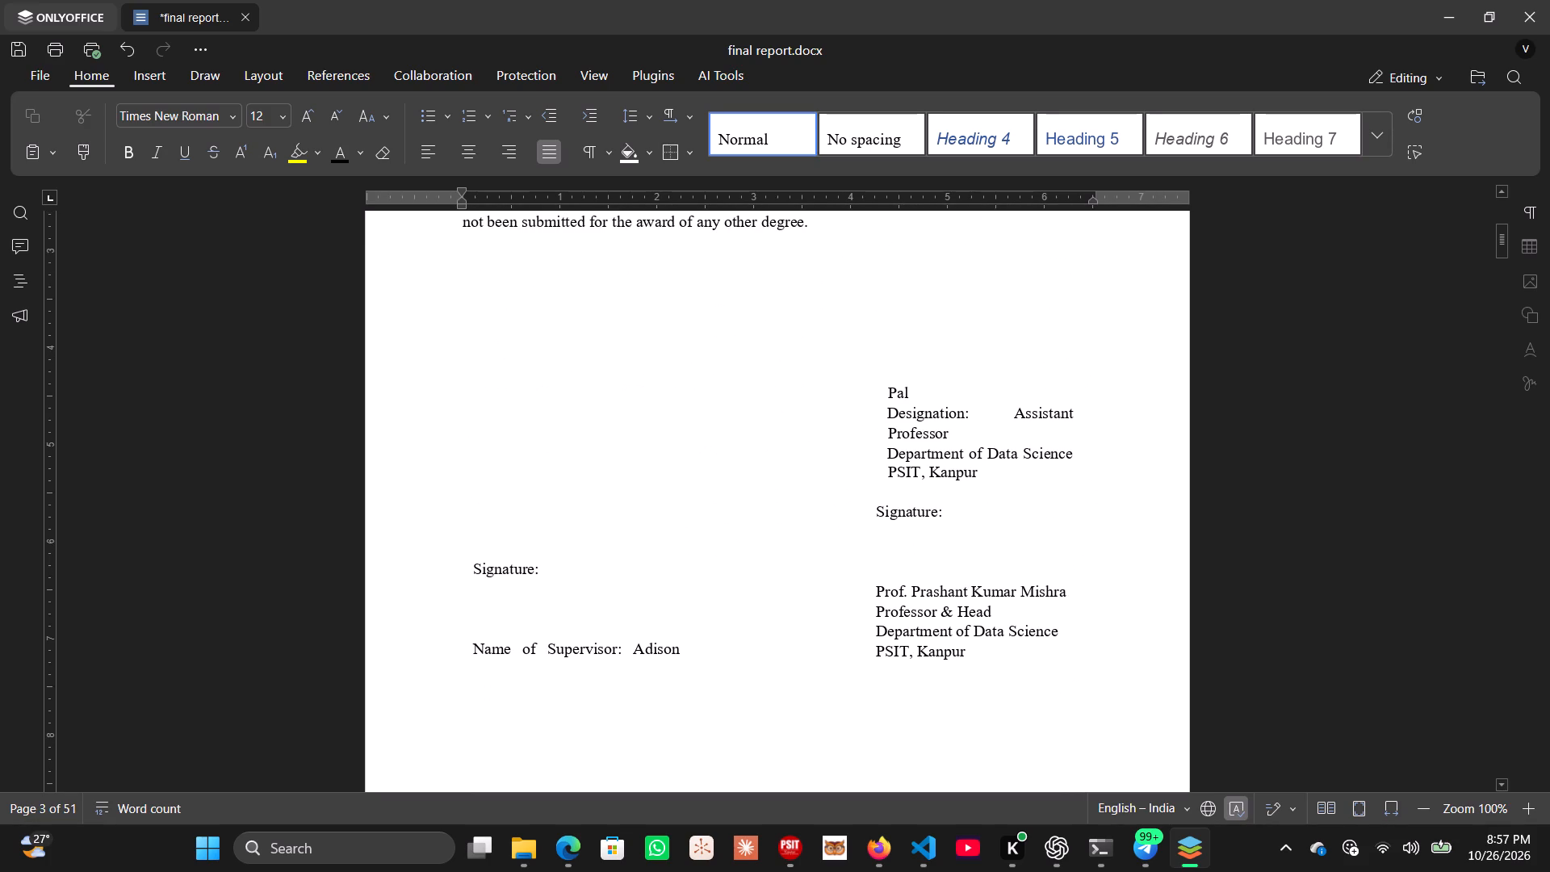
# Check the acknowledgement page's paragraph spacing and how its signature table fits above the page iv footer.
pyautogui.scroll(-10, 1016, 478)
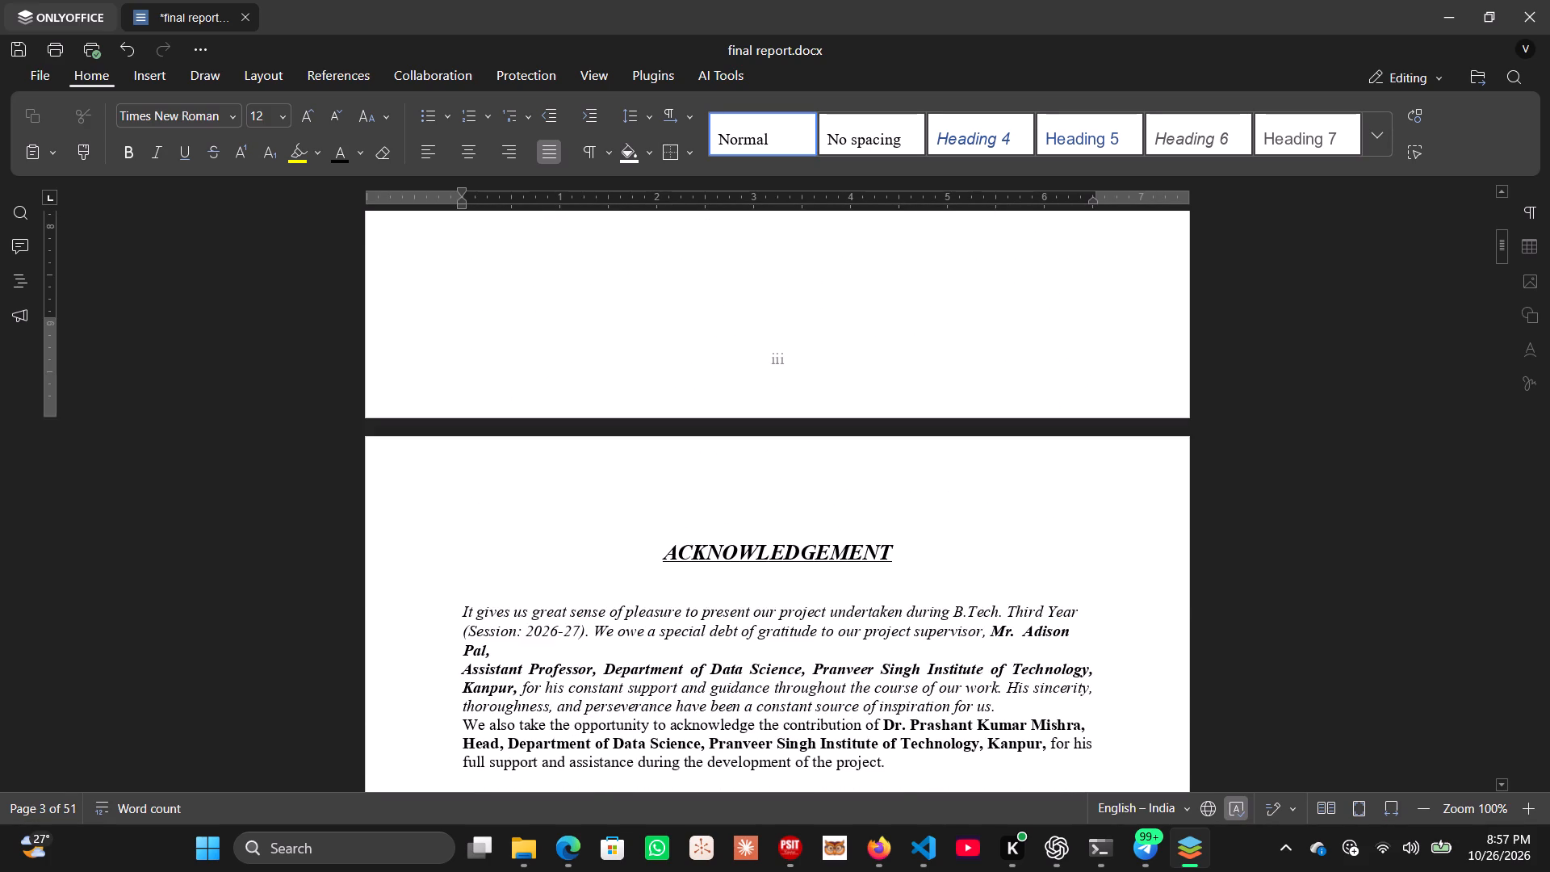
pyautogui.scroll(-11, 961, 555)
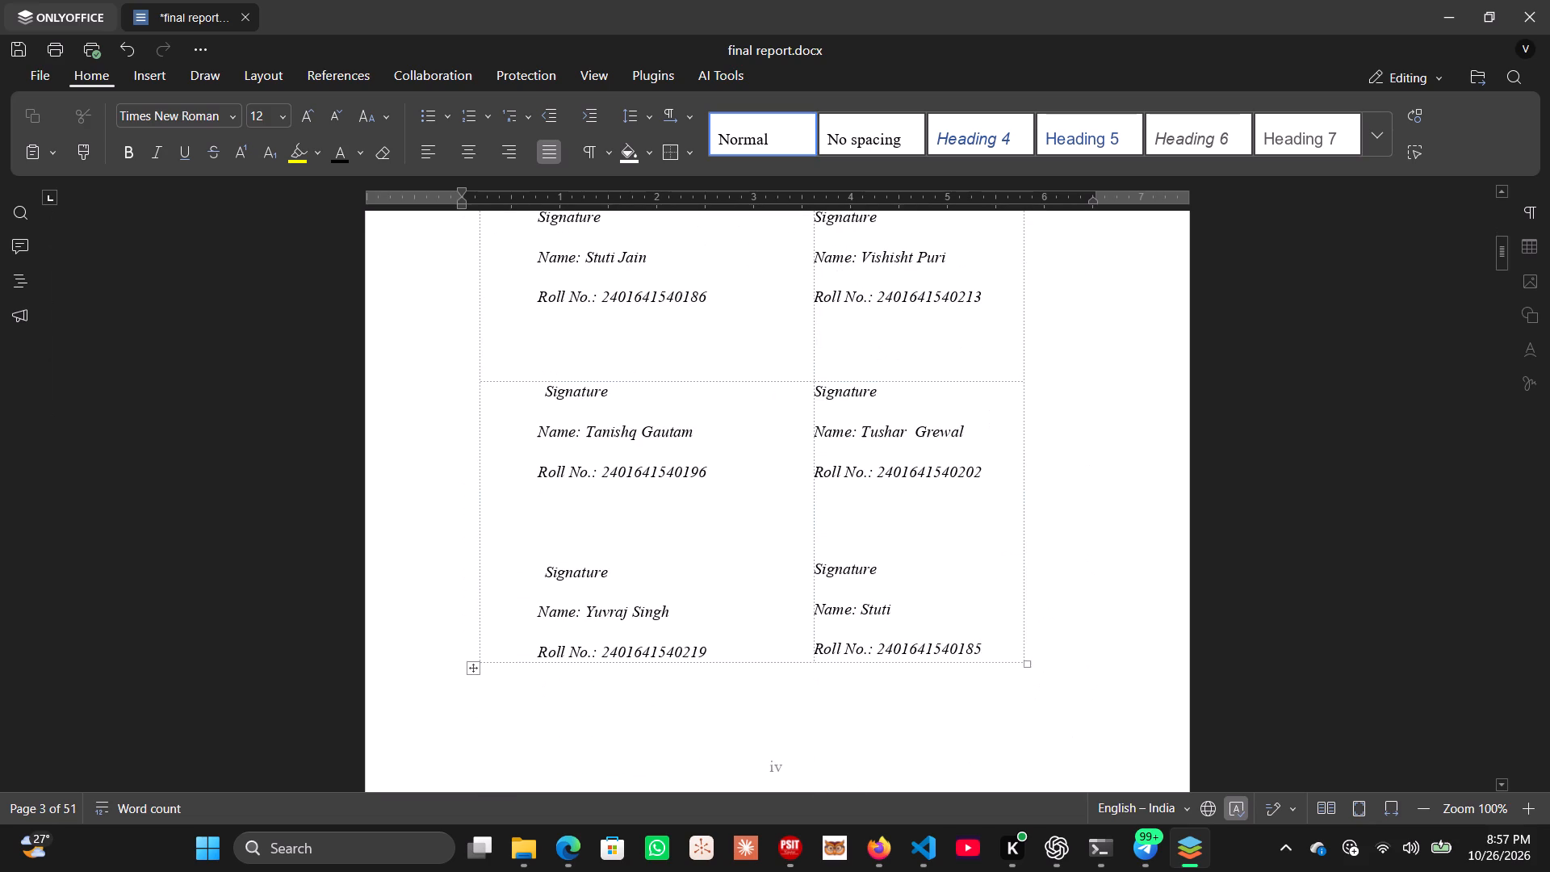
pyautogui.scroll(7, 964, 562)
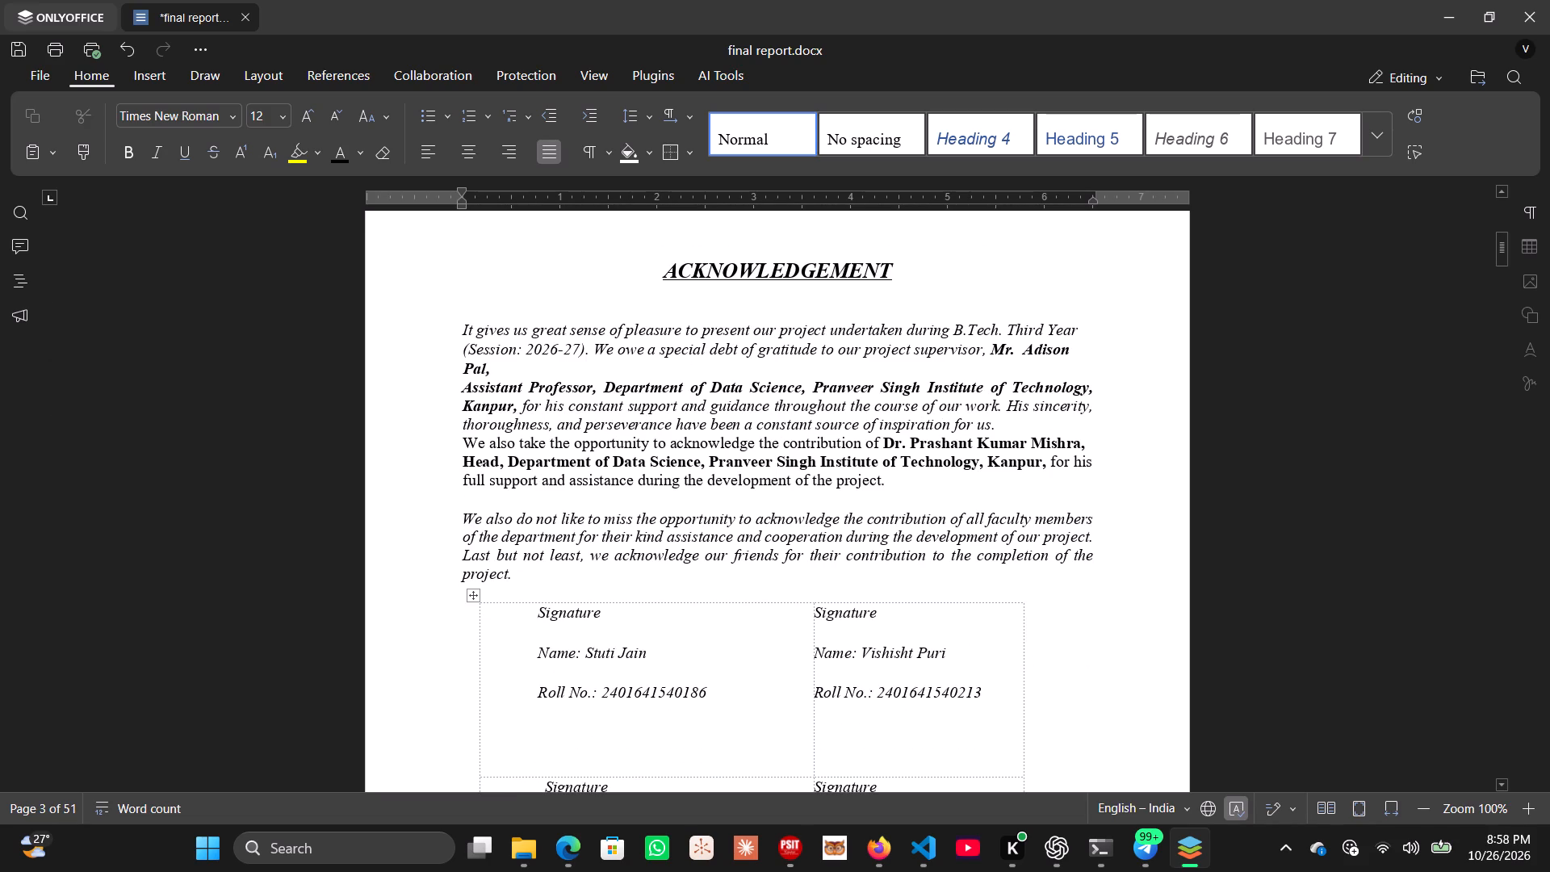
pyautogui.scroll(-10, 549, 503)
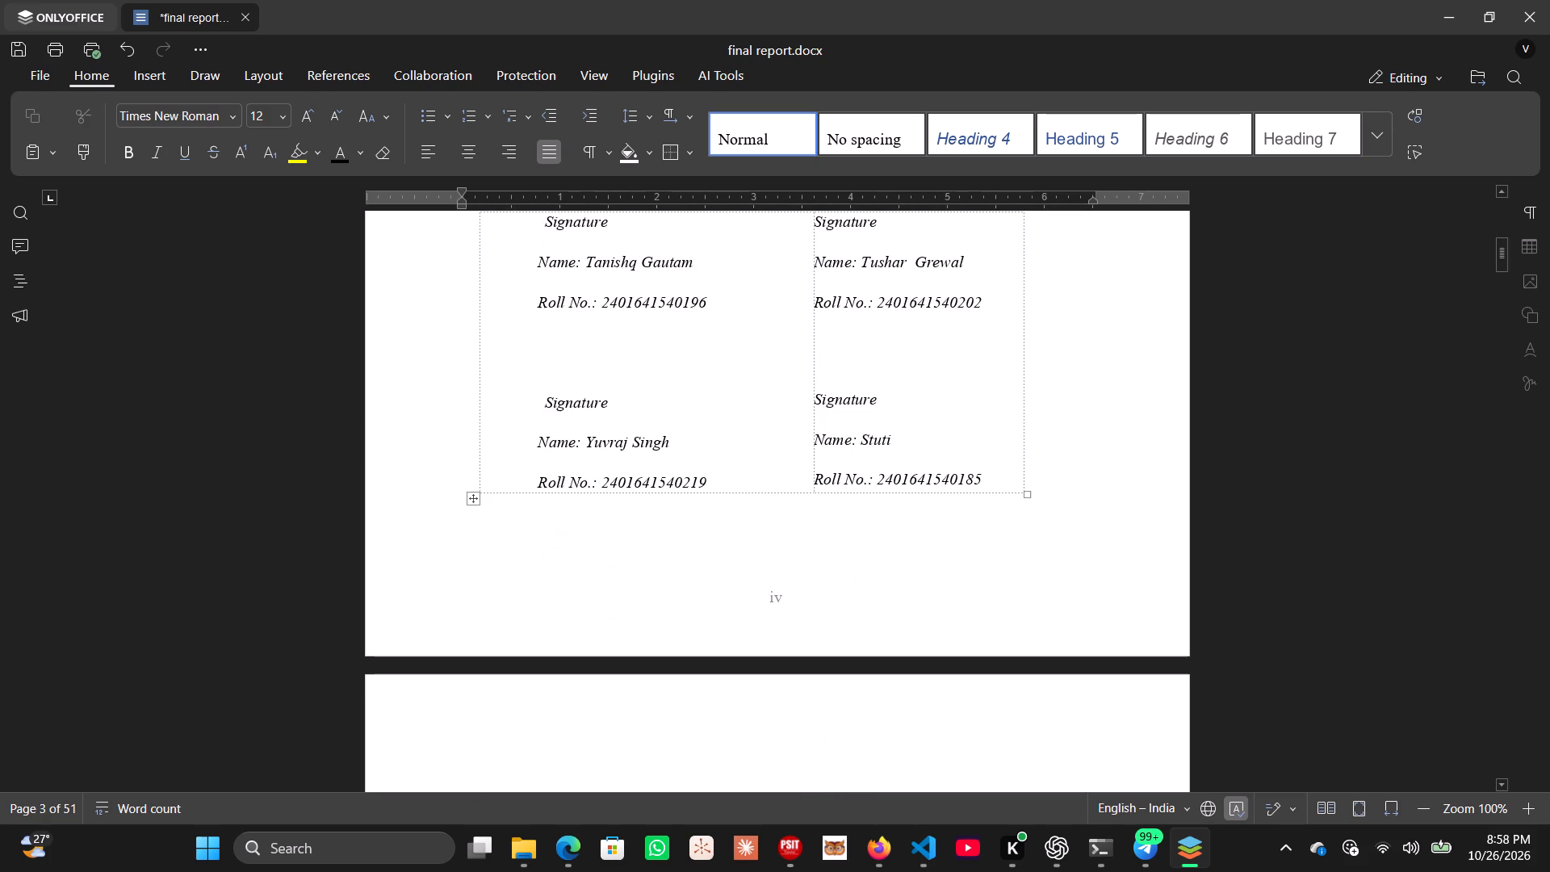
pyautogui.scroll(3, 549, 476)
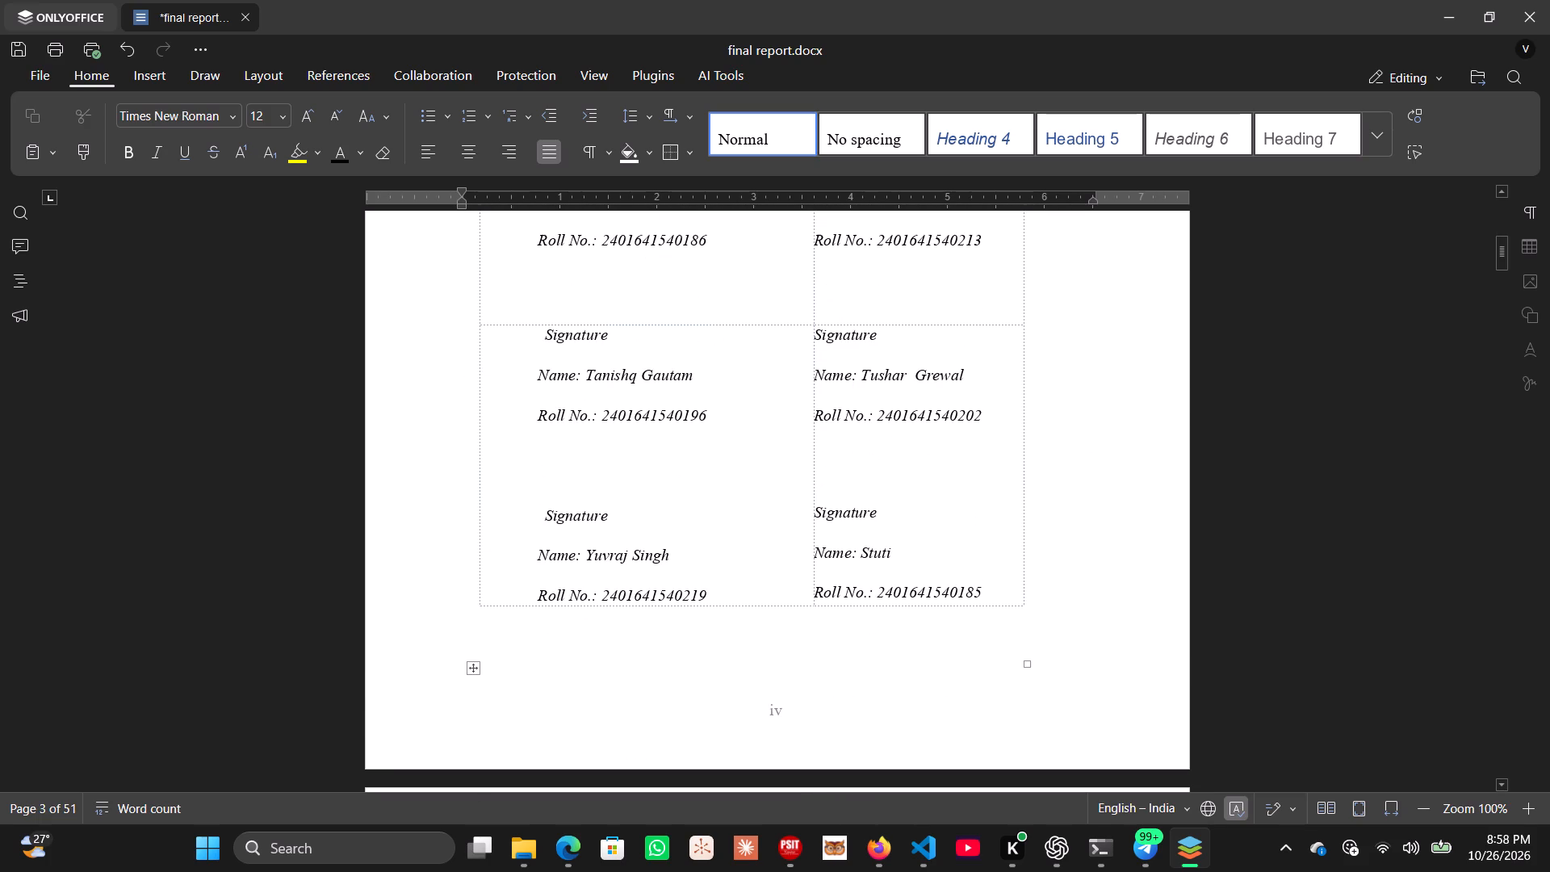
pyautogui.scroll(1, 547, 465)
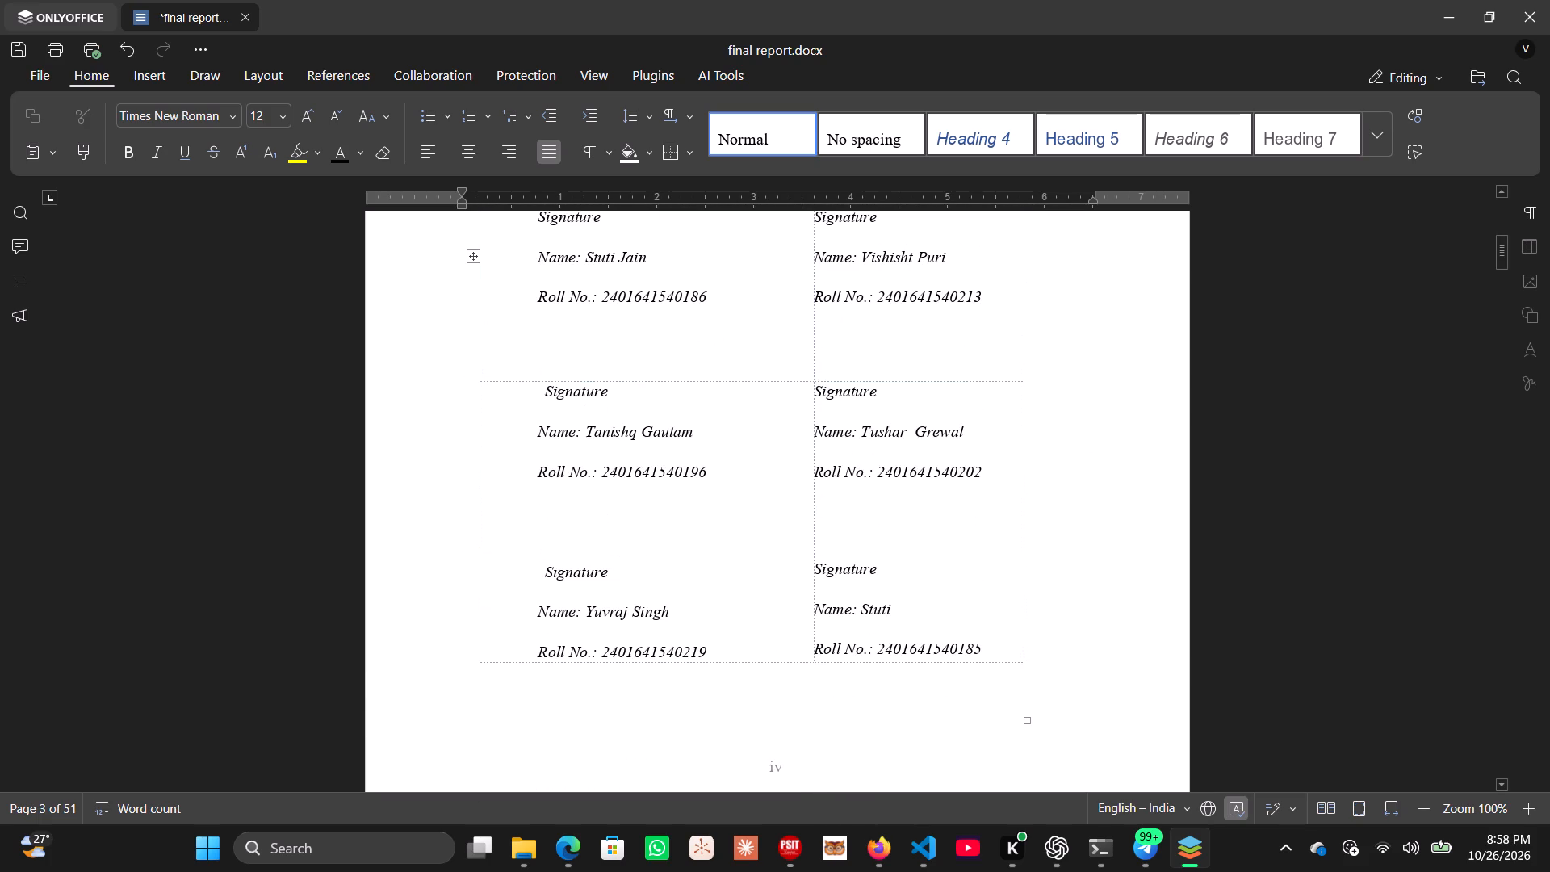
# Review the layout of the abstract and table of contents pages up to the start of Chapter 1.
pyautogui.scroll(-14, 547, 465)
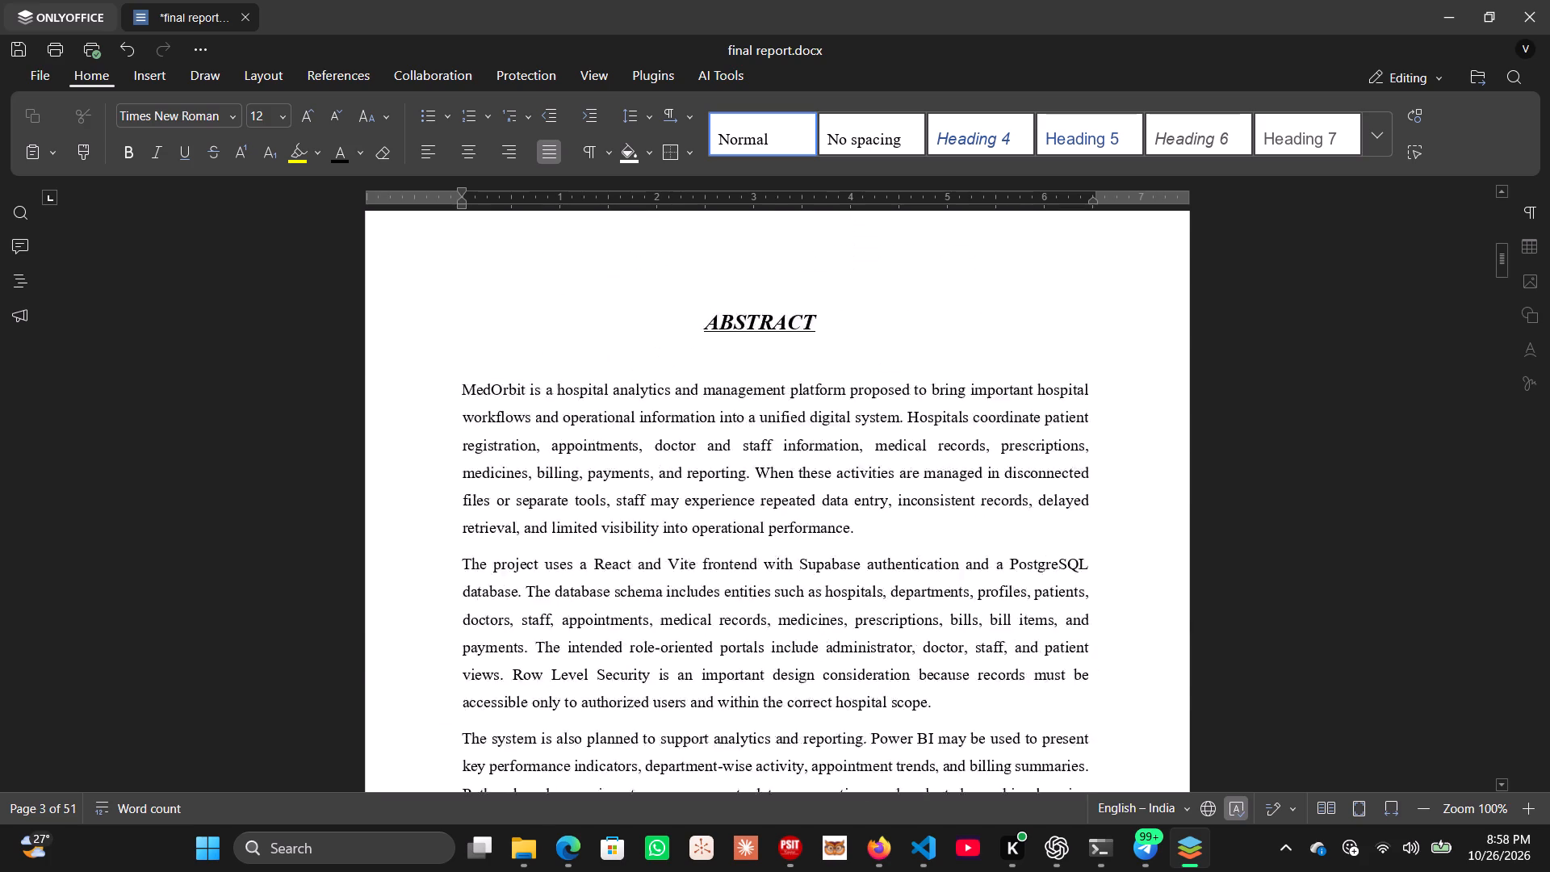
pyautogui.scroll(-18, 547, 465)
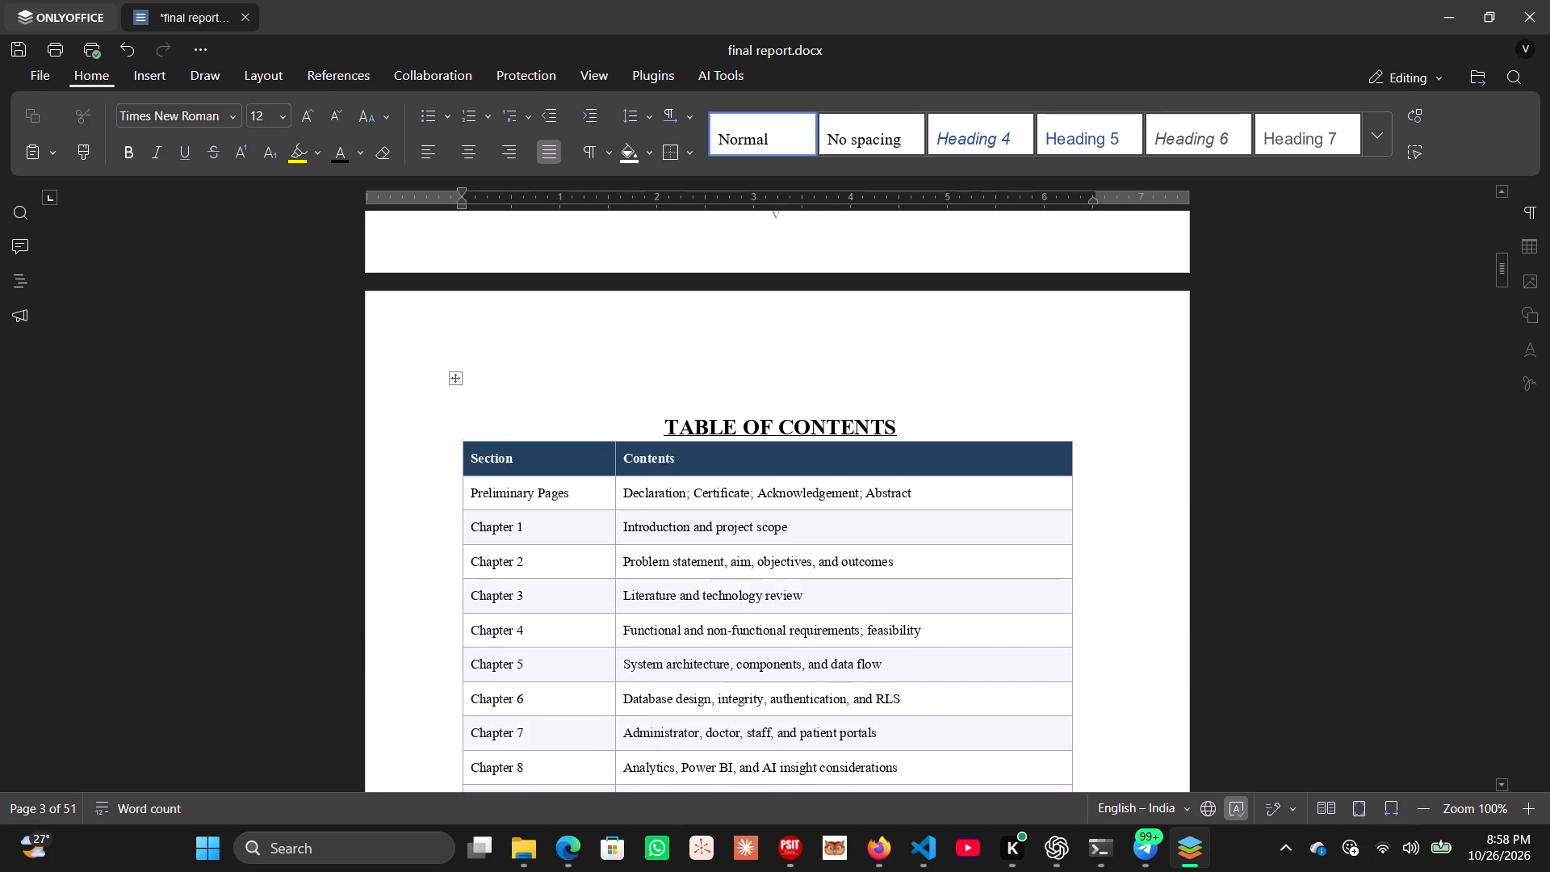
pyautogui.scroll(-14, 547, 465)
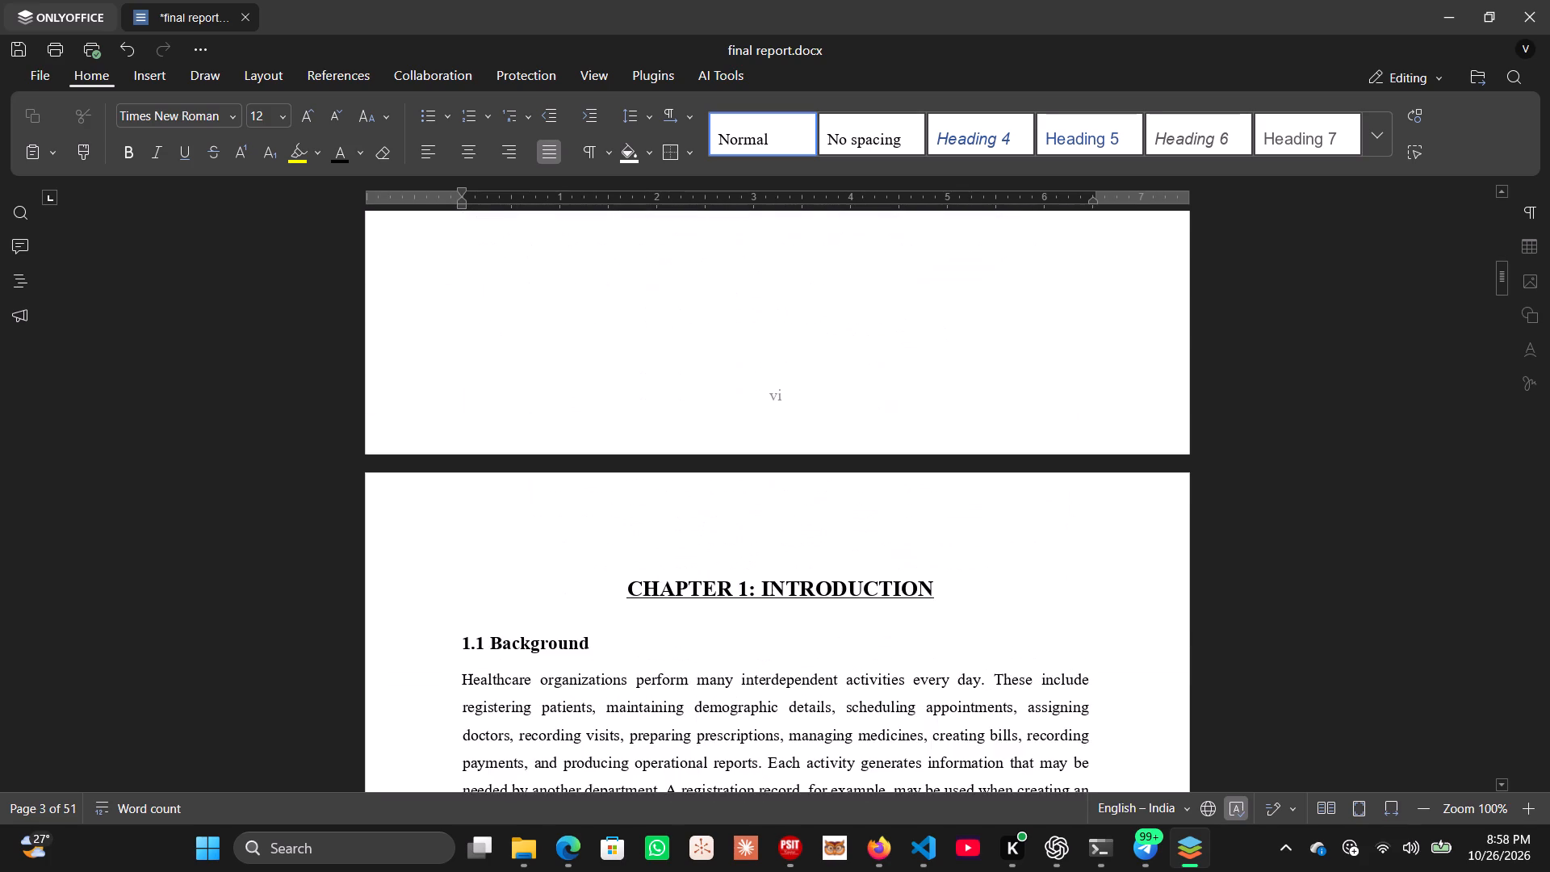
# Review Chapters 1 and 2 for heading placement, paragraph spacing, page breaks and page numbering.
pyautogui.scroll(-18, 547, 465)
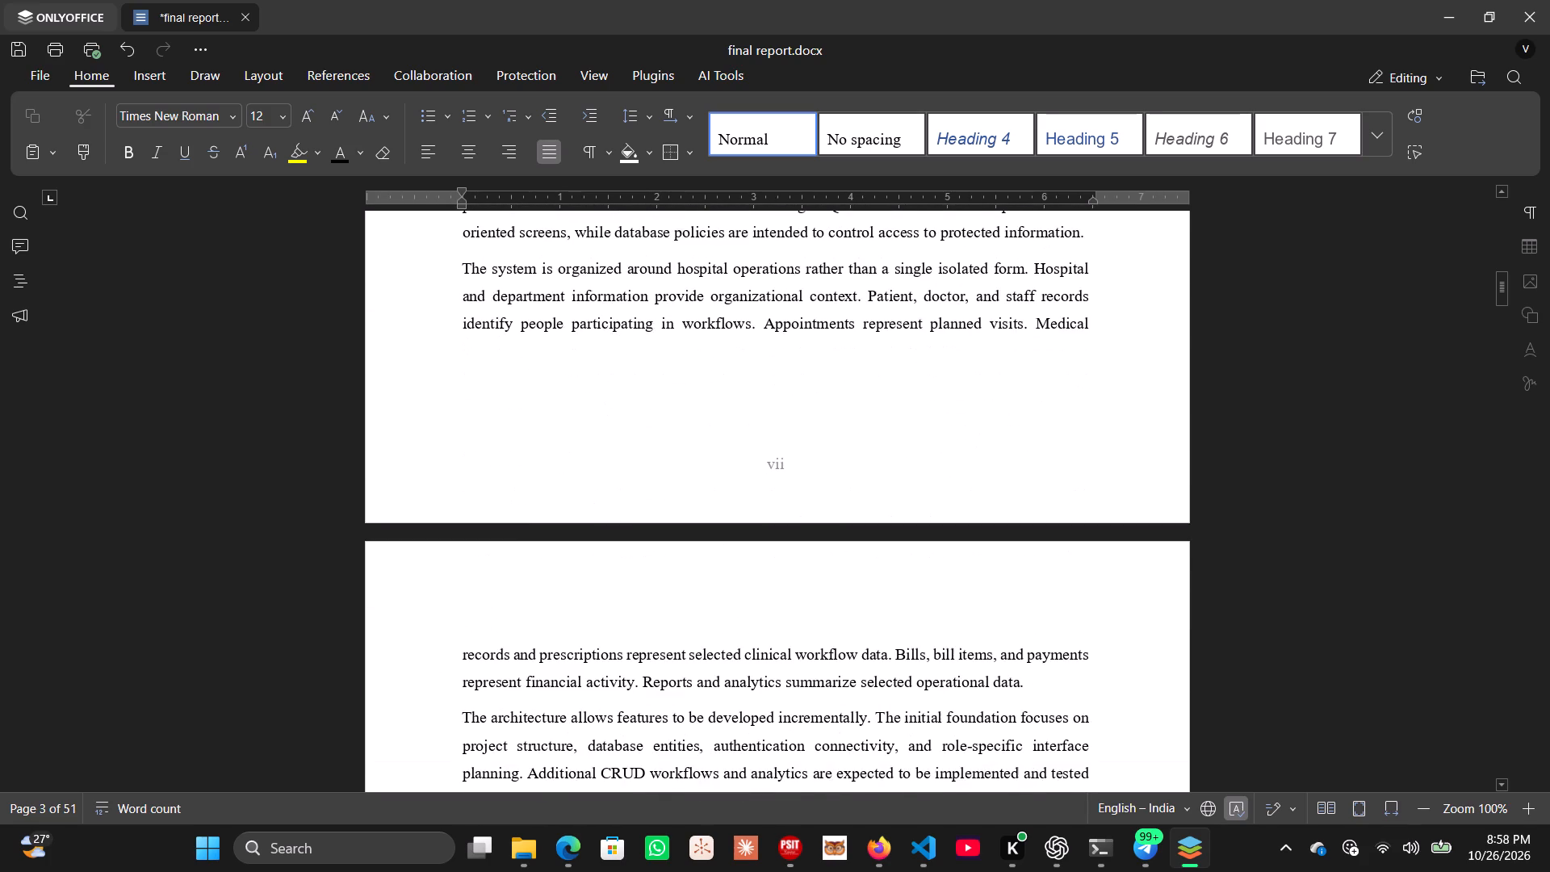
pyautogui.scroll(-18, 544, 494)
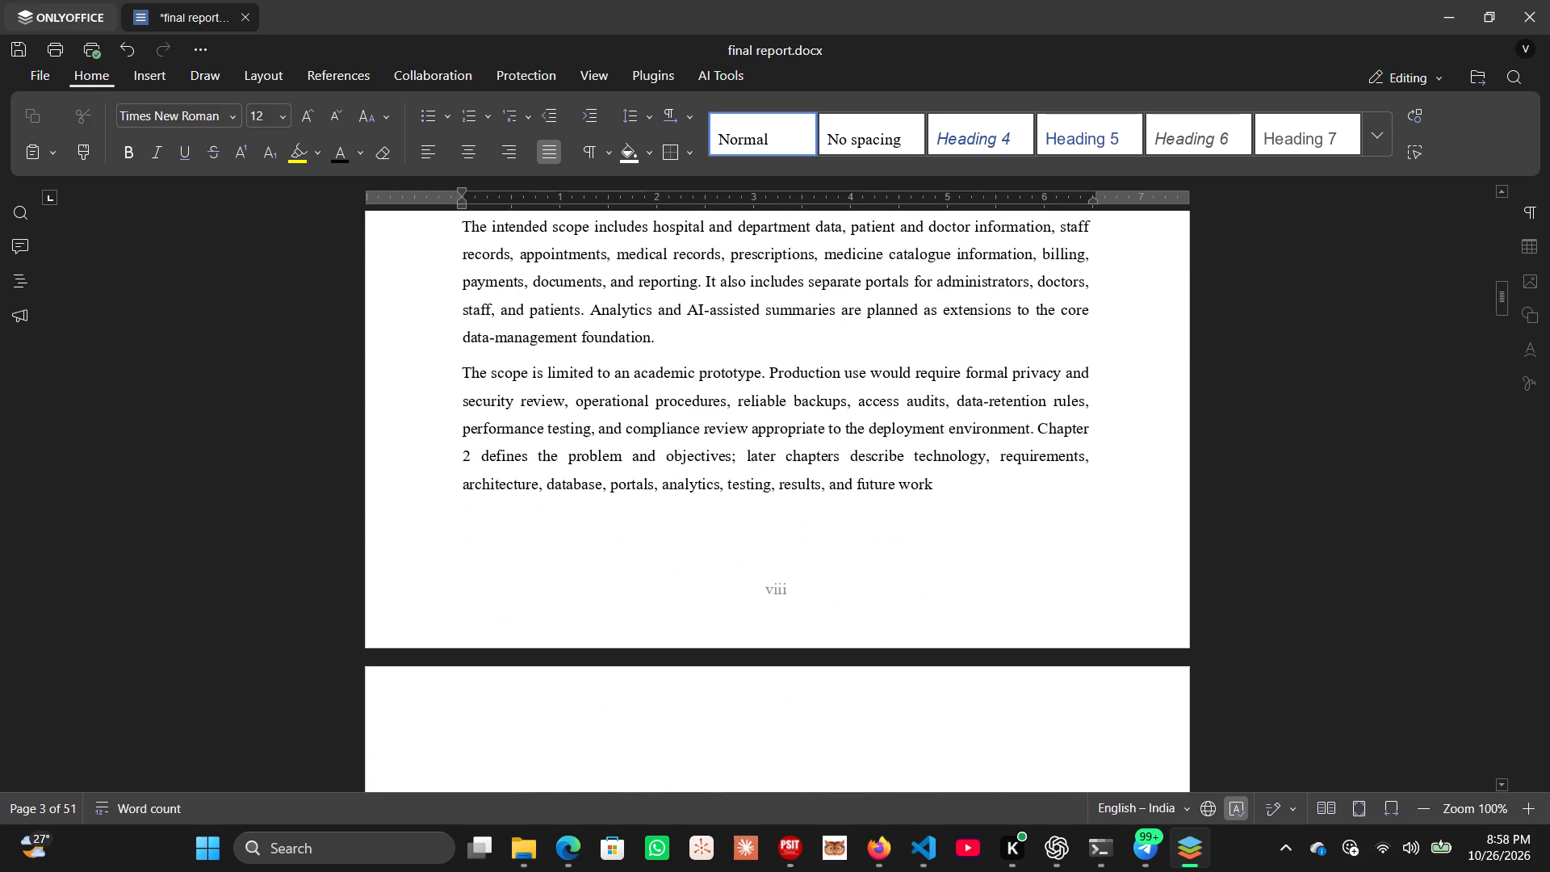
pyautogui.scroll(-13, 544, 494)
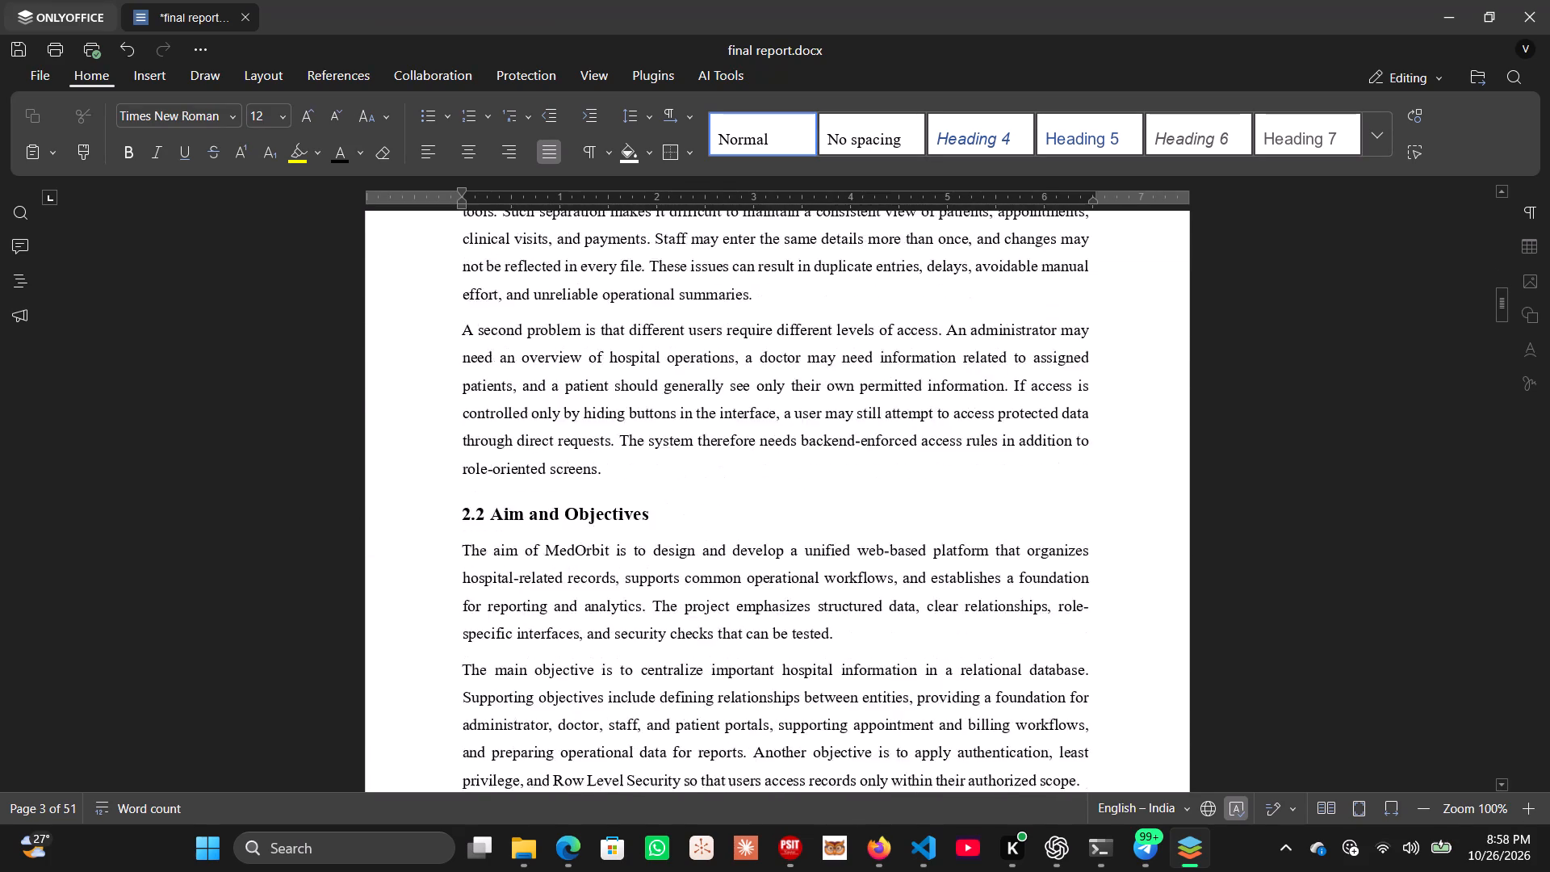
pyautogui.scroll(-18, 544, 494)
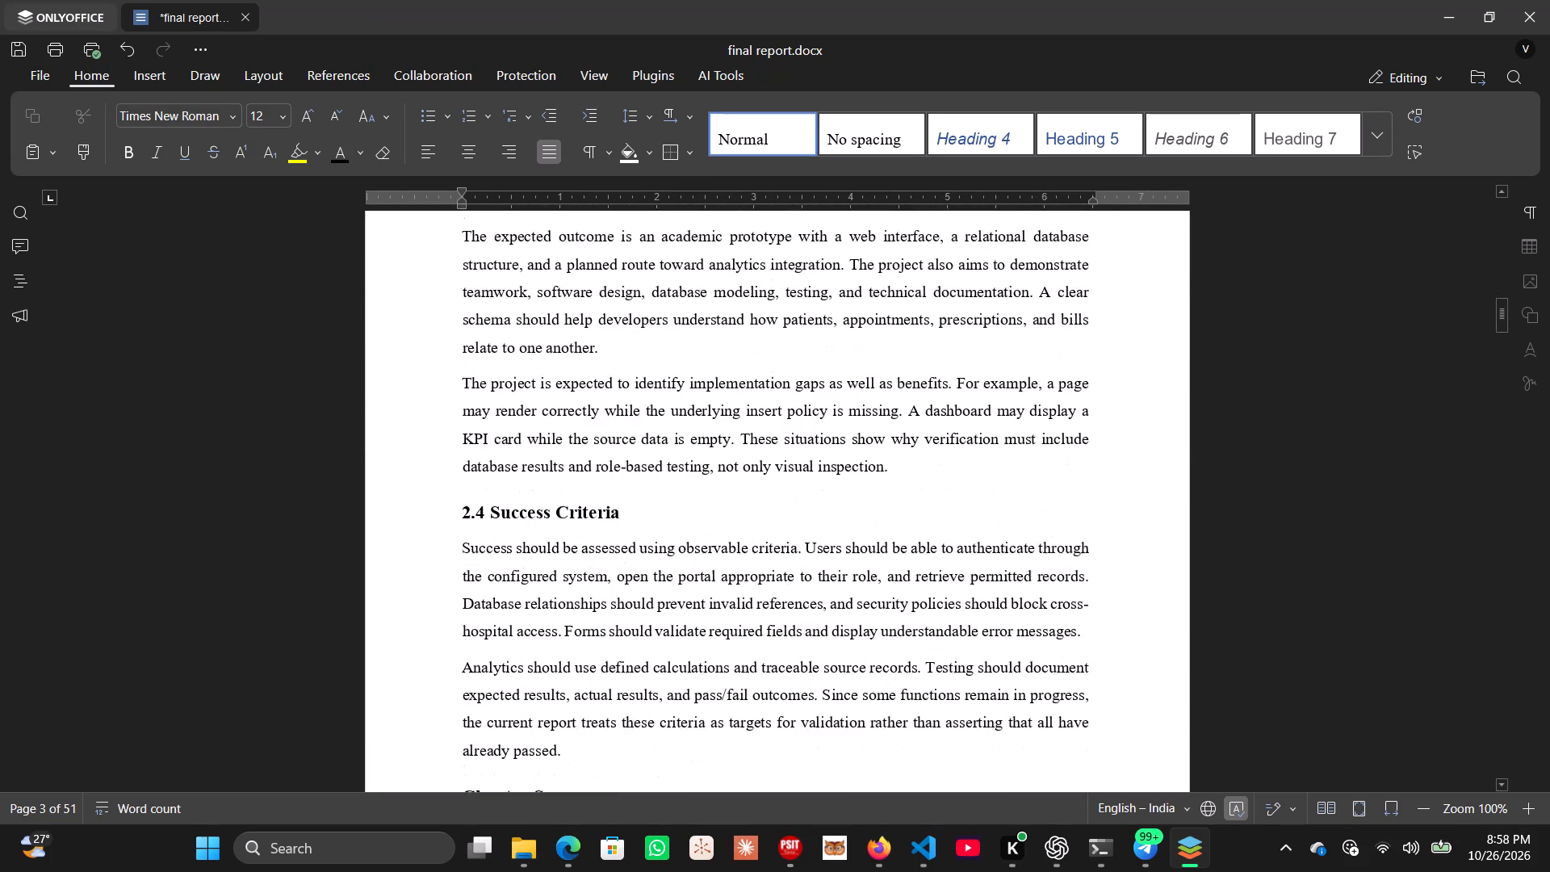
pyautogui.scroll(-15, 544, 494)
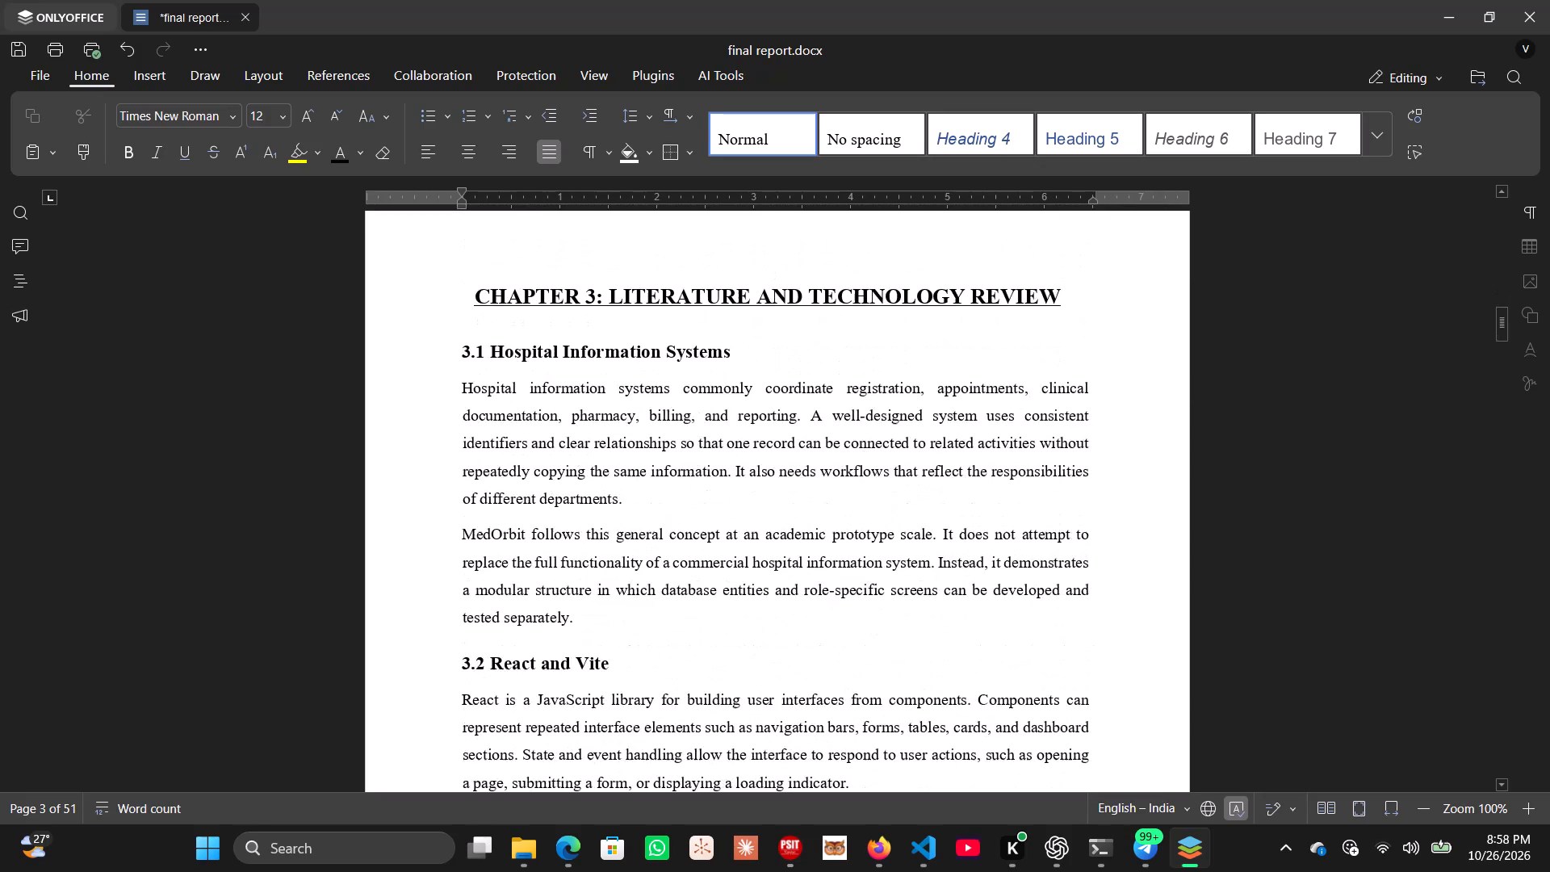
# Review Chapter 3, Literature and Technology Review, for heading alignment, paragraph line spacing and page breaks from section 3.1 to its summary.
pyautogui.scroll(-7, 544, 494)
pyautogui.scroll(5, 544, 494)
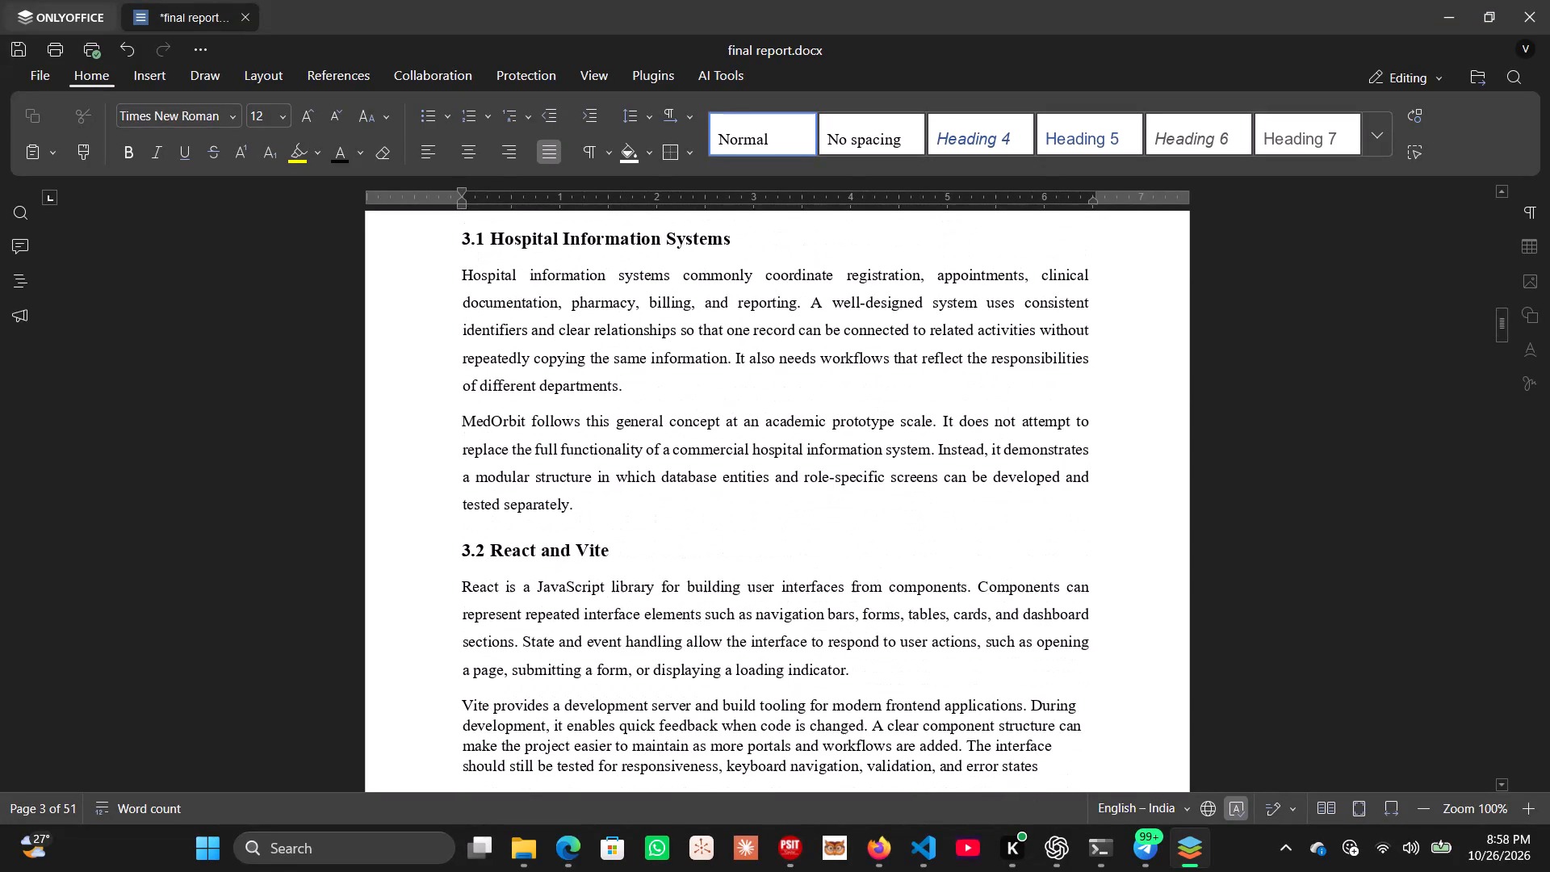
pyautogui.scroll(-6, 544, 494)
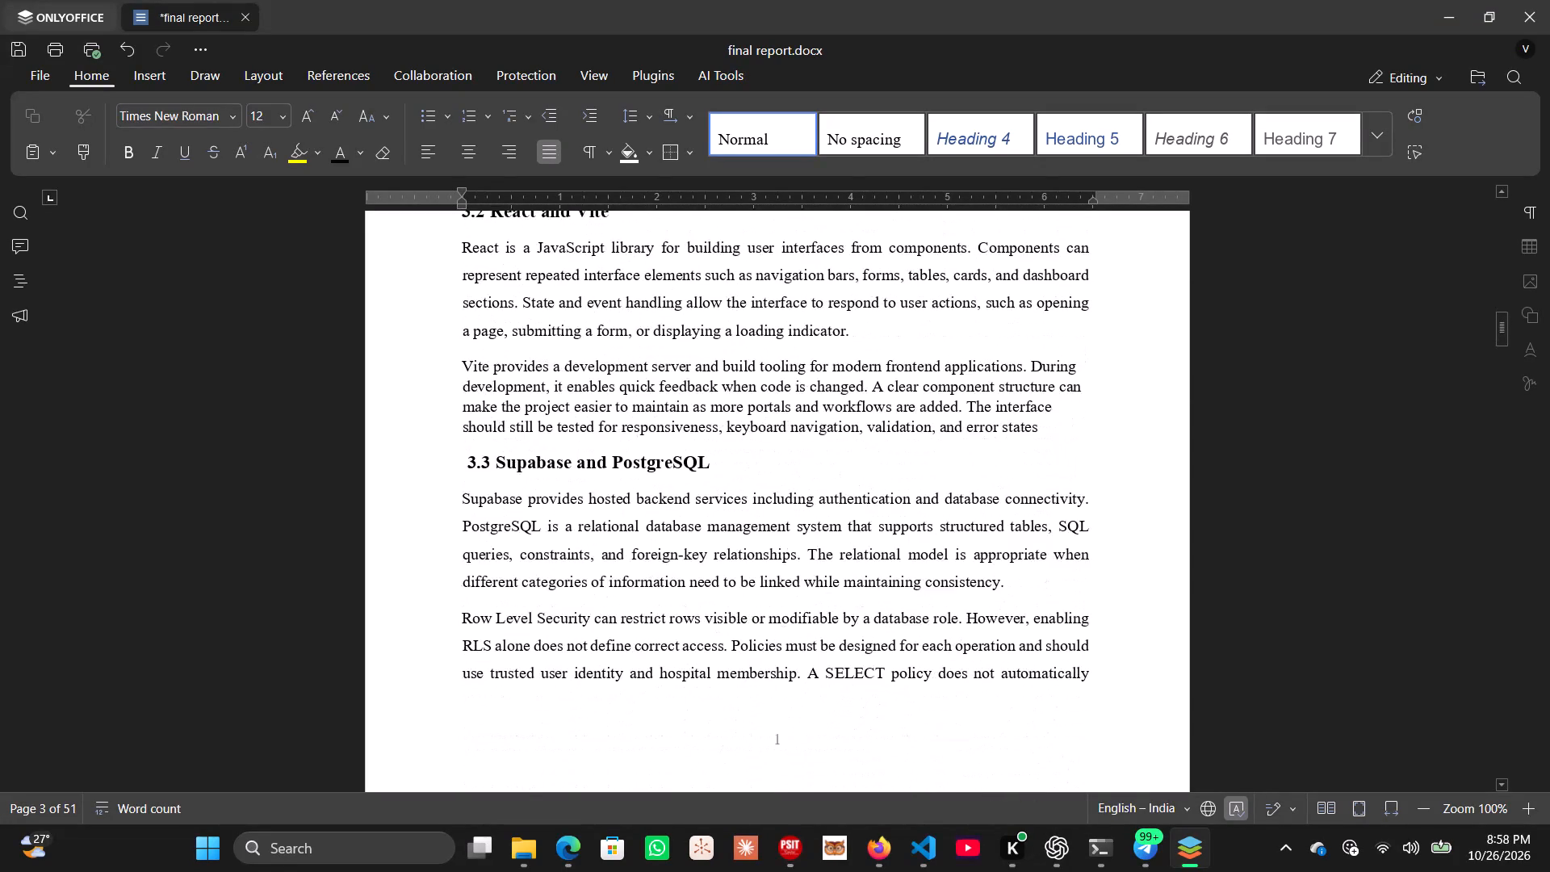
pyautogui.scroll(-9, 544, 529)
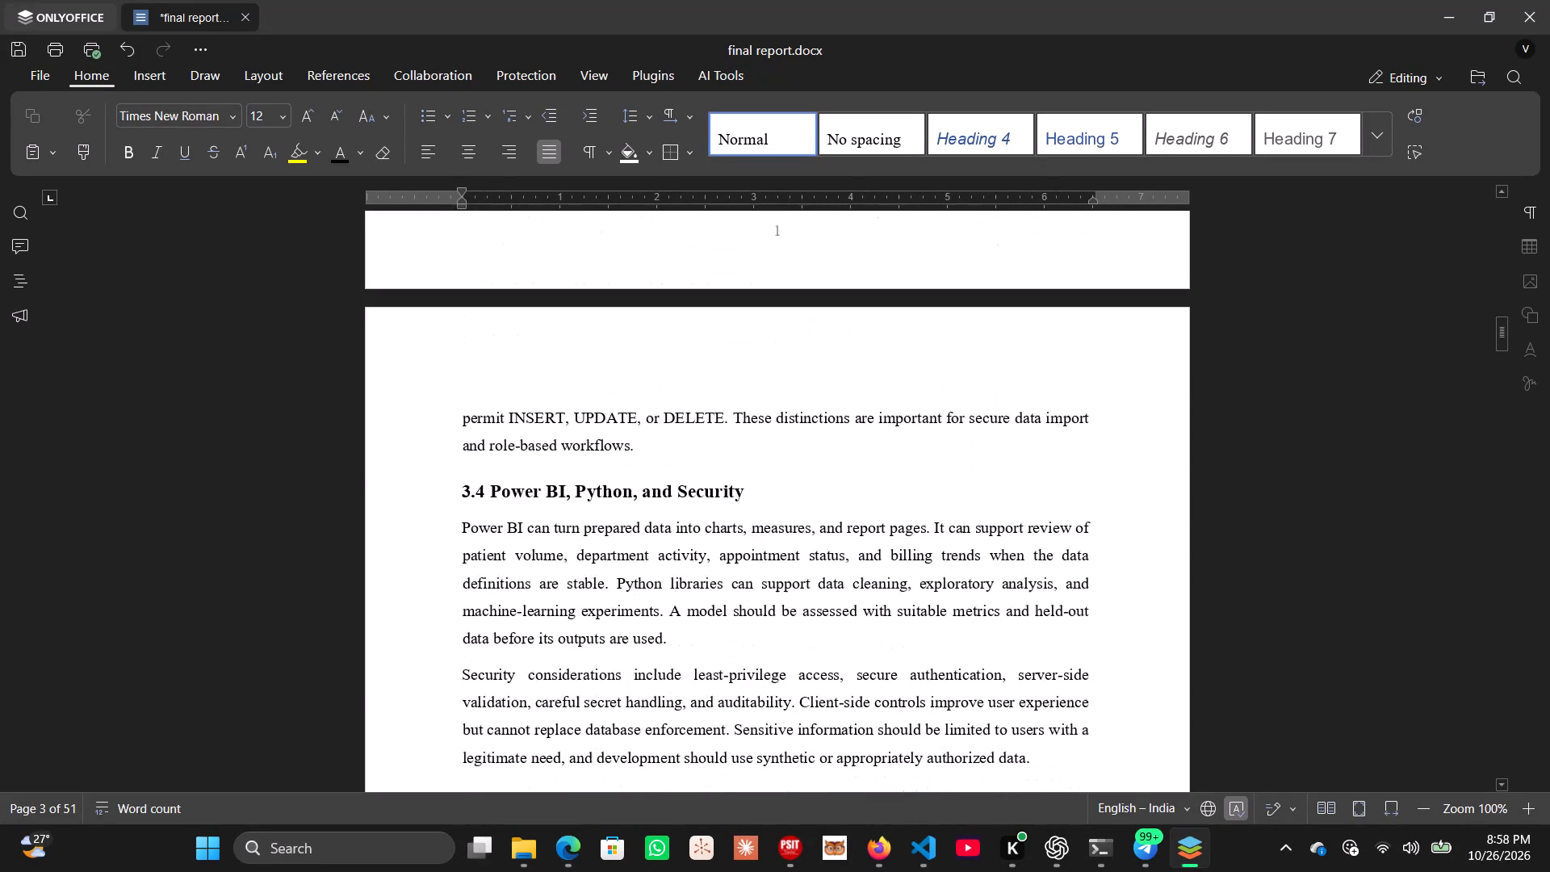
pyautogui.scroll(-3, 547, 520)
pyautogui.scroll(4, 547, 520)
pyautogui.scroll(-5, 547, 520)
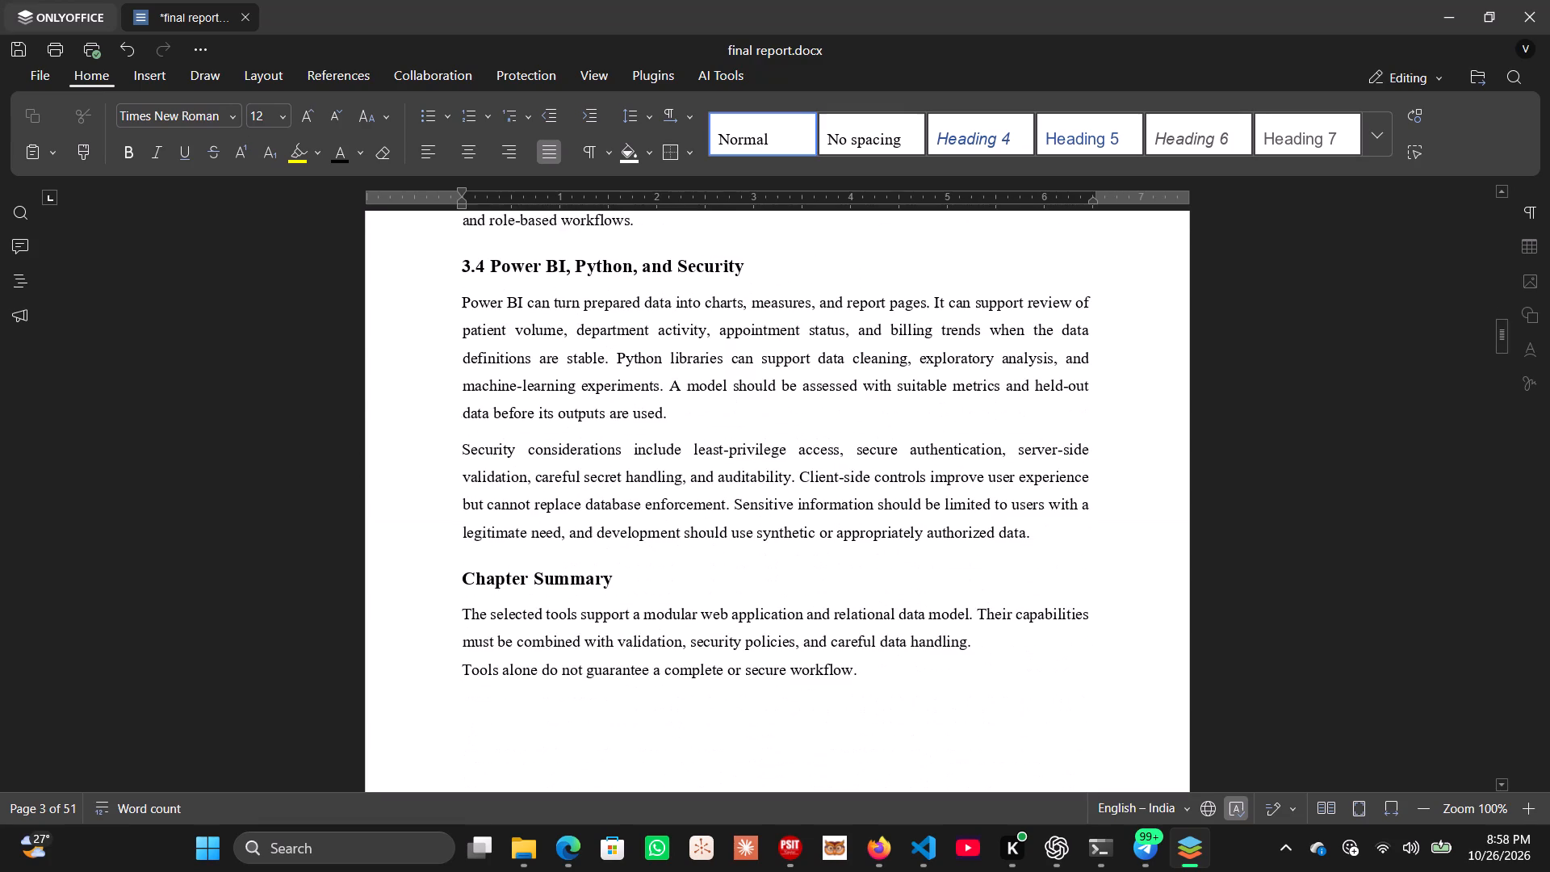
pyautogui.scroll(-15, 547, 520)
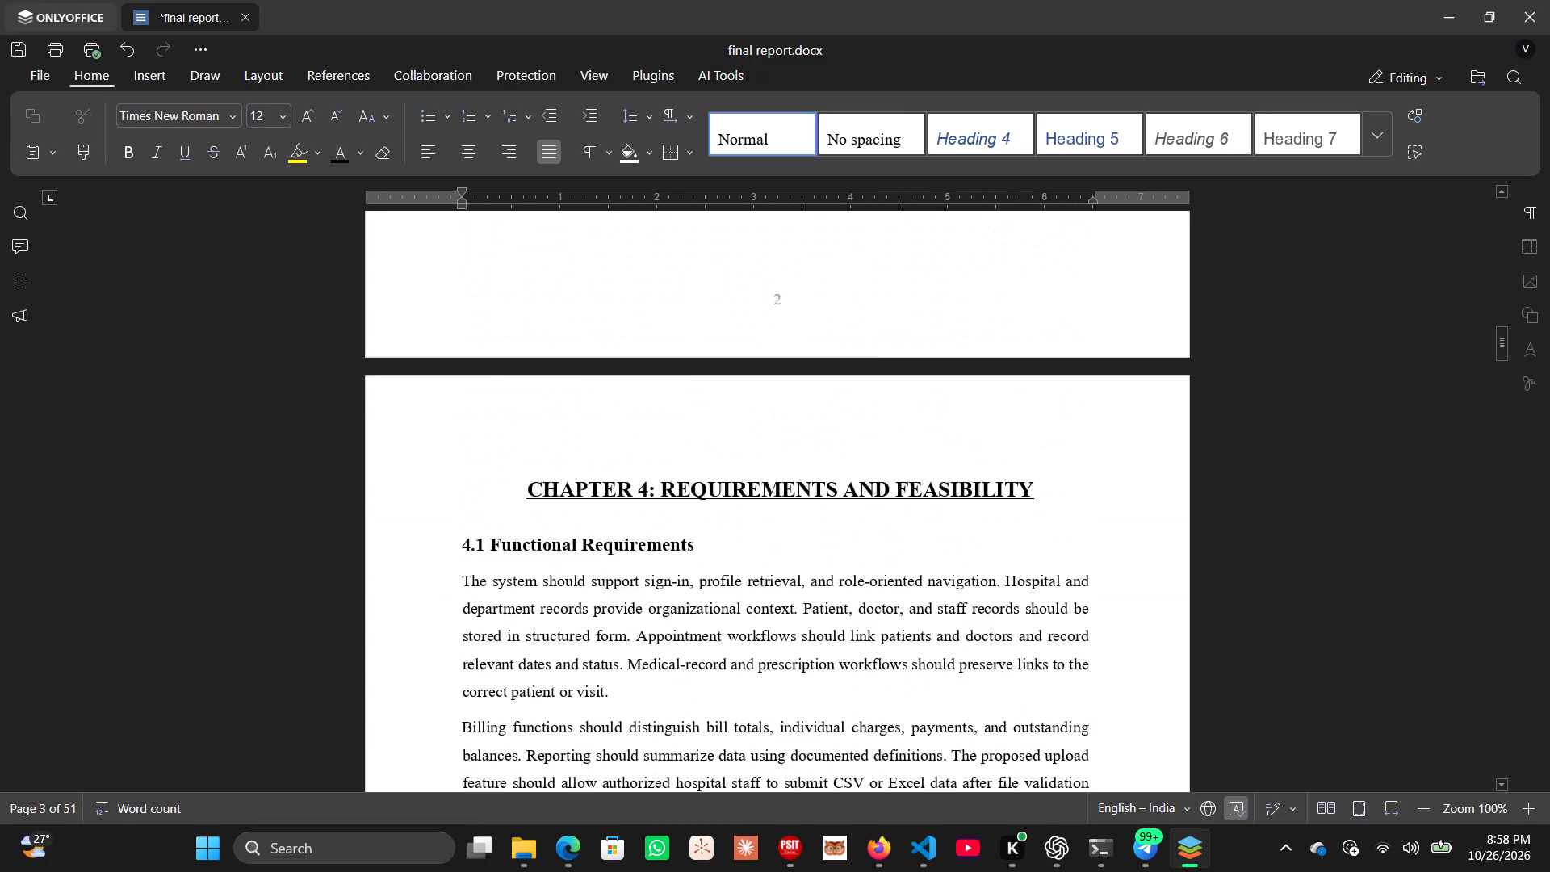
# Review Chapter 4, Requirements and Feasibility, for section placement, paragraph spacing and empty space at the page ends.
pyautogui.scroll(-4, 547, 520)
pyautogui.scroll(2, 547, 520)
pyautogui.scroll(-3, 547, 515)
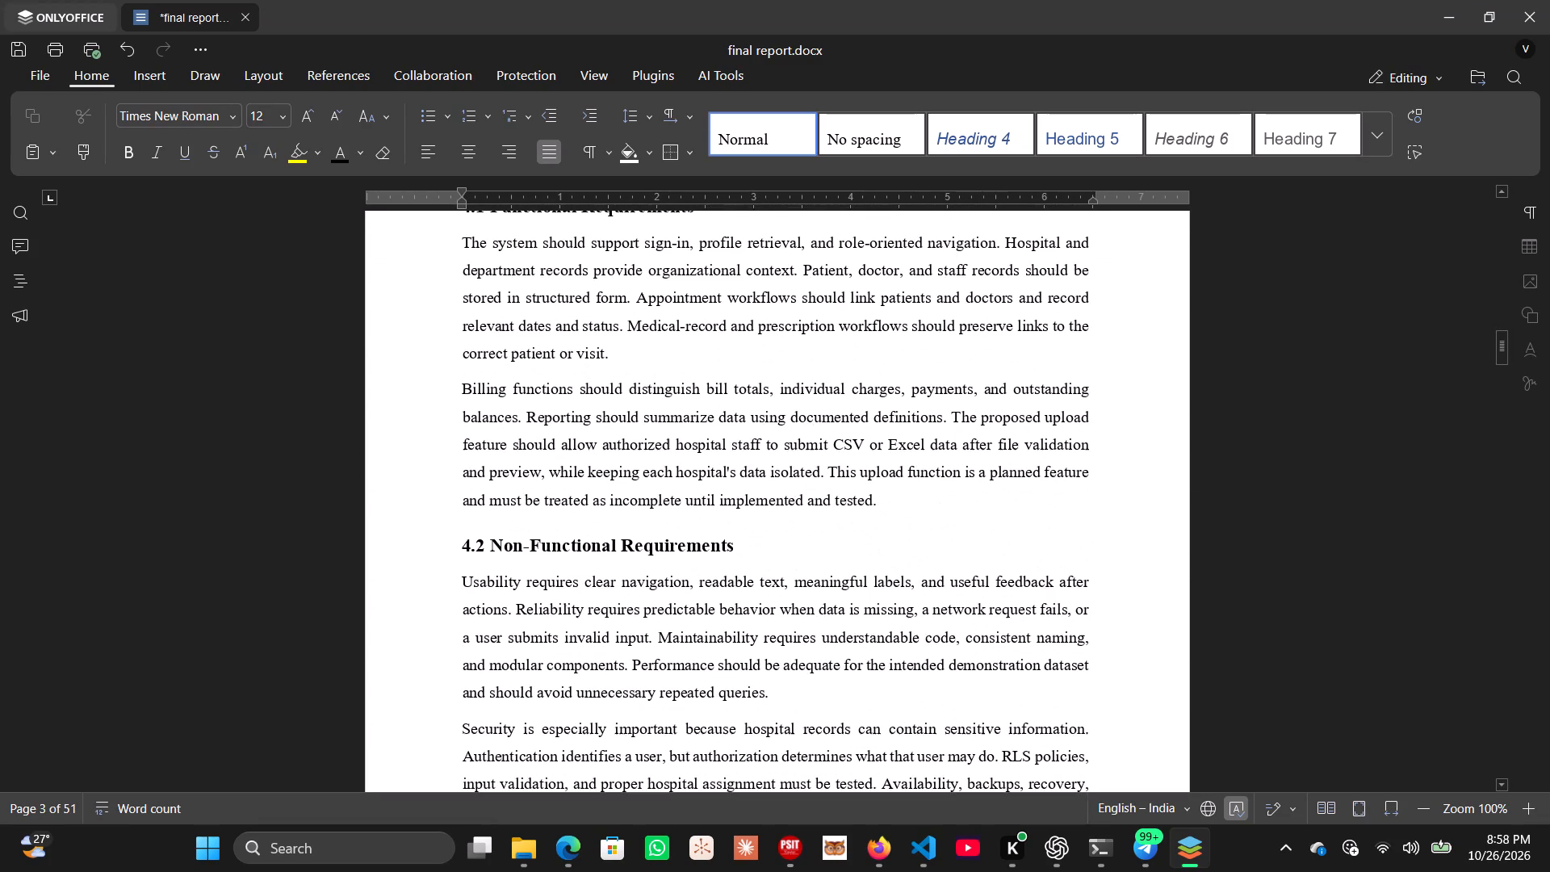
pyautogui.scroll(-14, 547, 515)
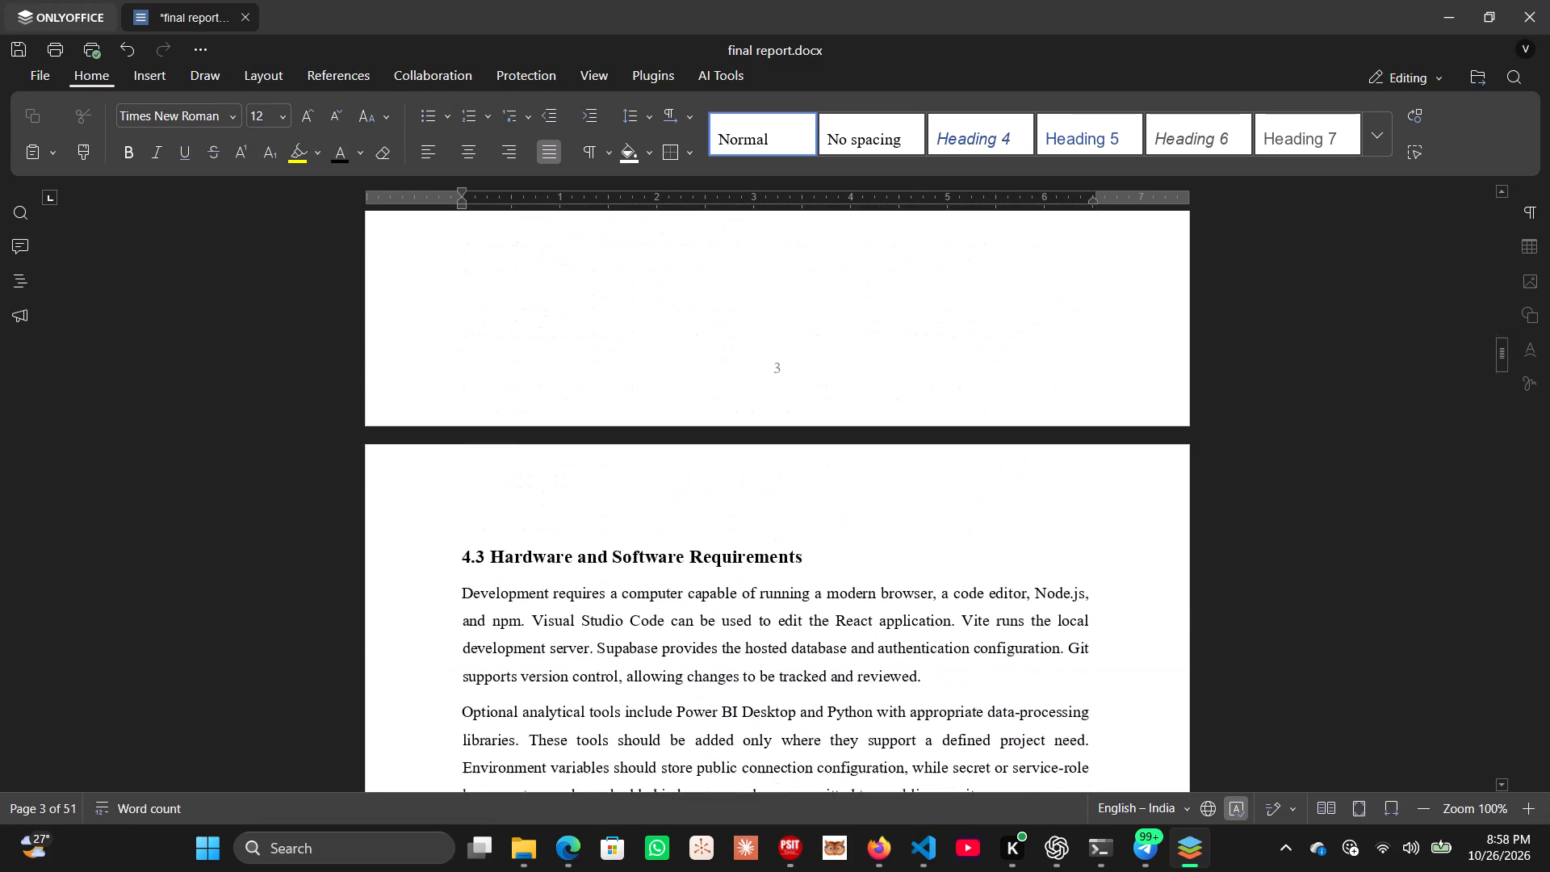
pyautogui.scroll(-17, 547, 515)
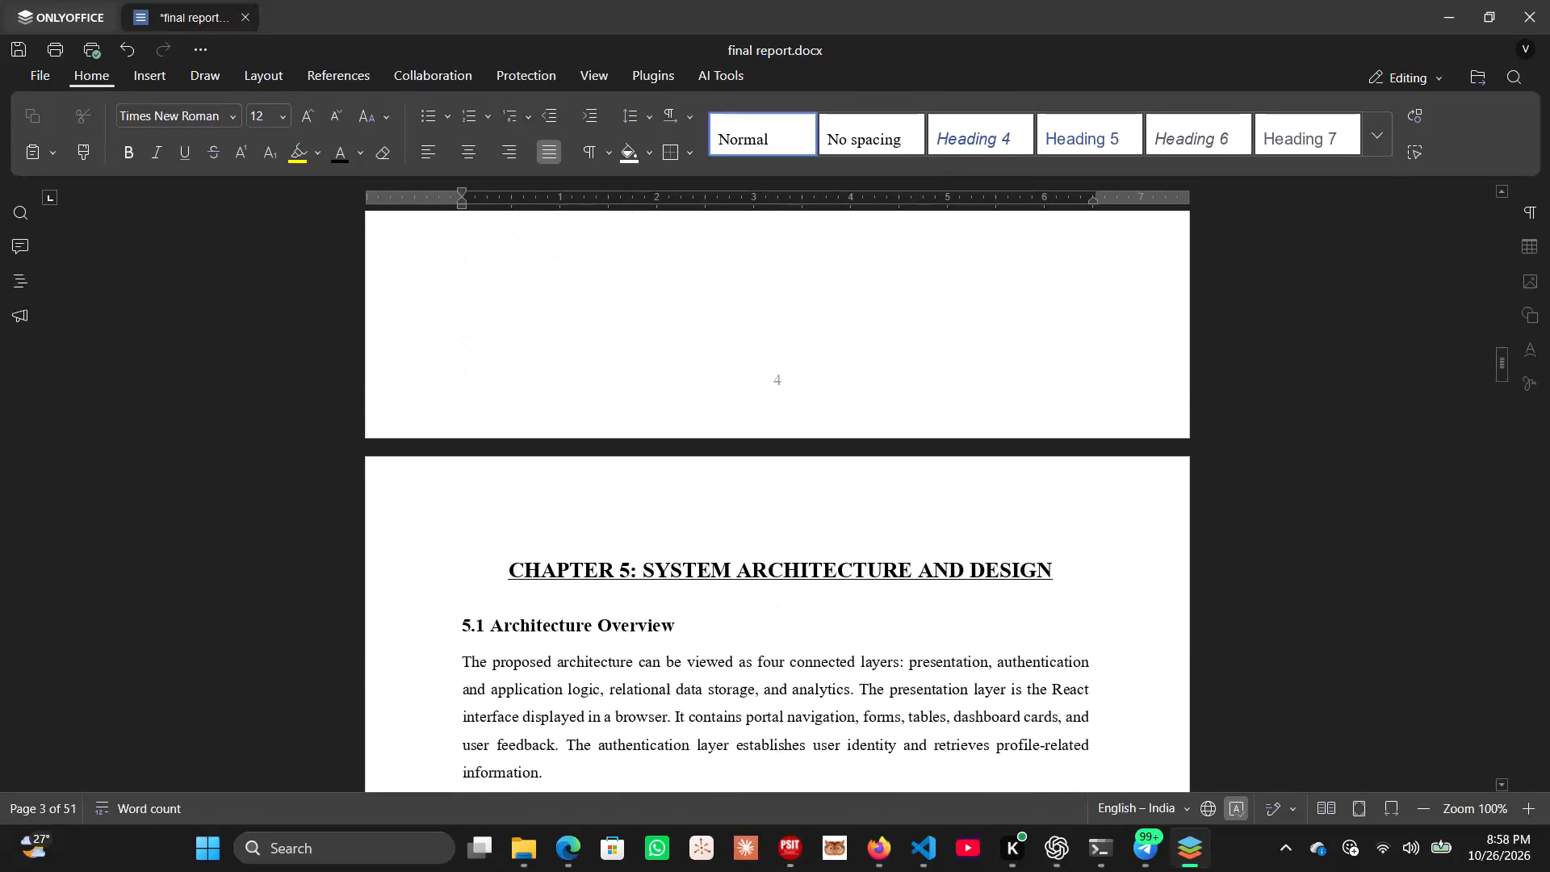
# Review Chapters 5 and 6 on system architecture and database design for heading placement, paragraph spacing and page breaks.
pyautogui.scroll(-20, 547, 515)
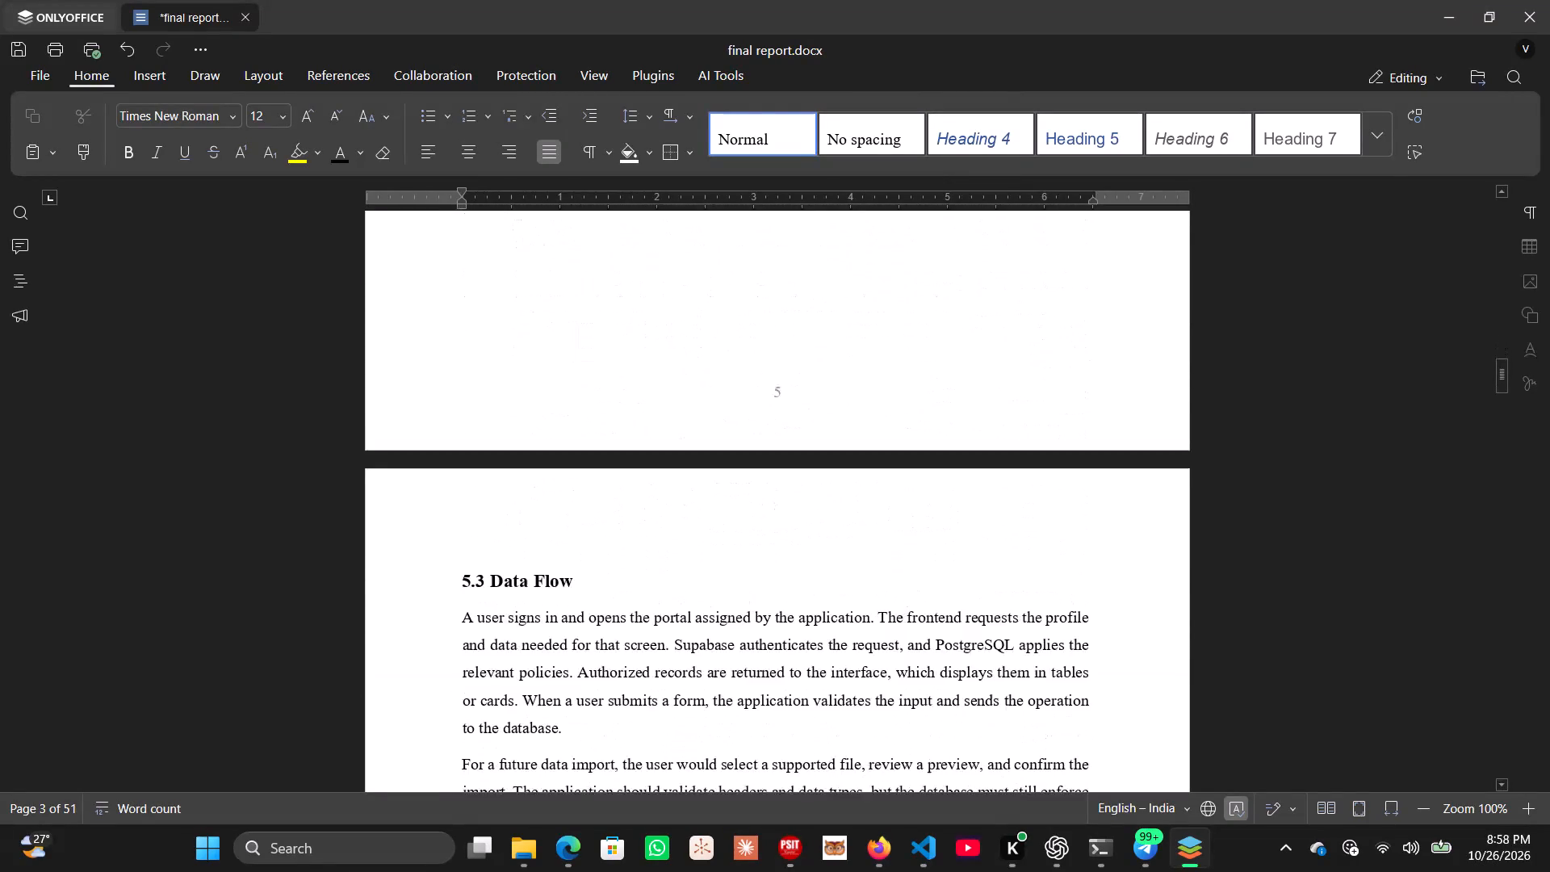
pyautogui.scroll(-20, 547, 515)
pyautogui.scroll(-6, 547, 515)
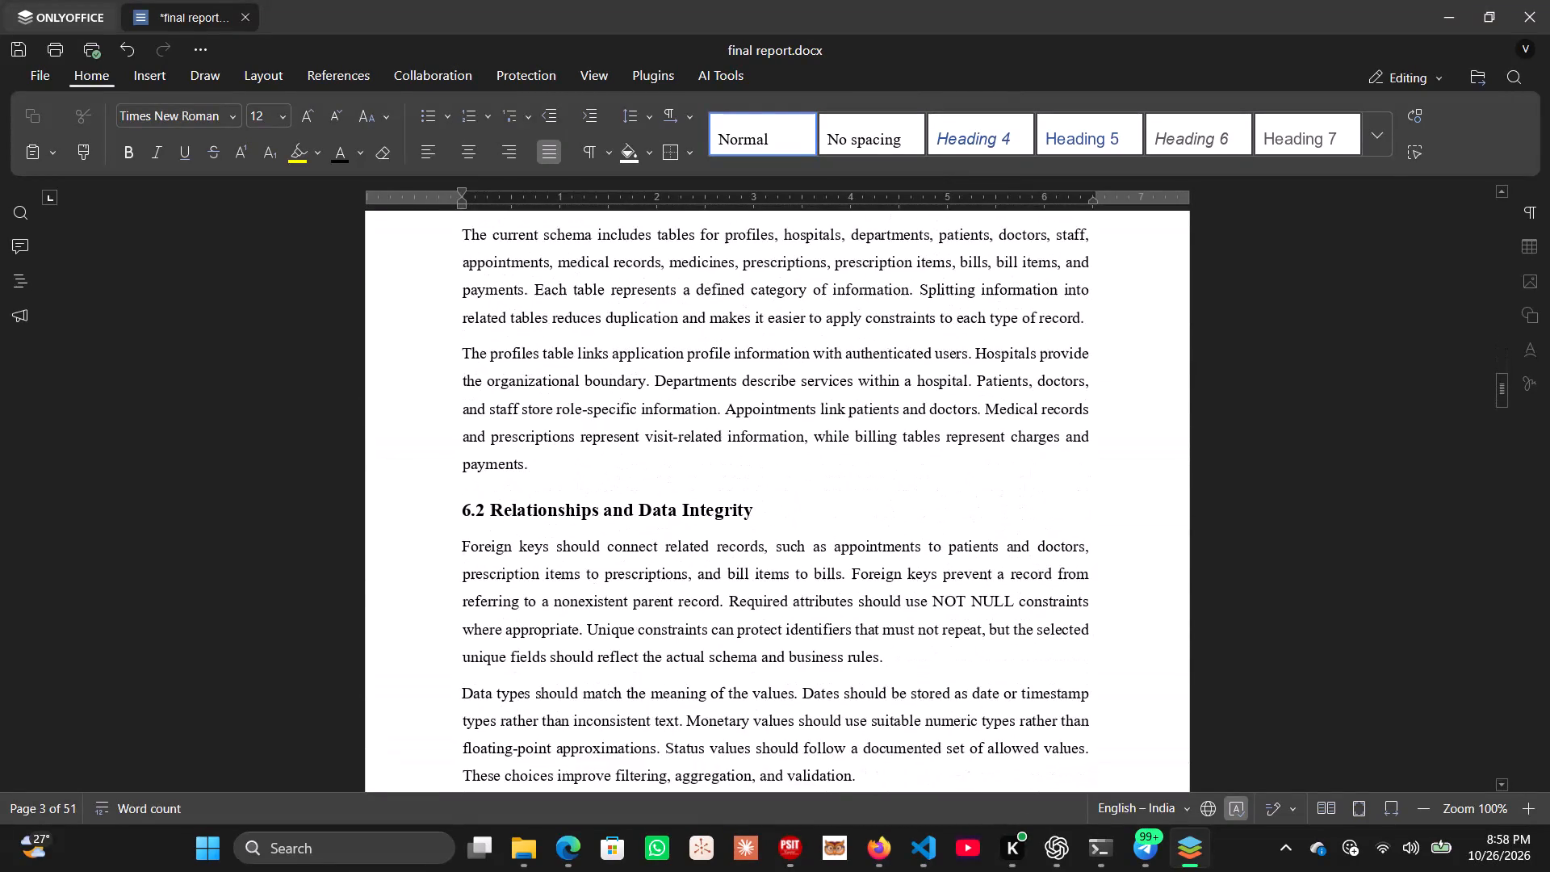
pyautogui.scroll(-20, 547, 515)
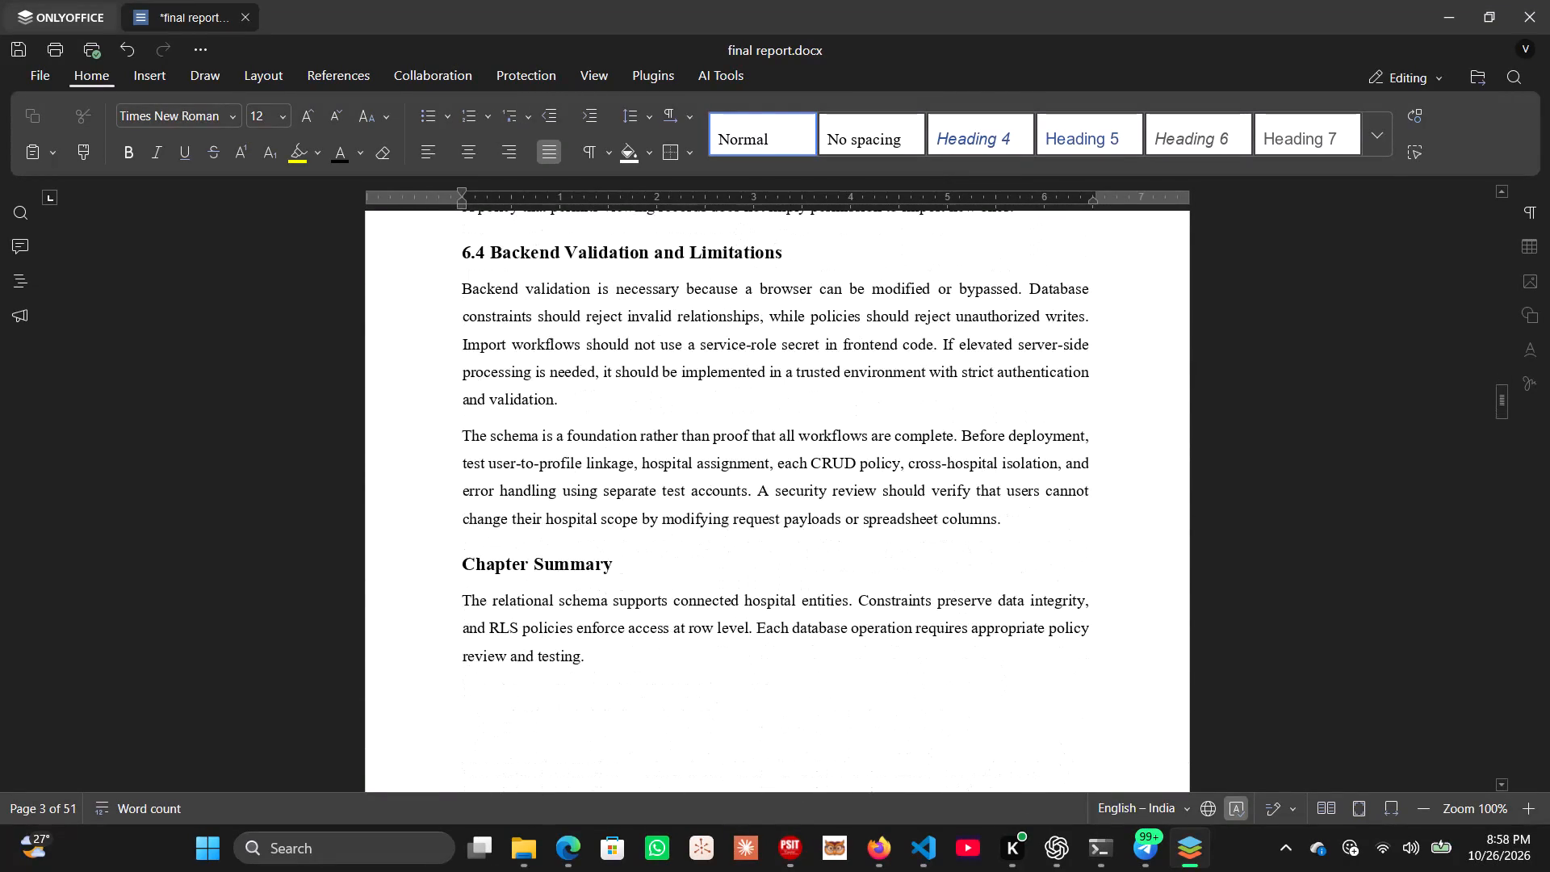
# Review Chapter 7's portal sections for consistent line spacing, heading placement and page numbering up to the start of Chapter 8.
pyautogui.scroll(-17, 547, 515)
pyautogui.scroll(-7, 547, 515)
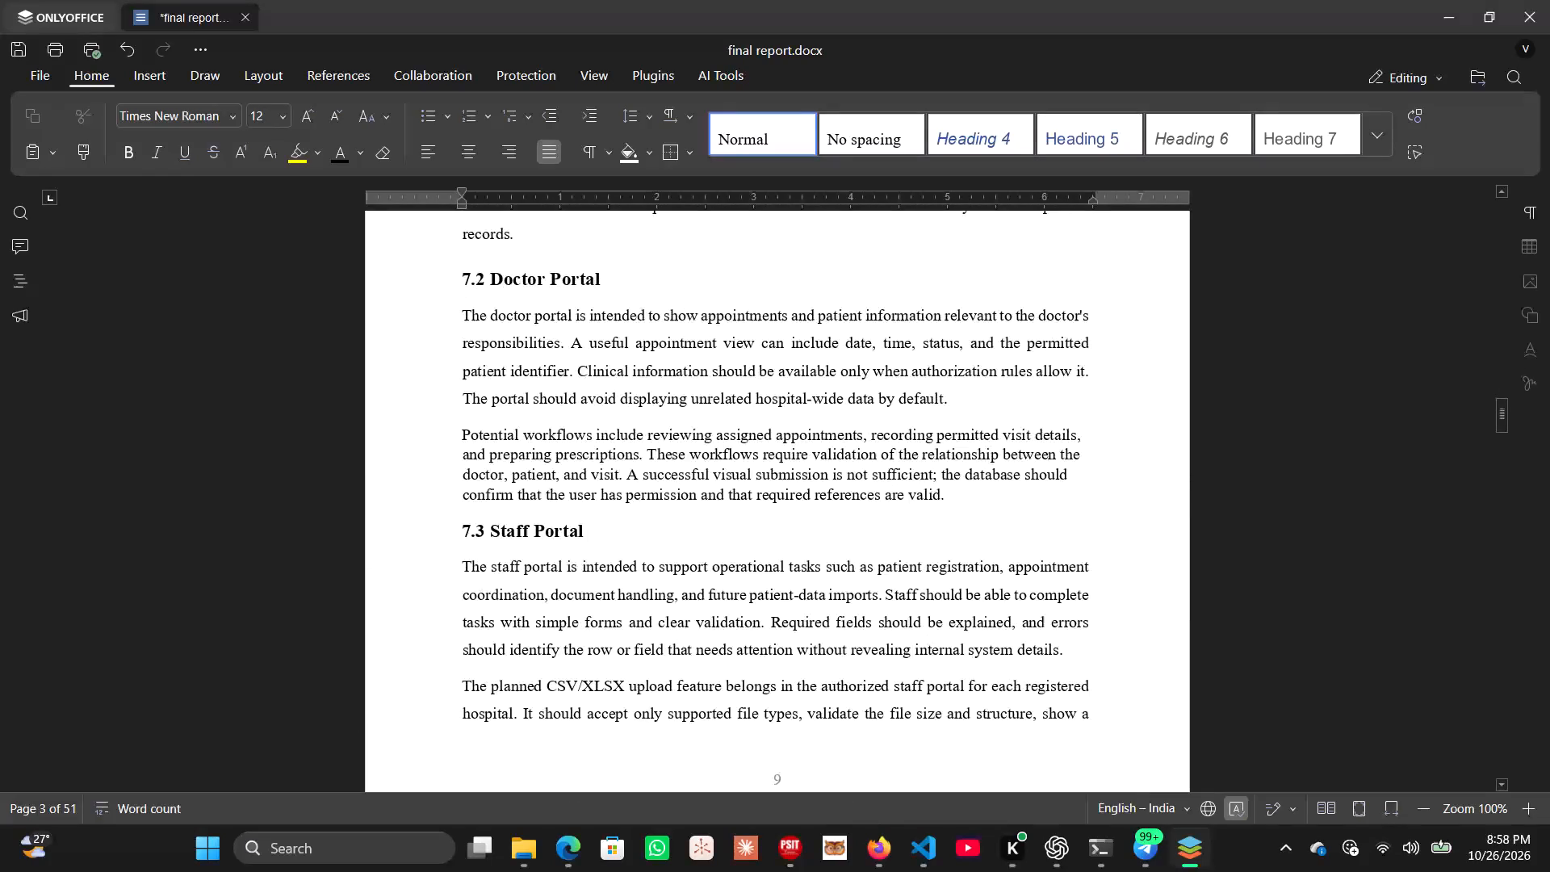
pyautogui.scroll(-17, 547, 515)
pyautogui.scroll(-6, 547, 515)
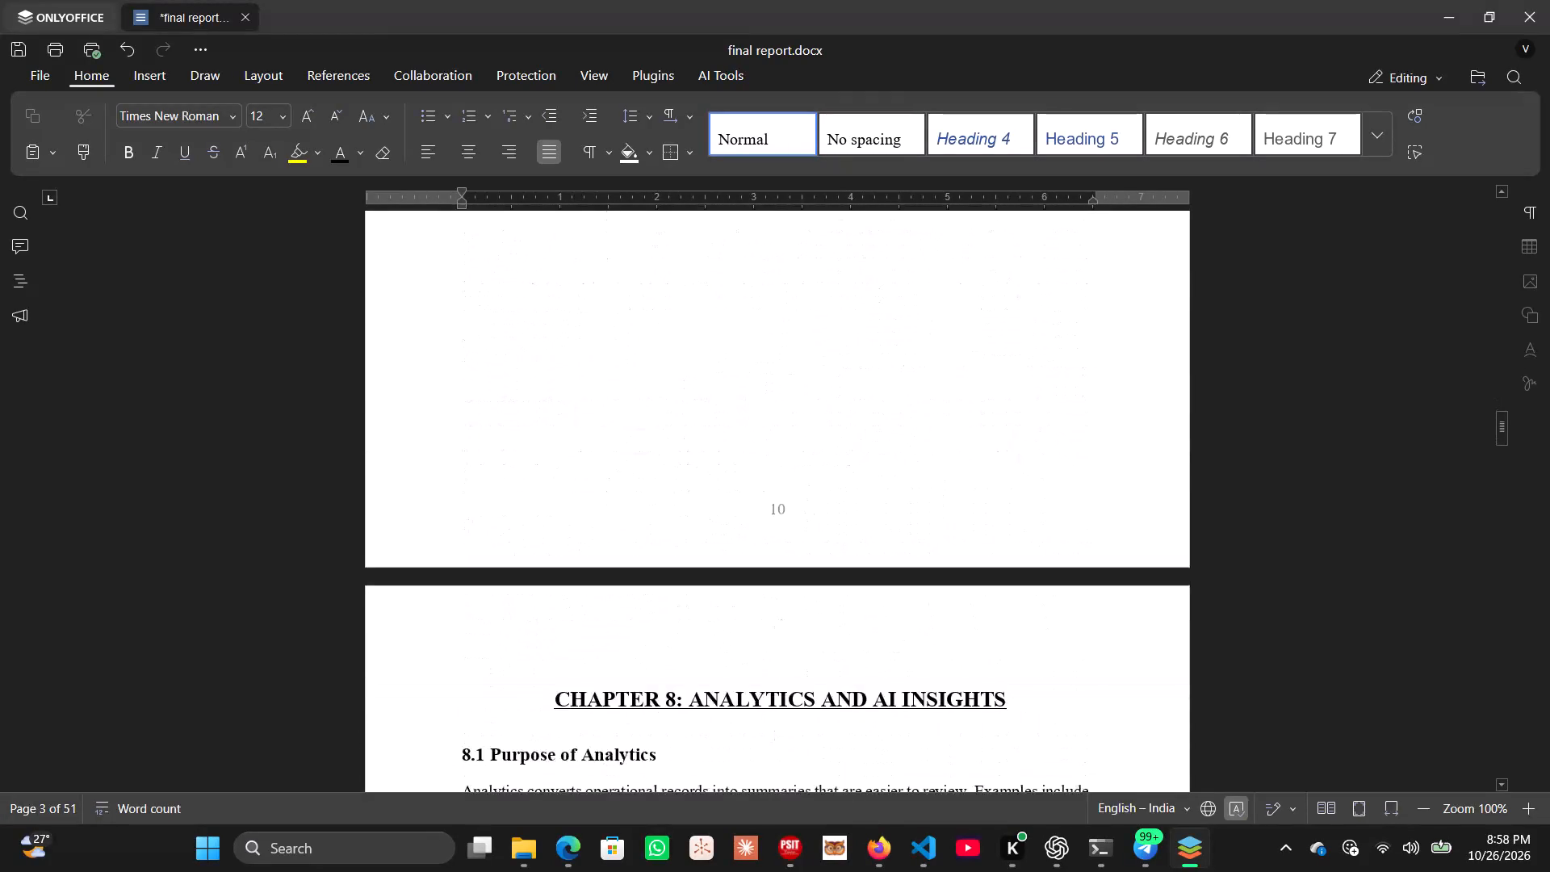
# Examine Chapter 8, Analytics and AI Insights, comparing paragraph spacing, the 8.3 heading's alignment and the page breaks around pages 10 to 12.
pyautogui.scroll(-12, 547, 515)
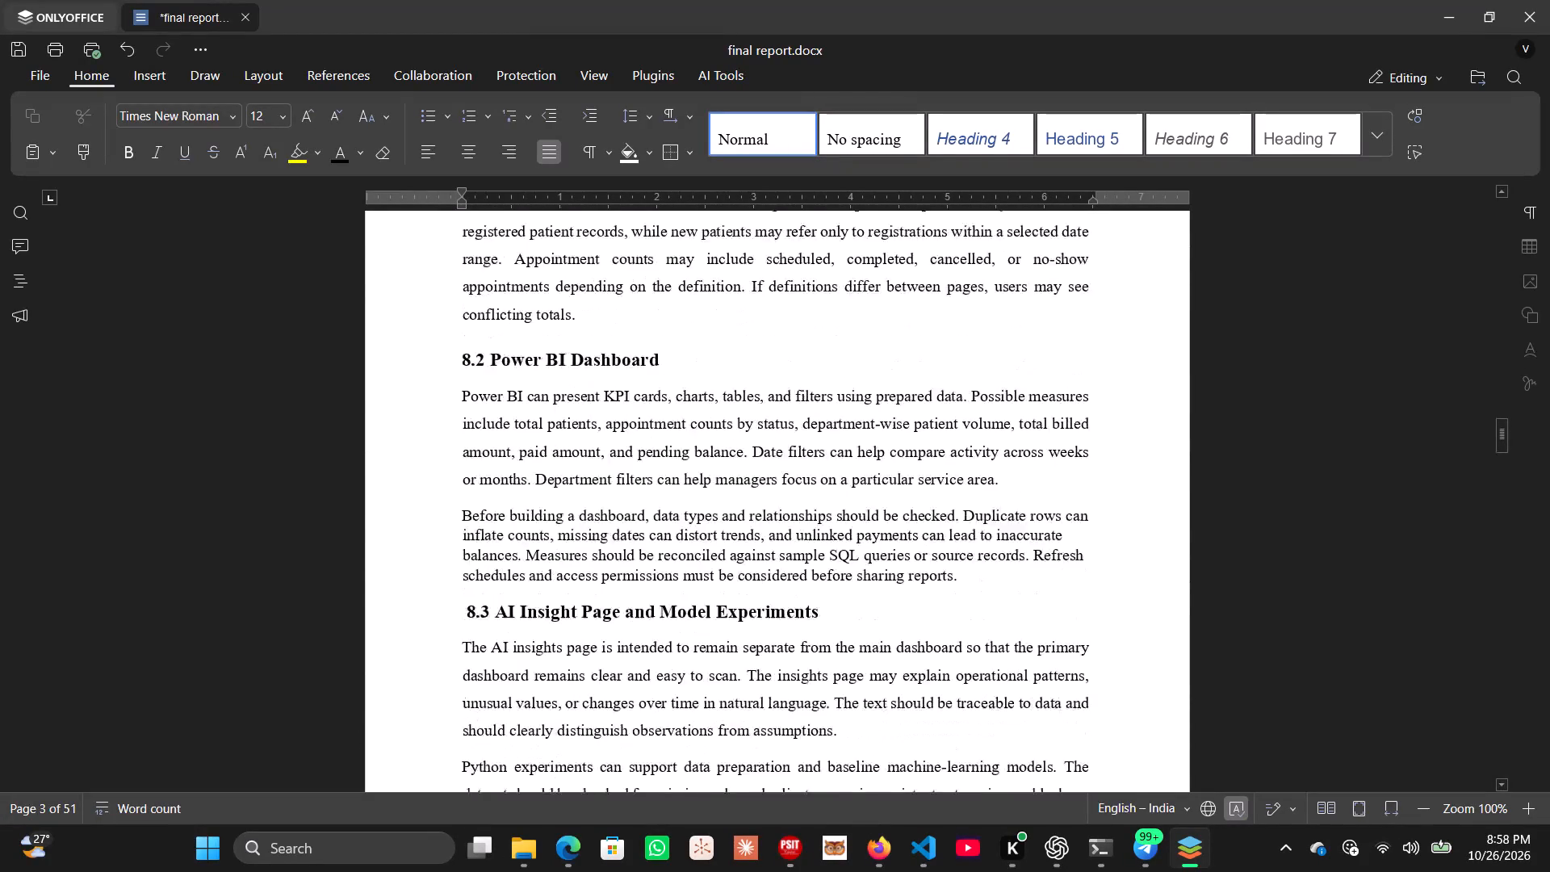
pyautogui.scroll(-7, 517, 493)
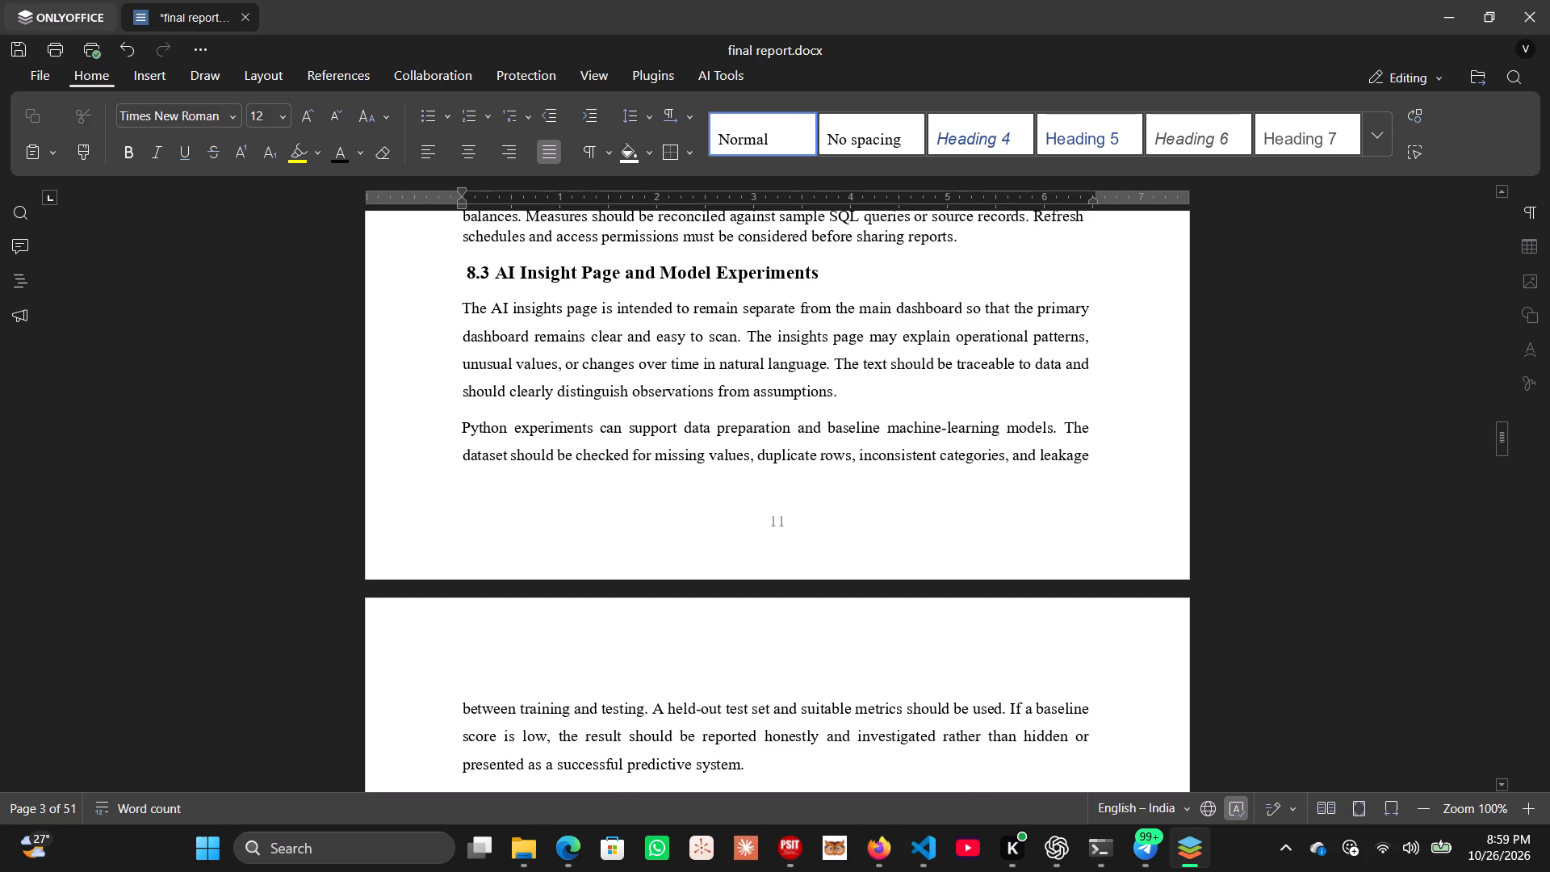
pyautogui.scroll(-3, 676, 685)
pyautogui.scroll(2, 769, 672)
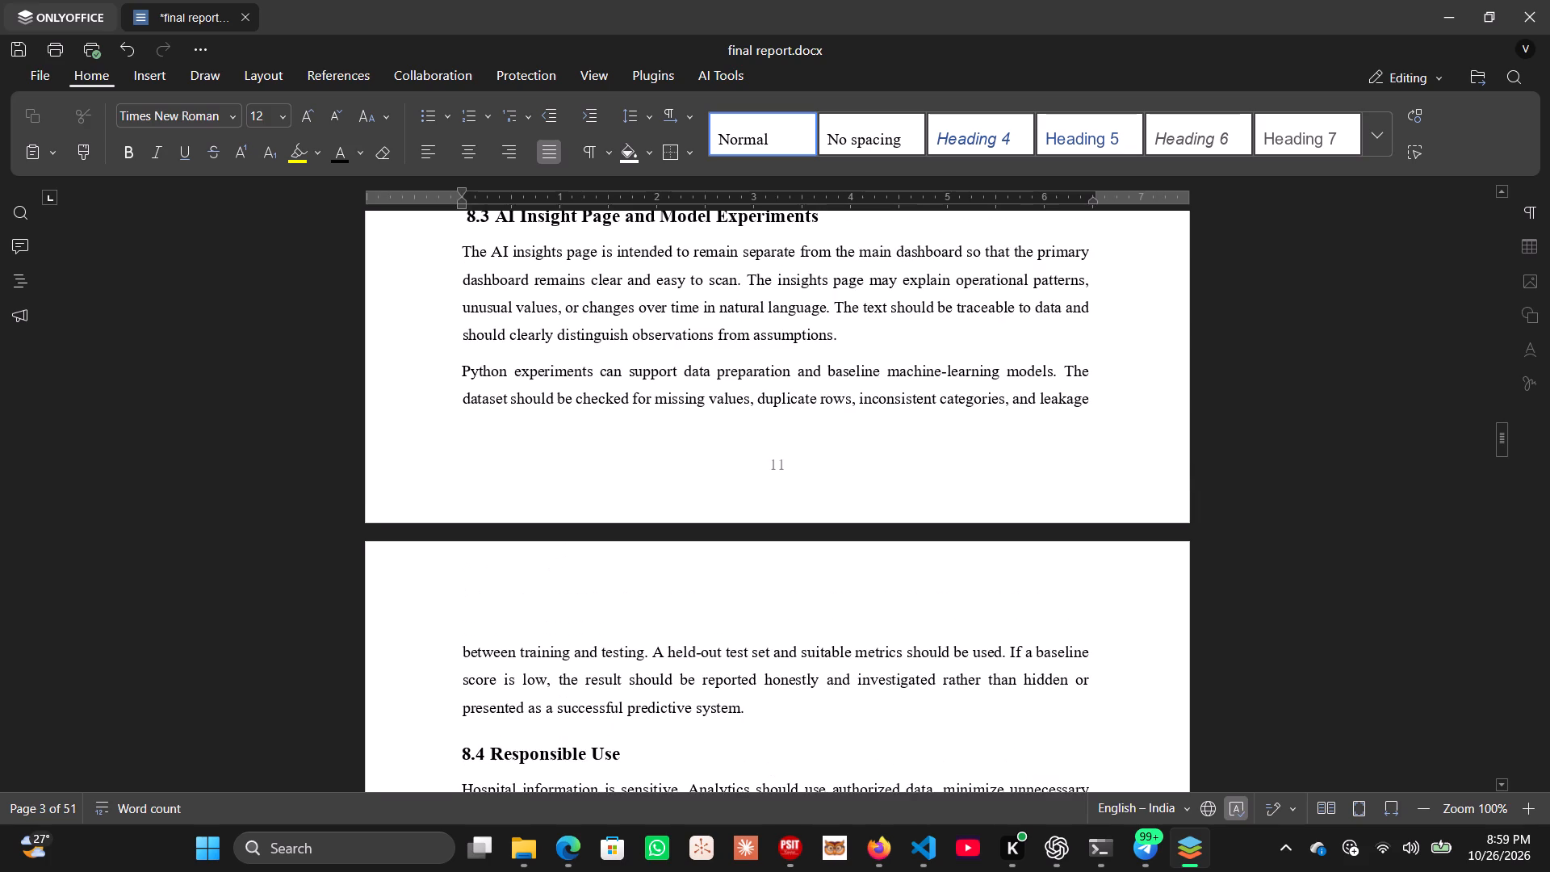
pyautogui.scroll(18, 827, 530)
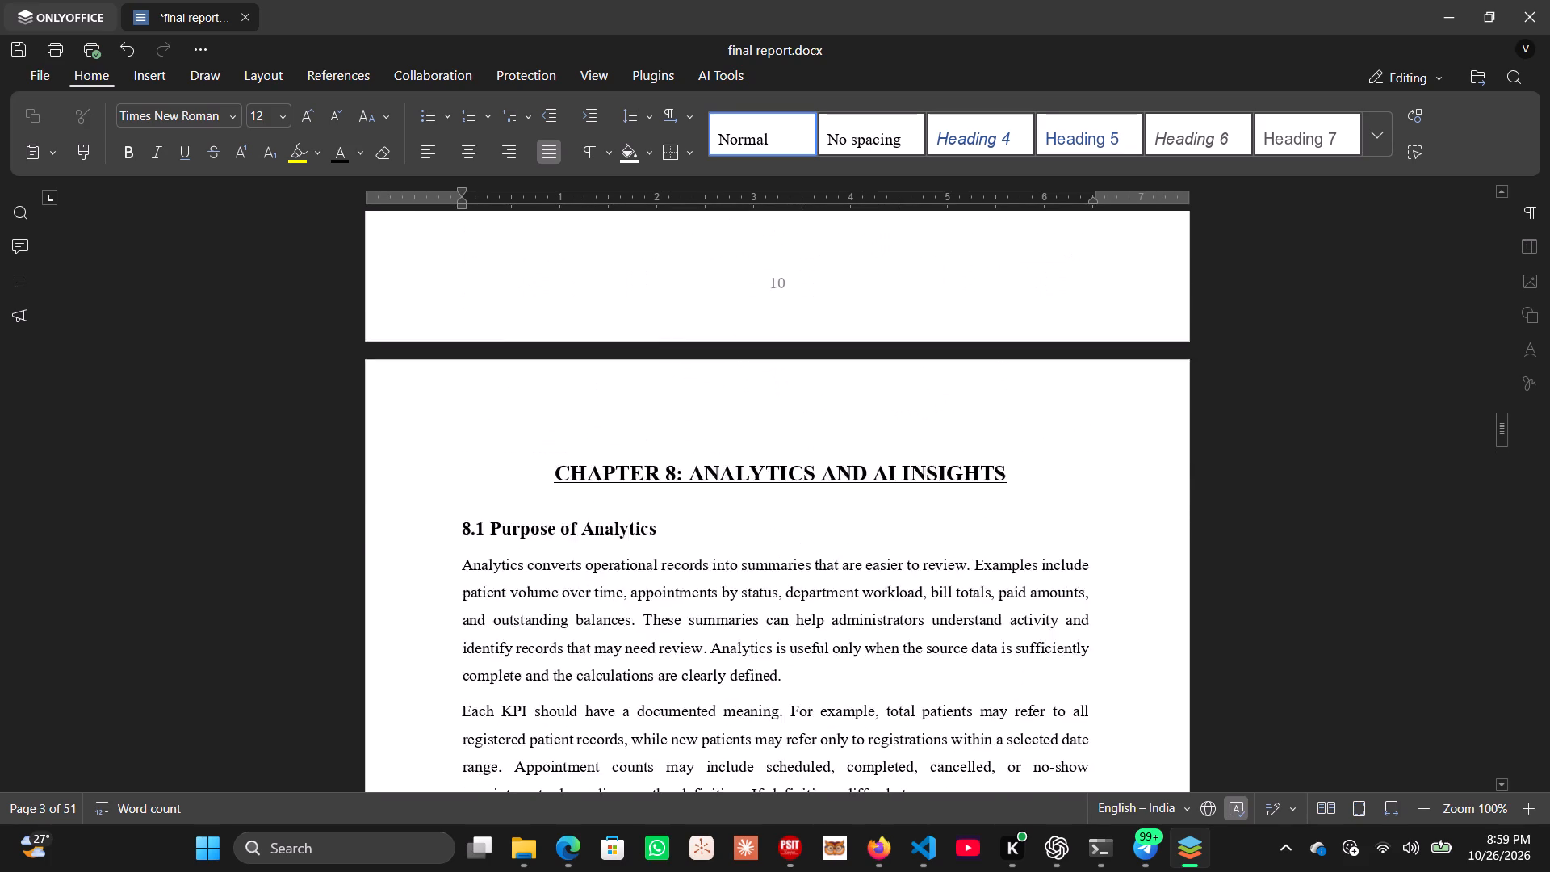
pyautogui.scroll(1, 827, 549)
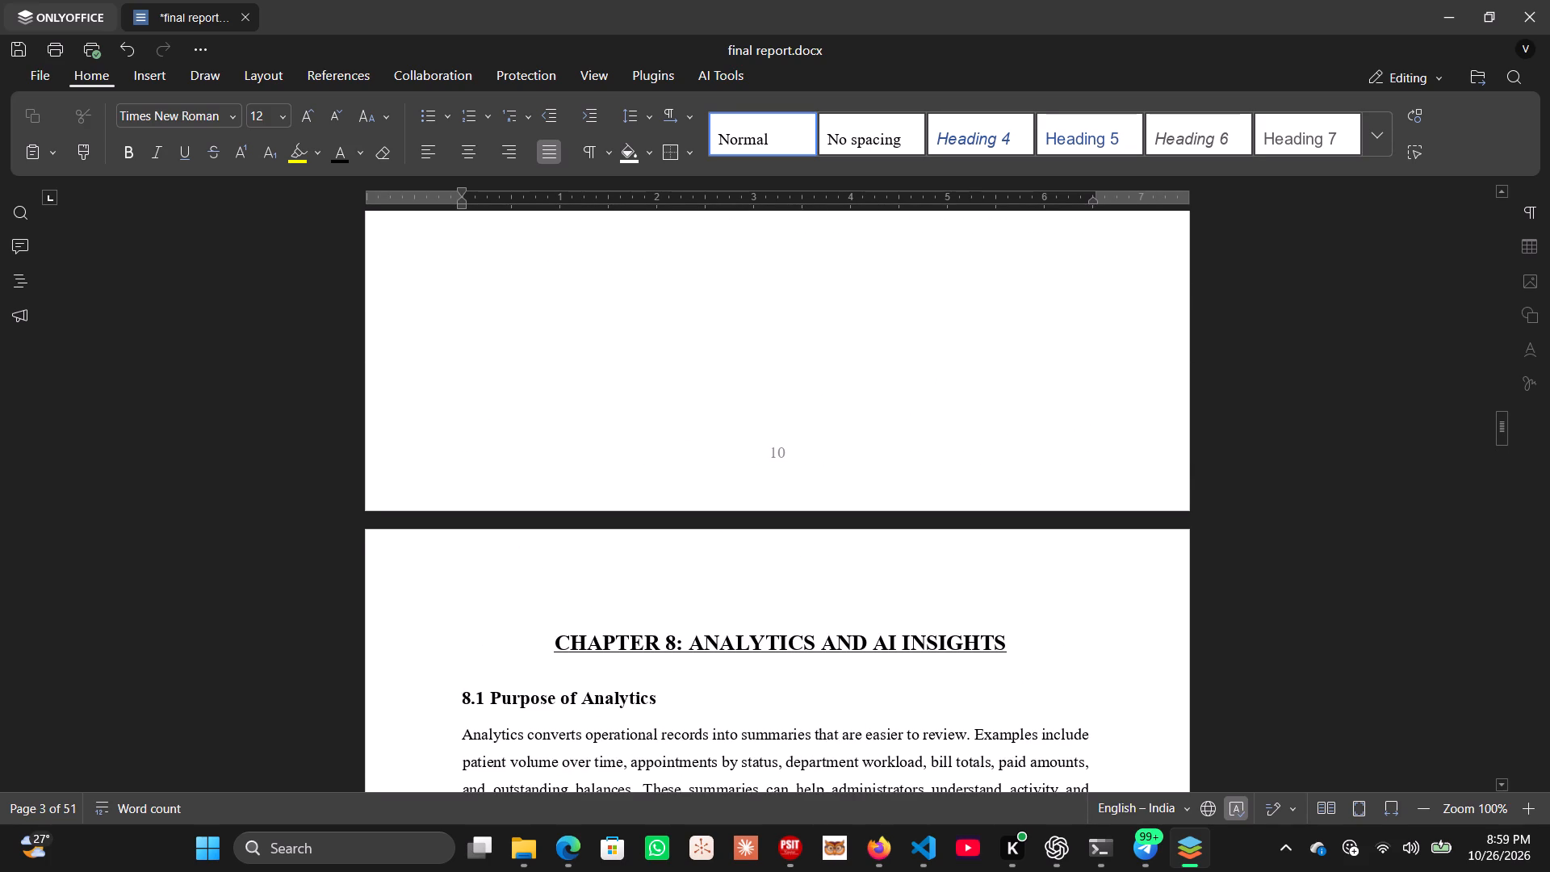
pyautogui.scroll(-13, 824, 510)
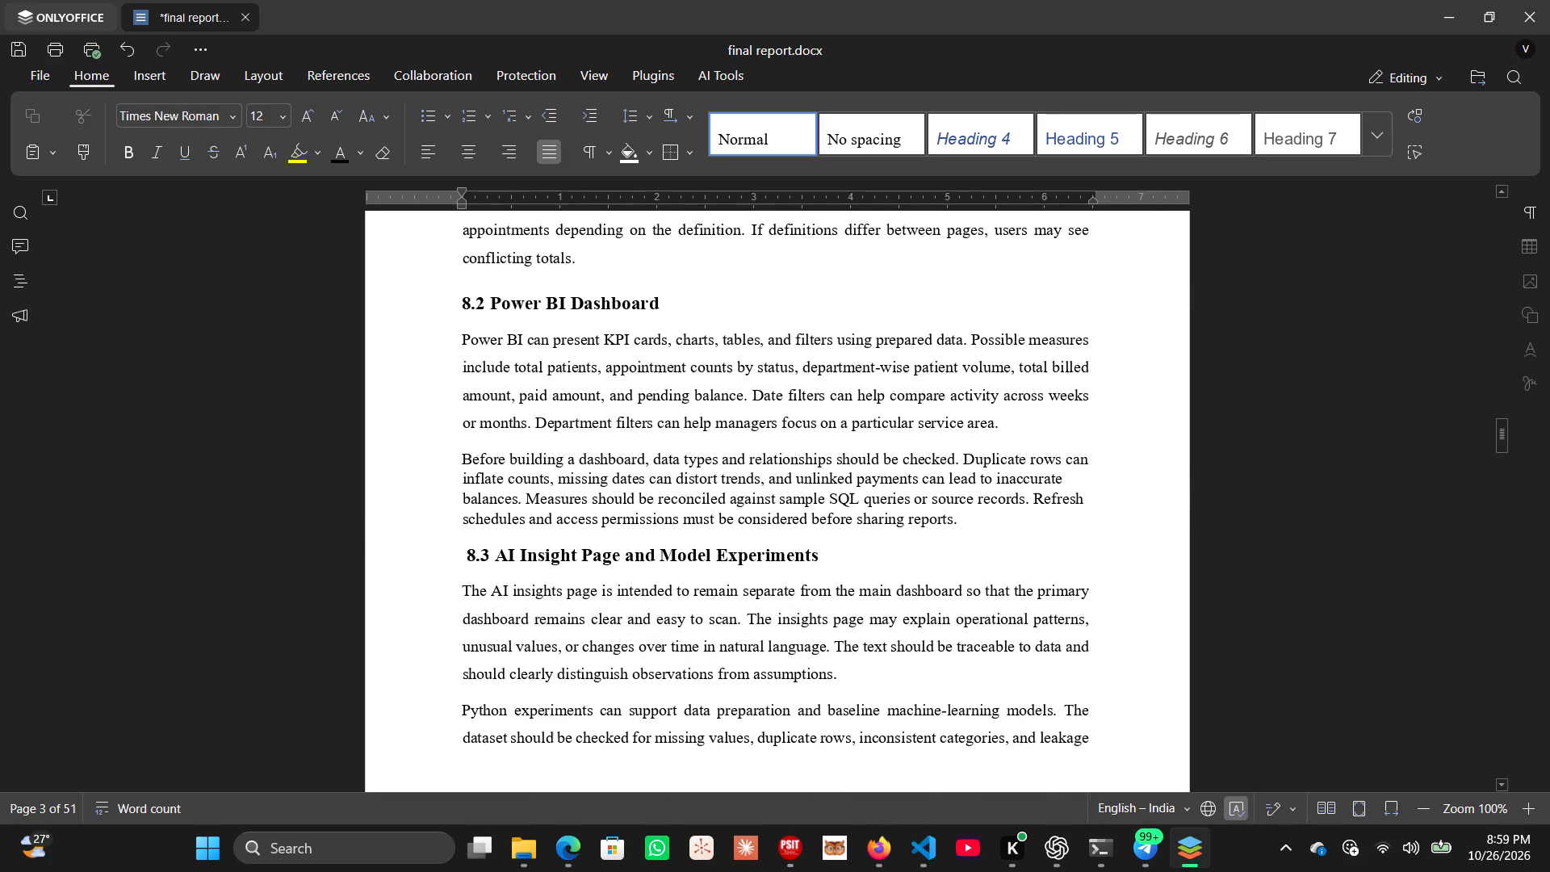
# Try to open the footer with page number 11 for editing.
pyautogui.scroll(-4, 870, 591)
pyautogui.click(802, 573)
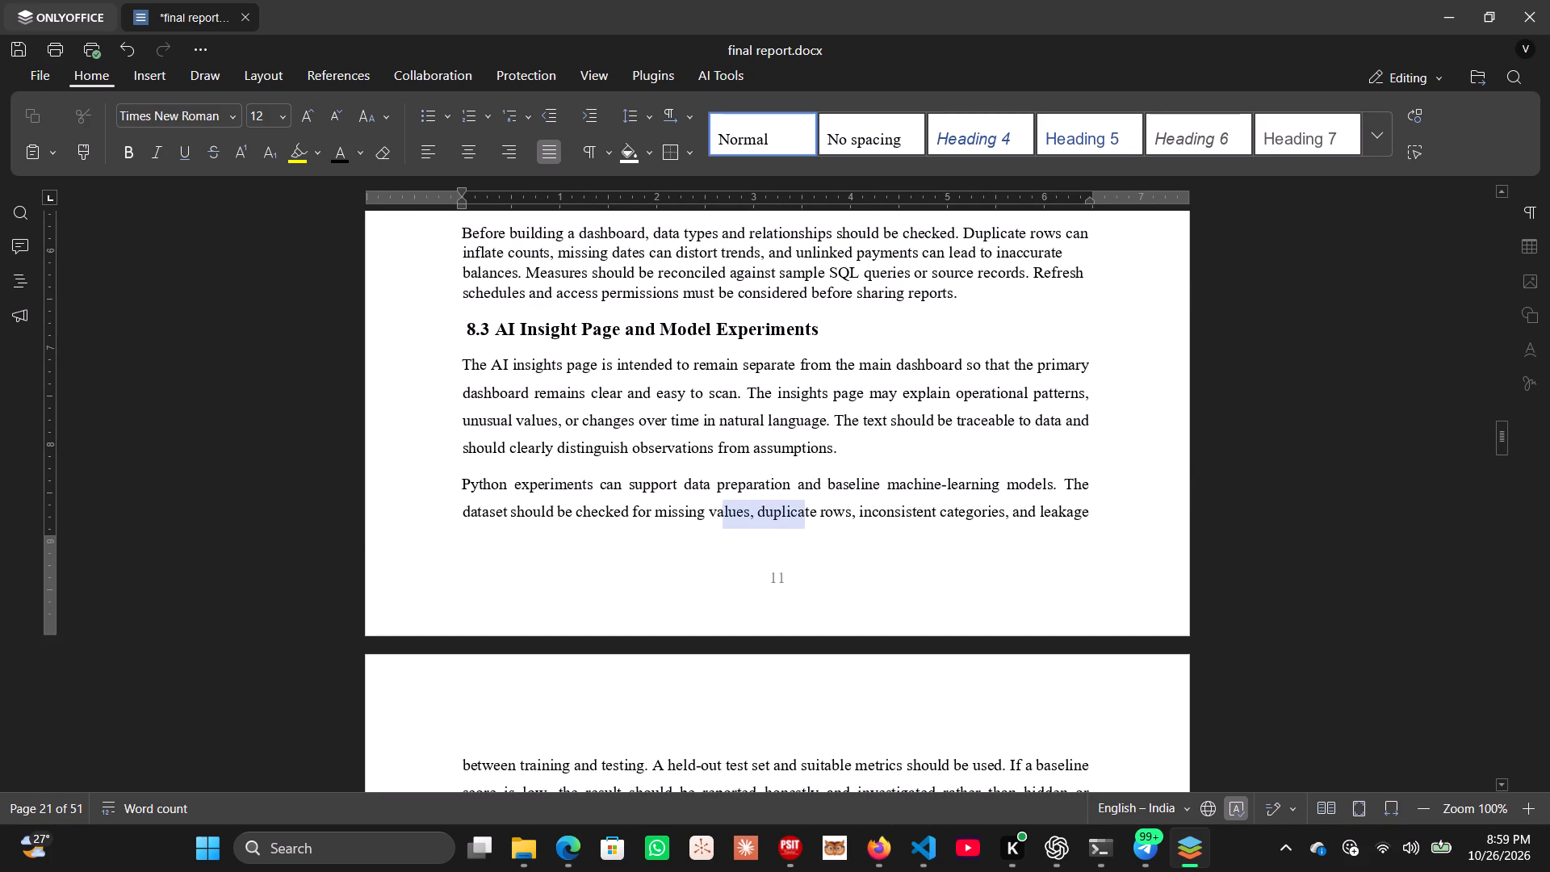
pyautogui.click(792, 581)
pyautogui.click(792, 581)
# Review the rest of Chapter 8 and Chapter 9, Billing, Reports and Documents, for paragraph spacing and page breaks.
pyautogui.scroll(-4, 790, 580)
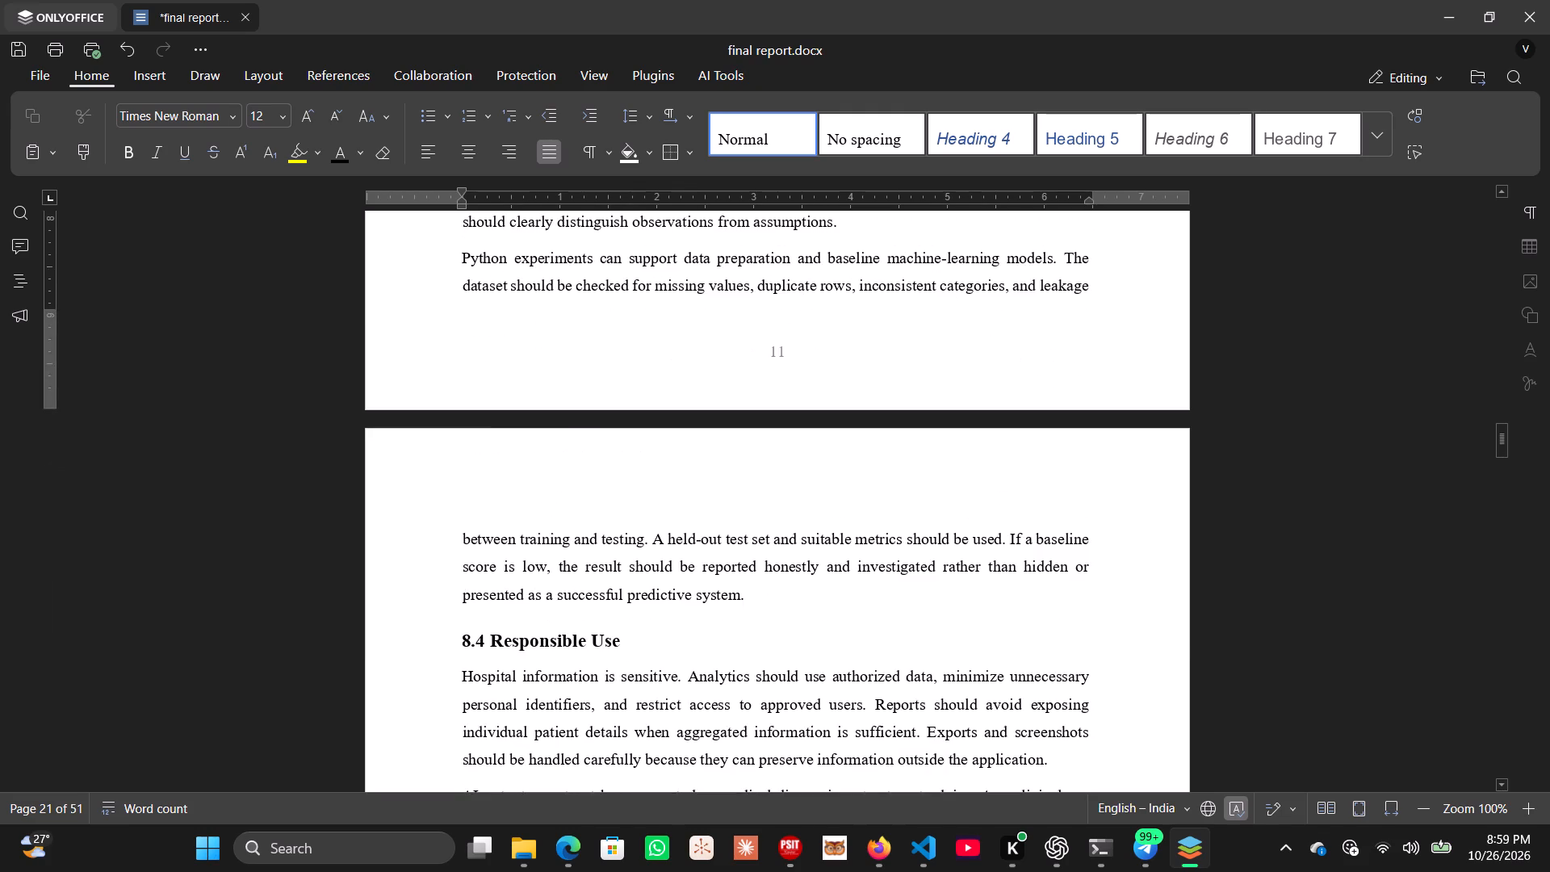
pyautogui.scroll(-20, 790, 580)
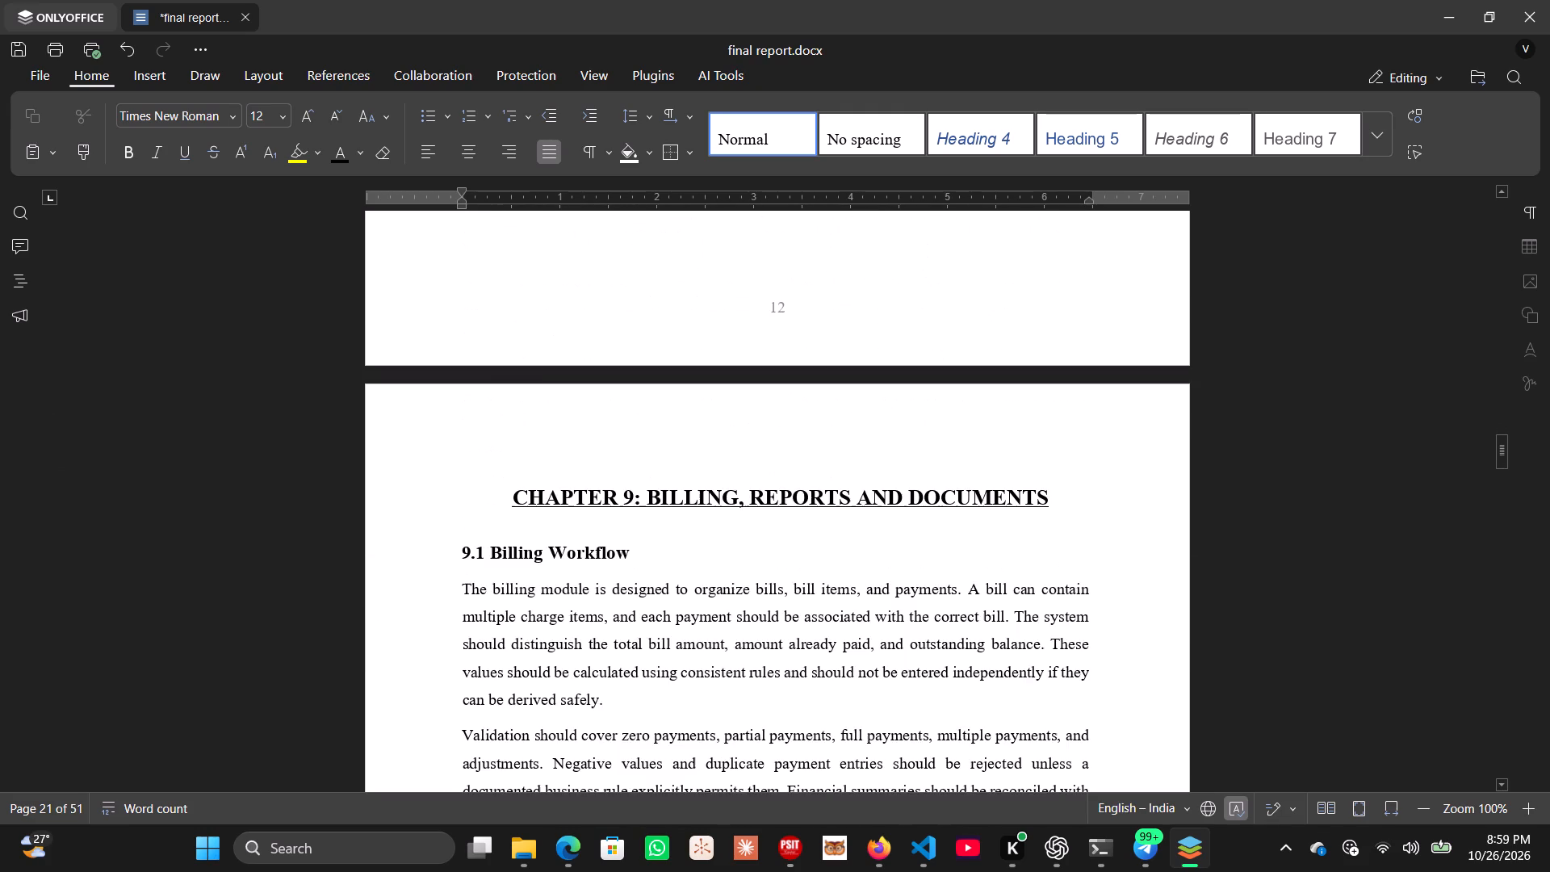
pyautogui.scroll(-19, 790, 592)
pyautogui.scroll(-6, 793, 632)
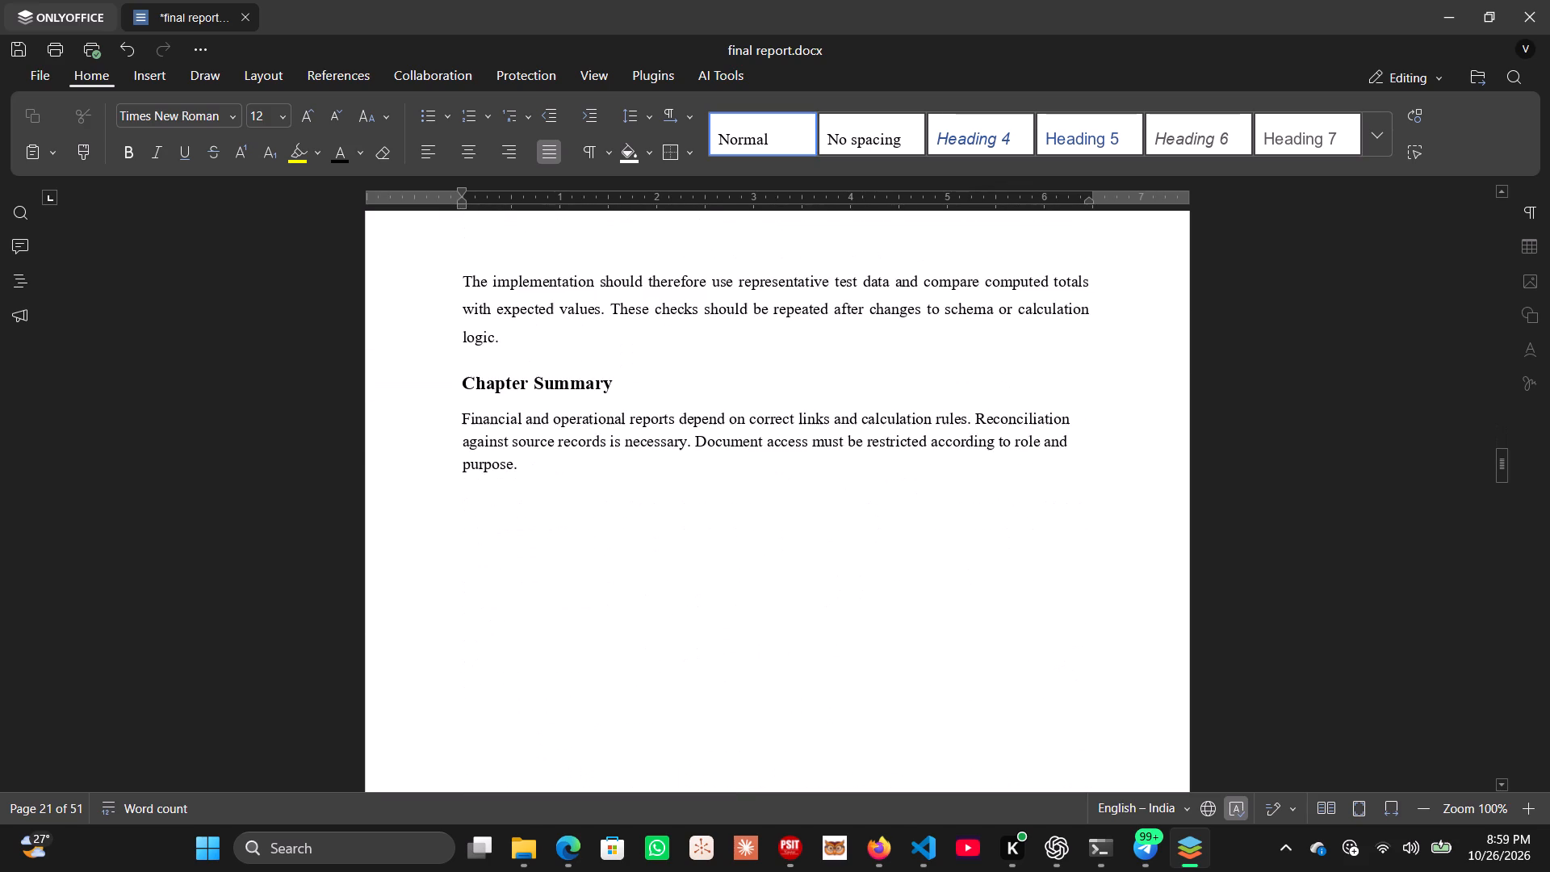
# Review Chapters 10 and 11 for heading placement, paragraph line spacing and page numbering up to the start of Chapter 12.
pyautogui.scroll(-19, 790, 632)
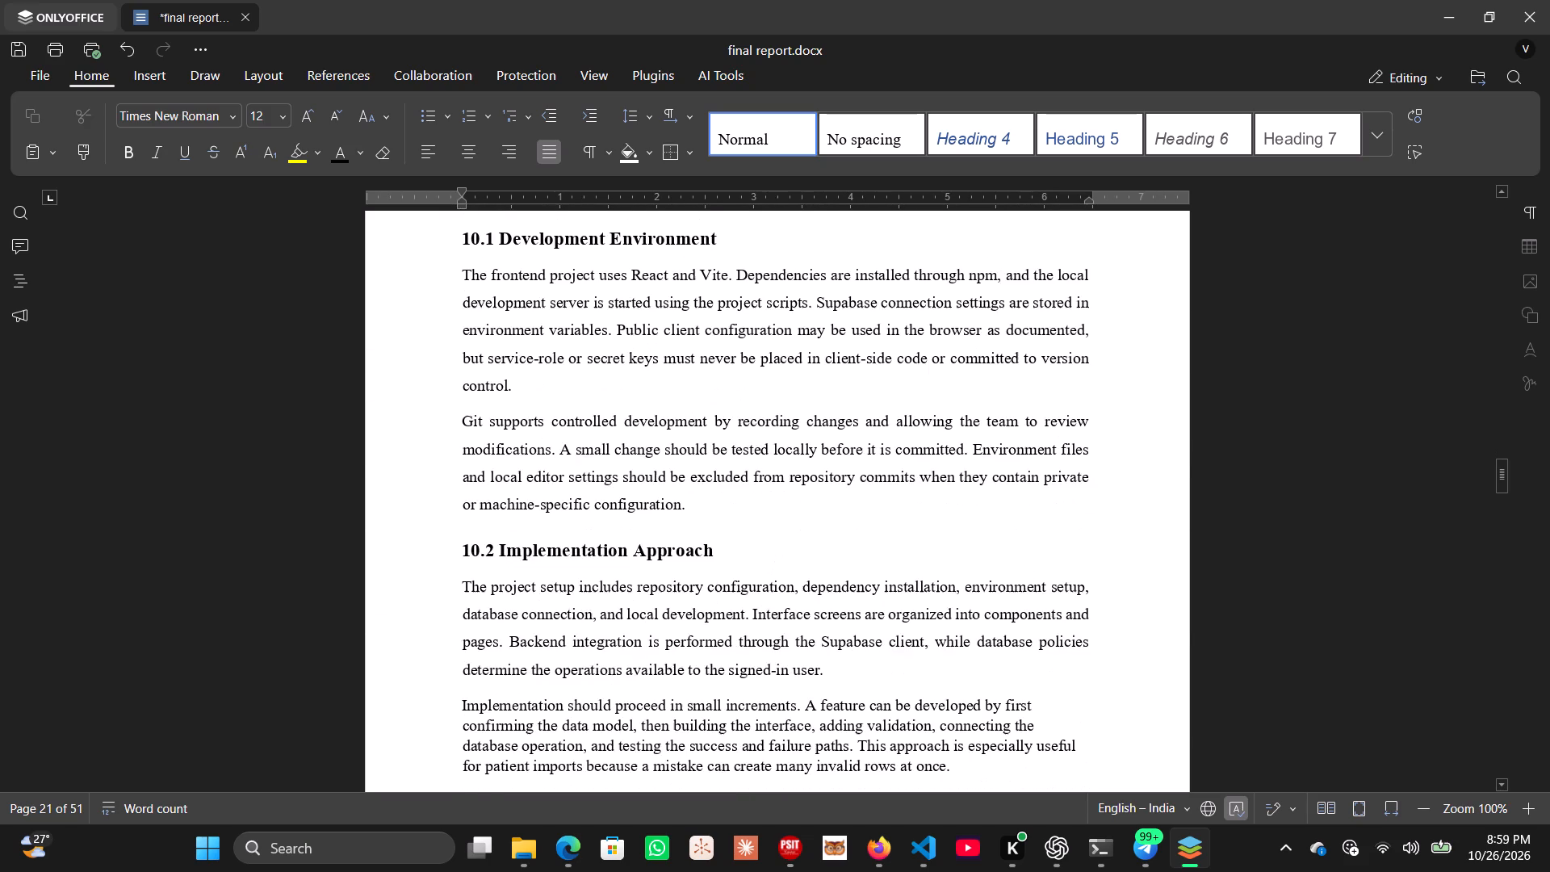
pyautogui.scroll(-14, 790, 632)
pyautogui.scroll(-14, 790, 632)
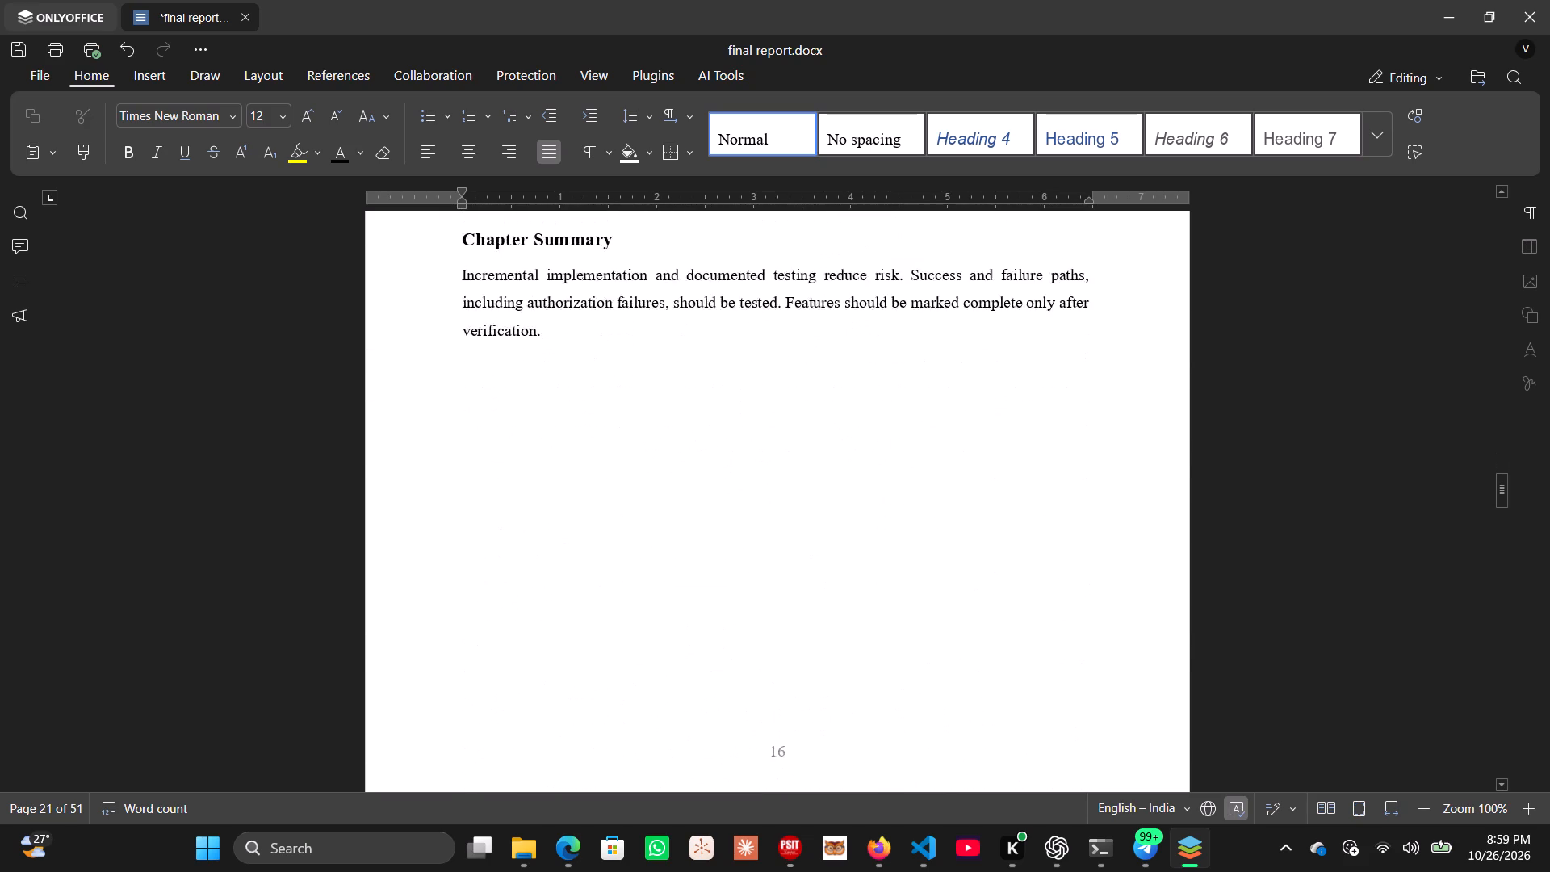
pyautogui.scroll(-20, 790, 632)
pyautogui.scroll(-7, 790, 632)
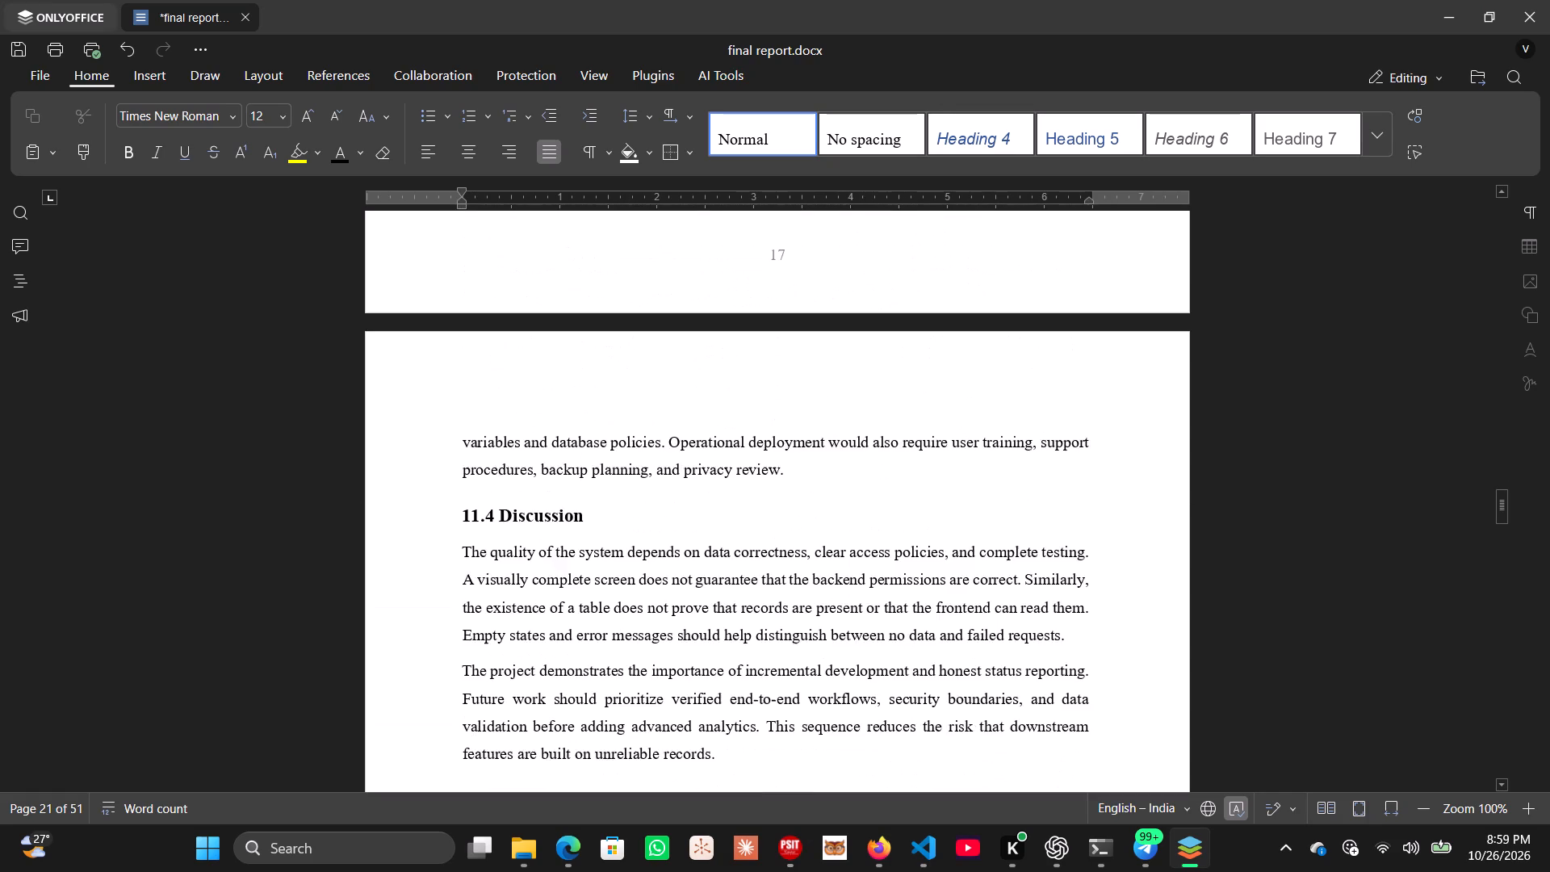
pyautogui.scroll(-19, 790, 632)
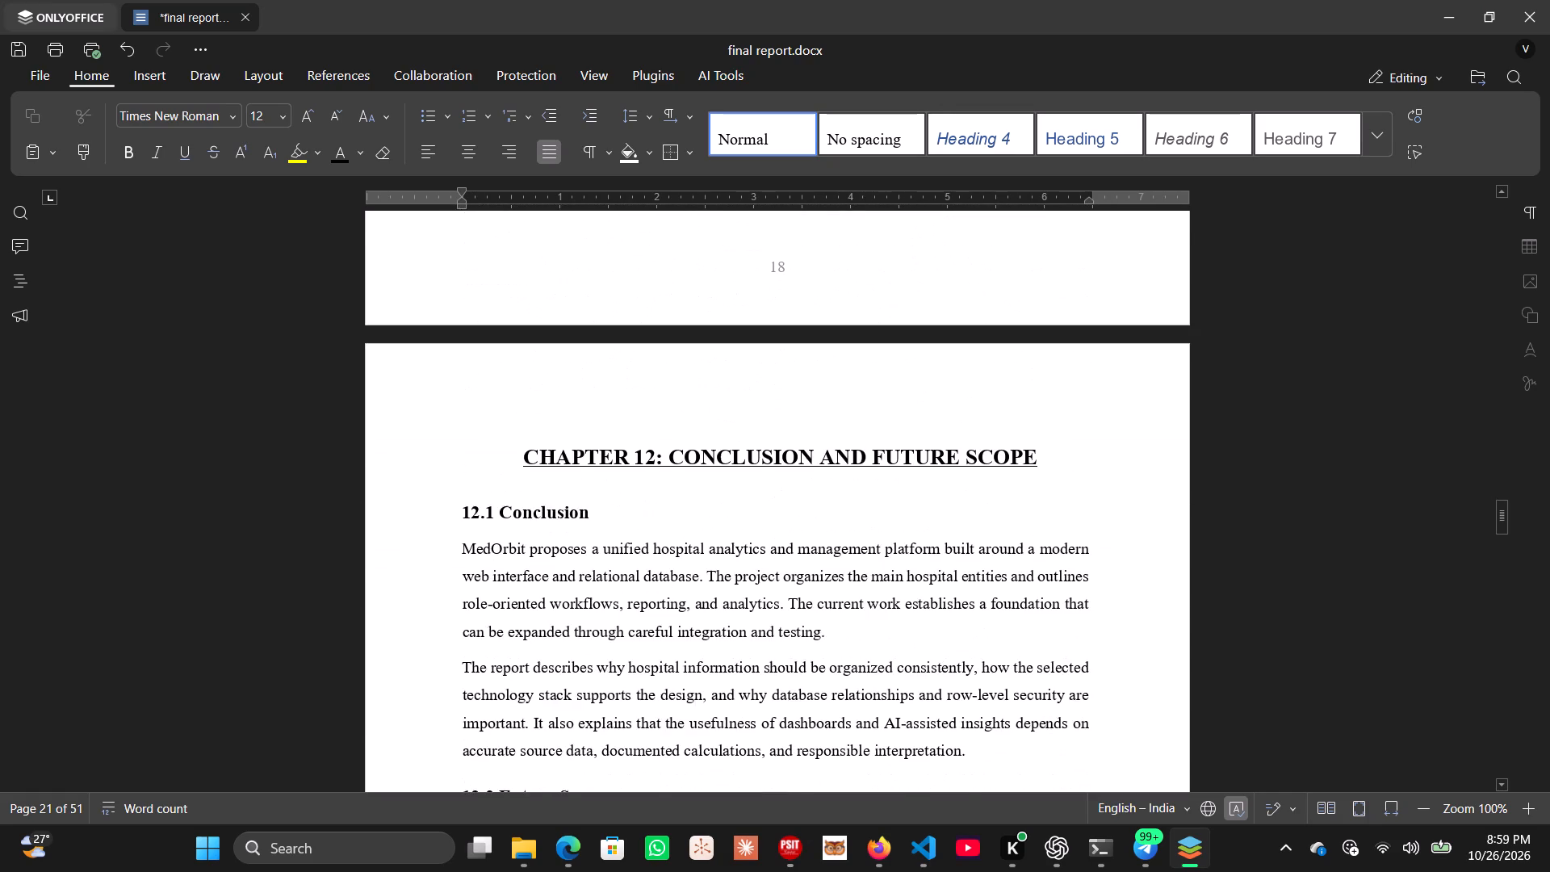
# Review Chapters 12 and 13 for heading placement, text spacing and blank space at the chapter ends.
pyautogui.scroll(-18, 788, 635)
pyautogui.scroll(-6, 788, 635)
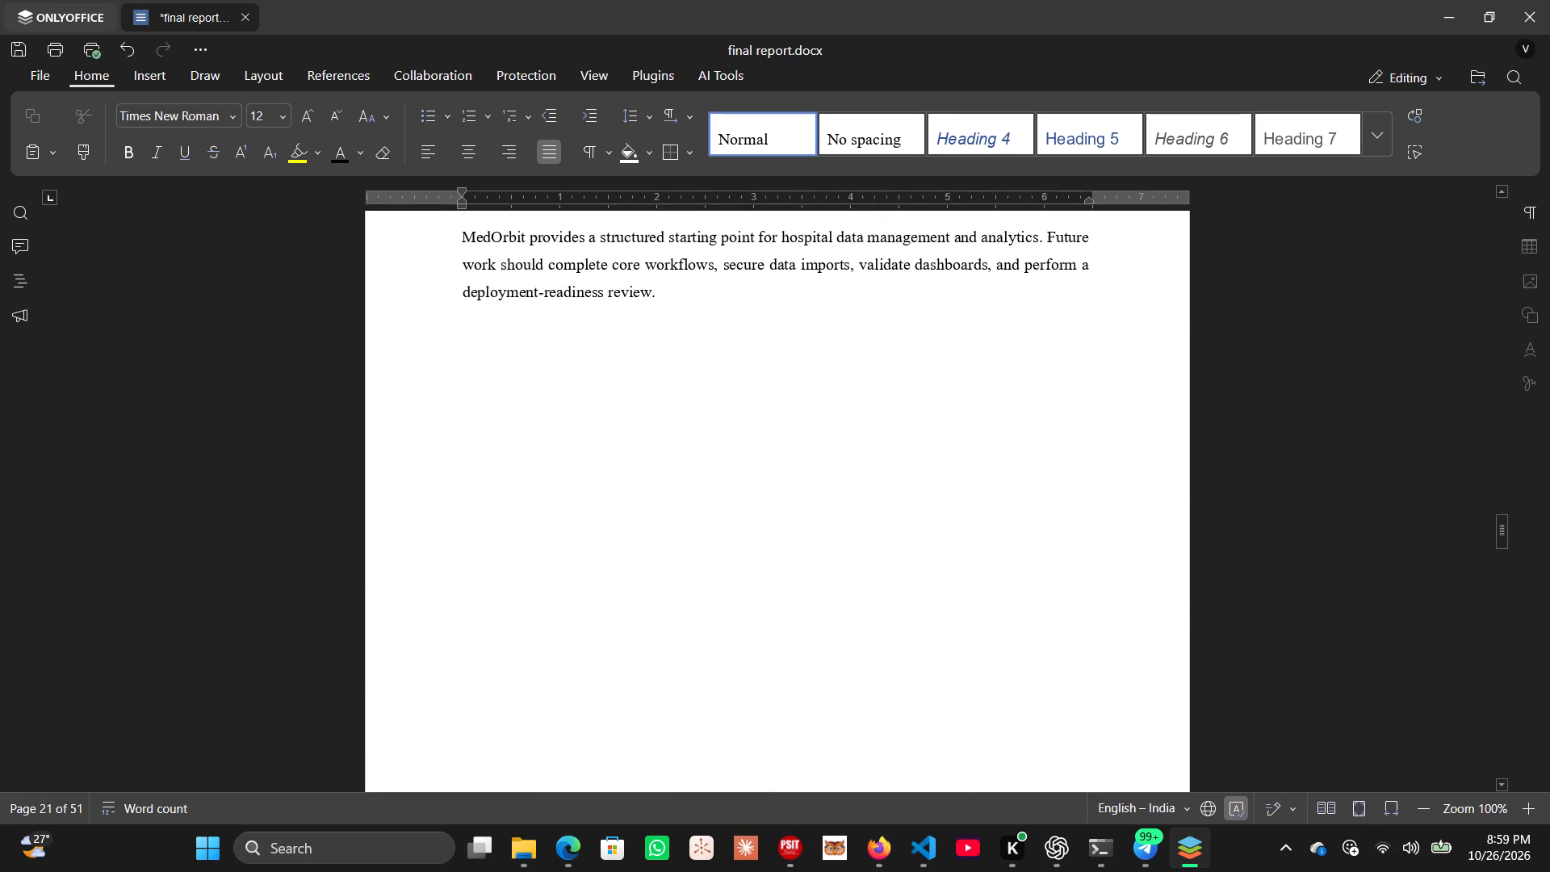
pyautogui.scroll(-19, 788, 635)
pyautogui.scroll(-4, 788, 635)
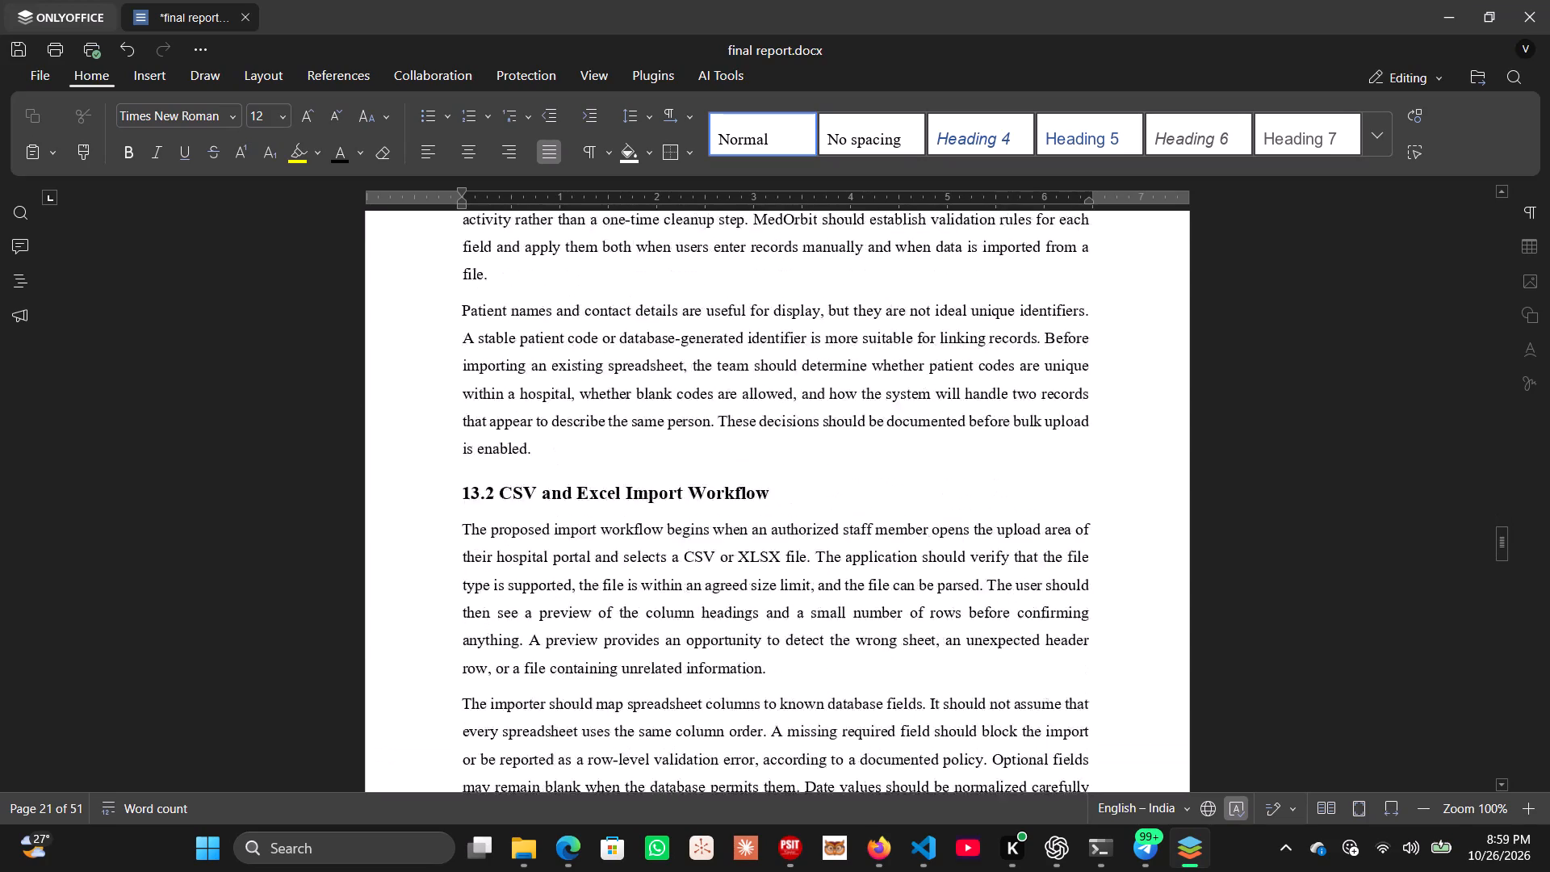
pyautogui.scroll(-17, 788, 635)
pyautogui.scroll(-8, 788, 635)
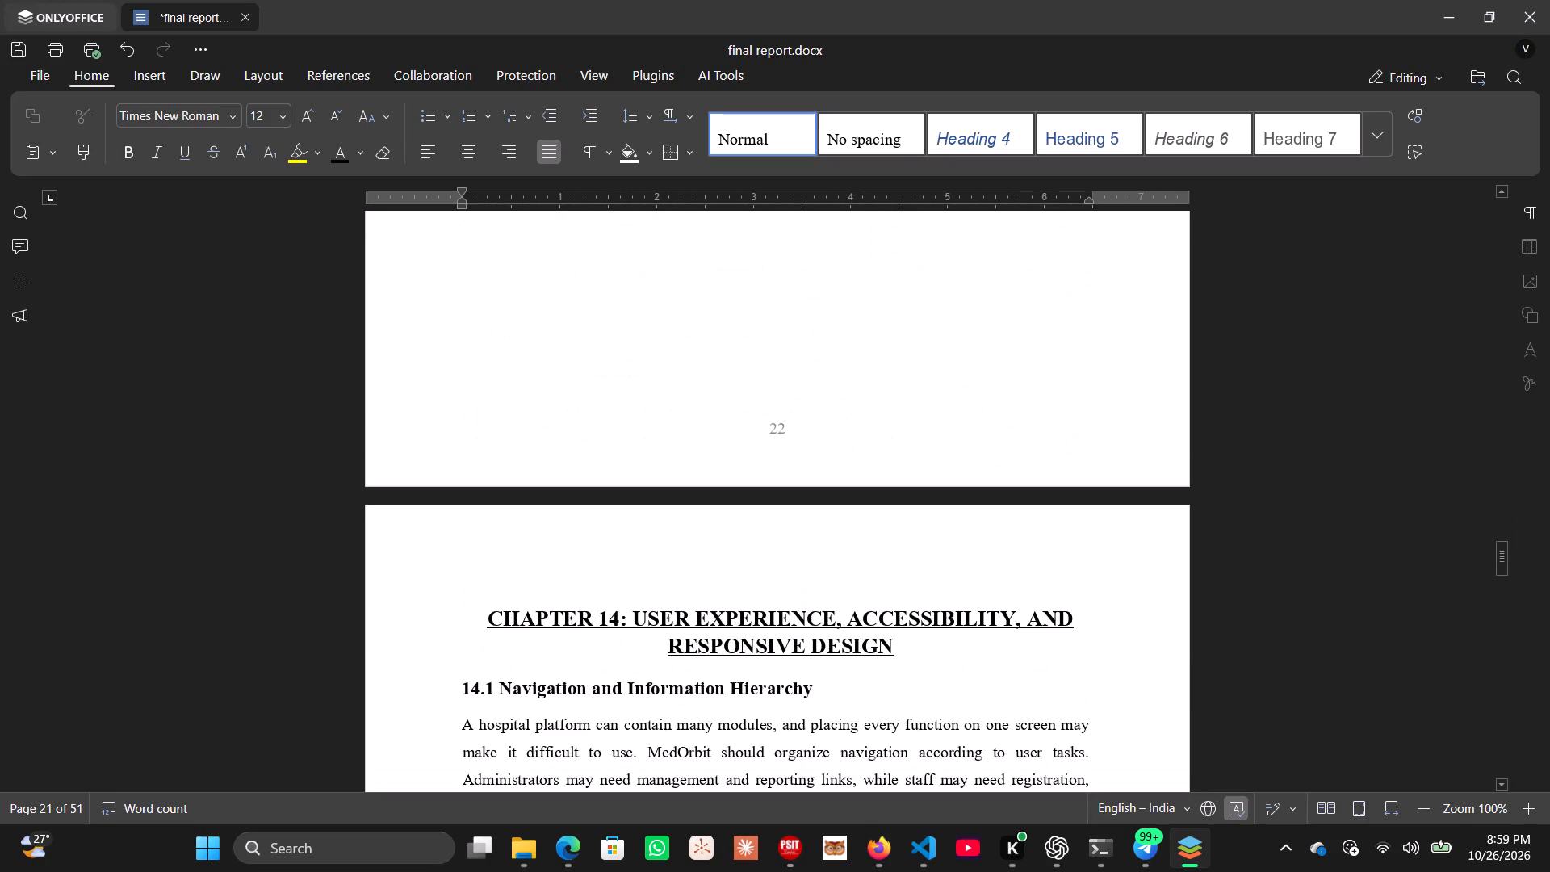
# Review the report from Chapter 14 through Chapter 17 and the closing MedOrbit paragraph for heading layout, spacing and page breaks.
pyautogui.scroll(-13, 788, 635)
pyautogui.scroll(-16, 788, 635)
pyautogui.scroll(-5, 788, 635)
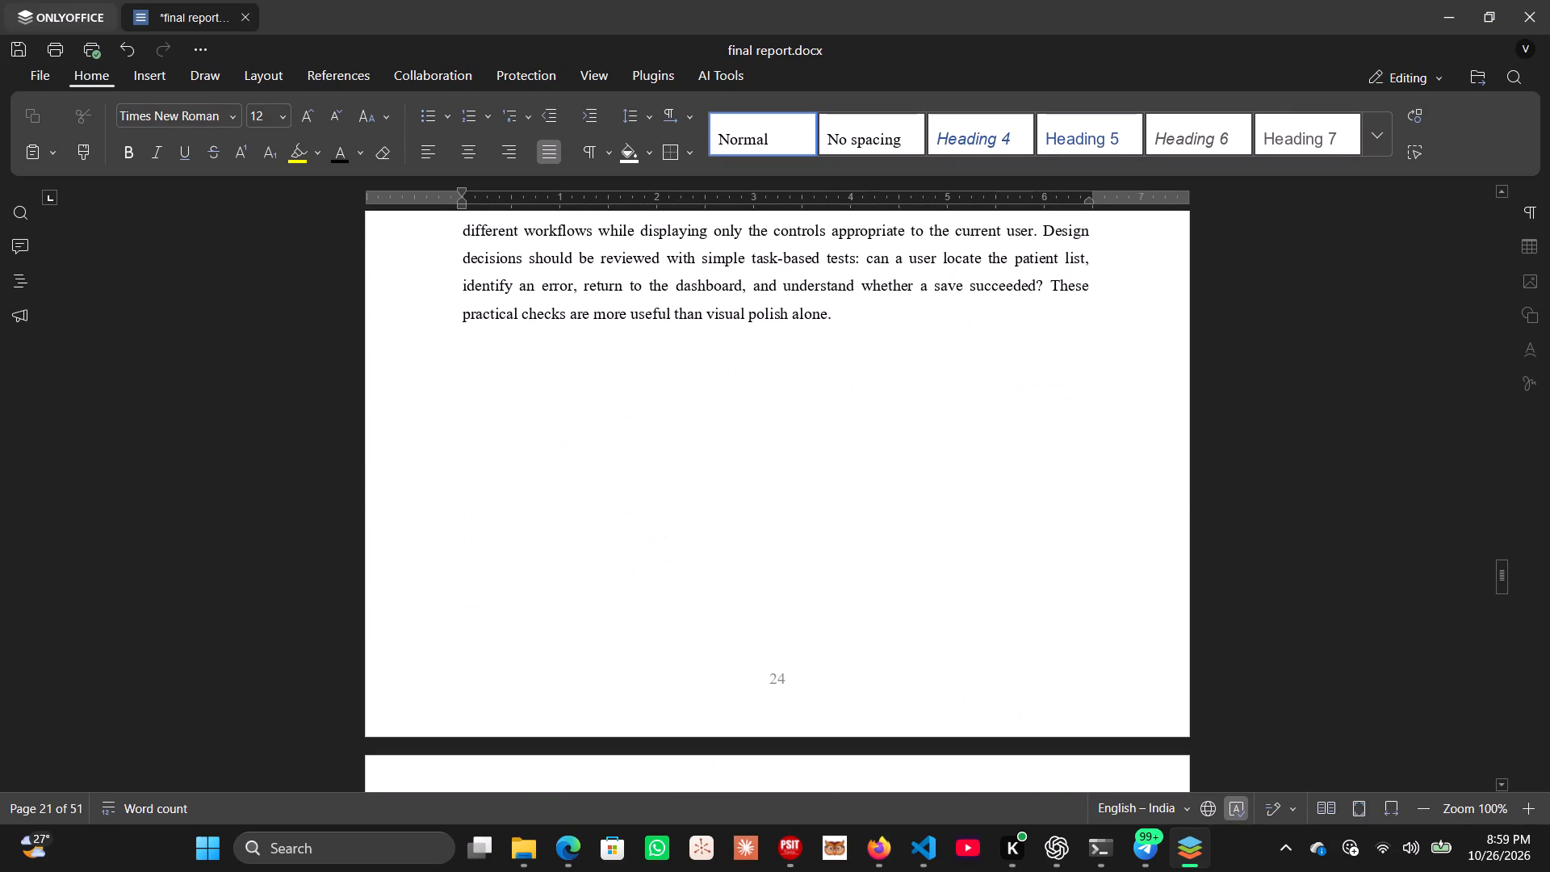
pyautogui.scroll(-7, 1547, 522)
pyautogui.scroll(-1, 1498, 569)
pyautogui.scroll(-8, 900, 564)
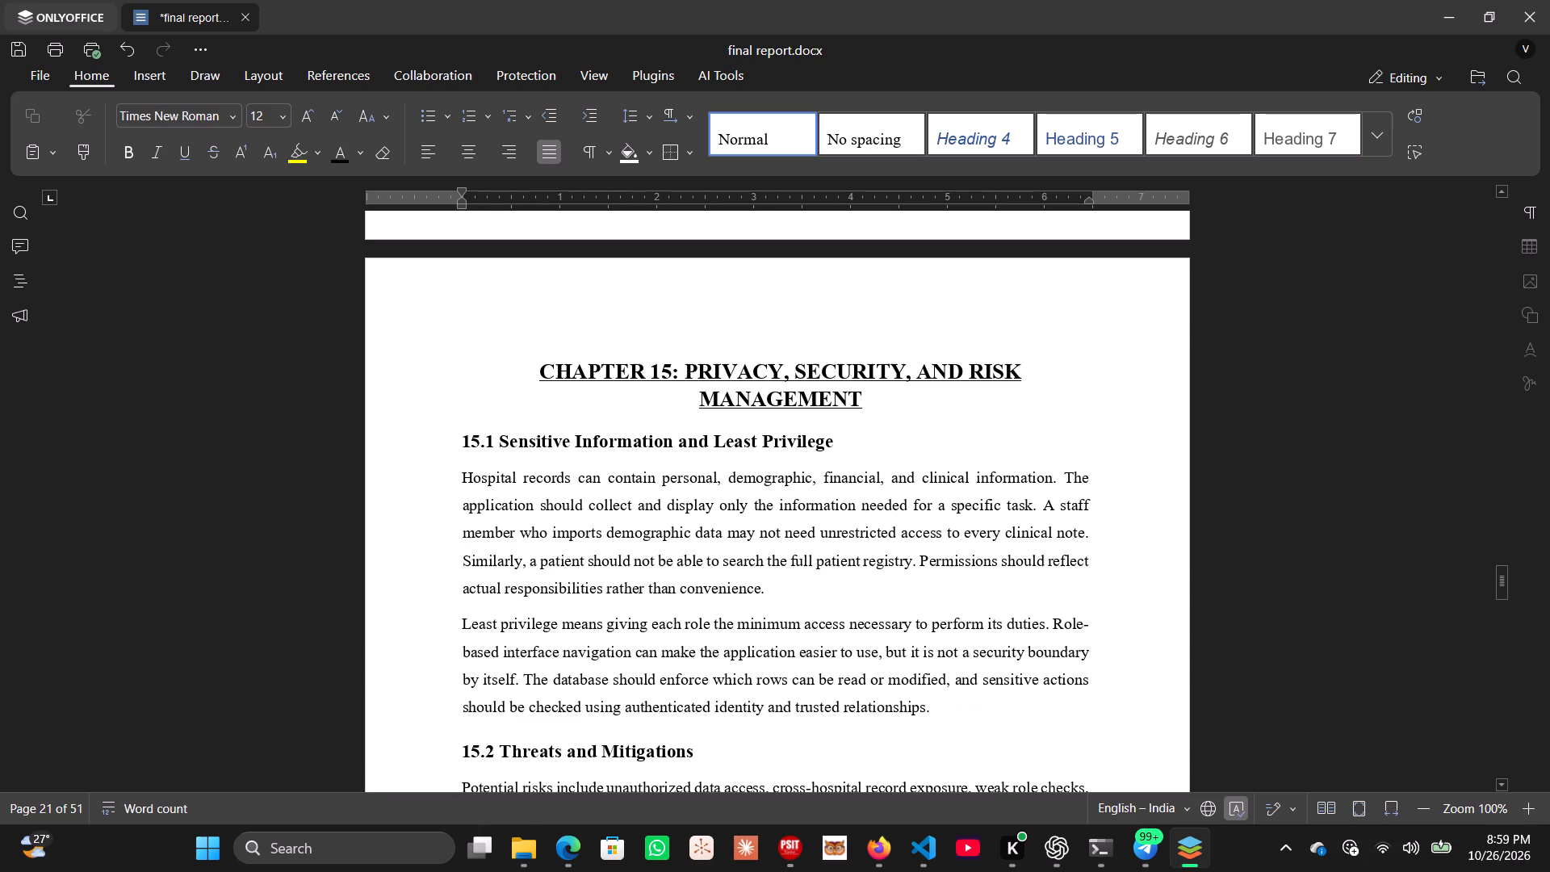
pyautogui.scroll(-16, 900, 564)
pyautogui.scroll(-18, 902, 576)
pyautogui.scroll(-8, 902, 585)
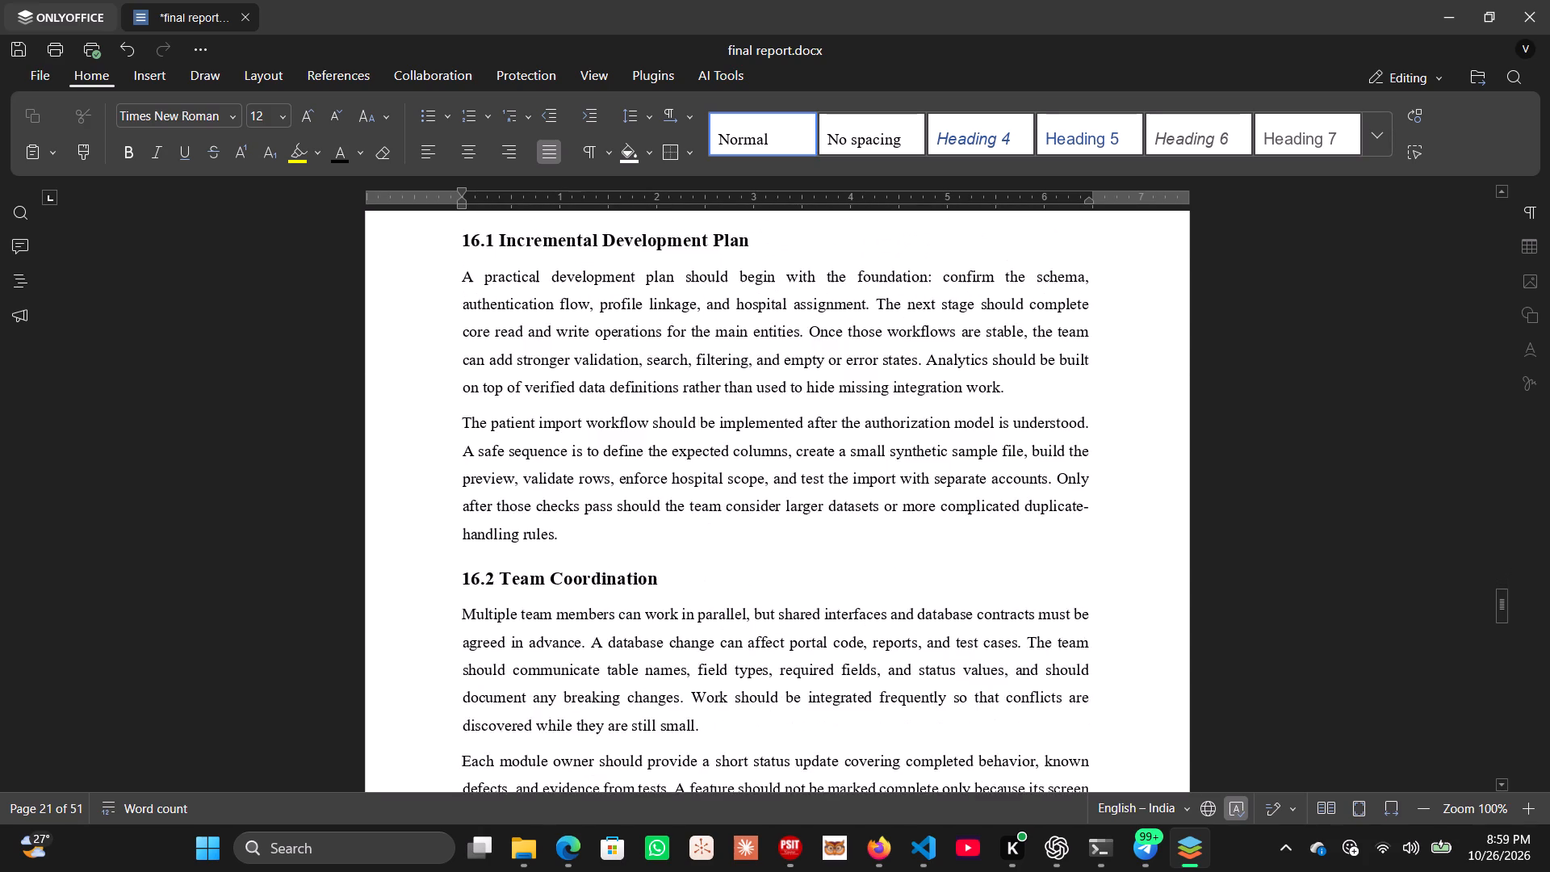
pyautogui.scroll(-20, 902, 587)
pyautogui.scroll(-20, 902, 587)
pyautogui.scroll(-7, 902, 587)
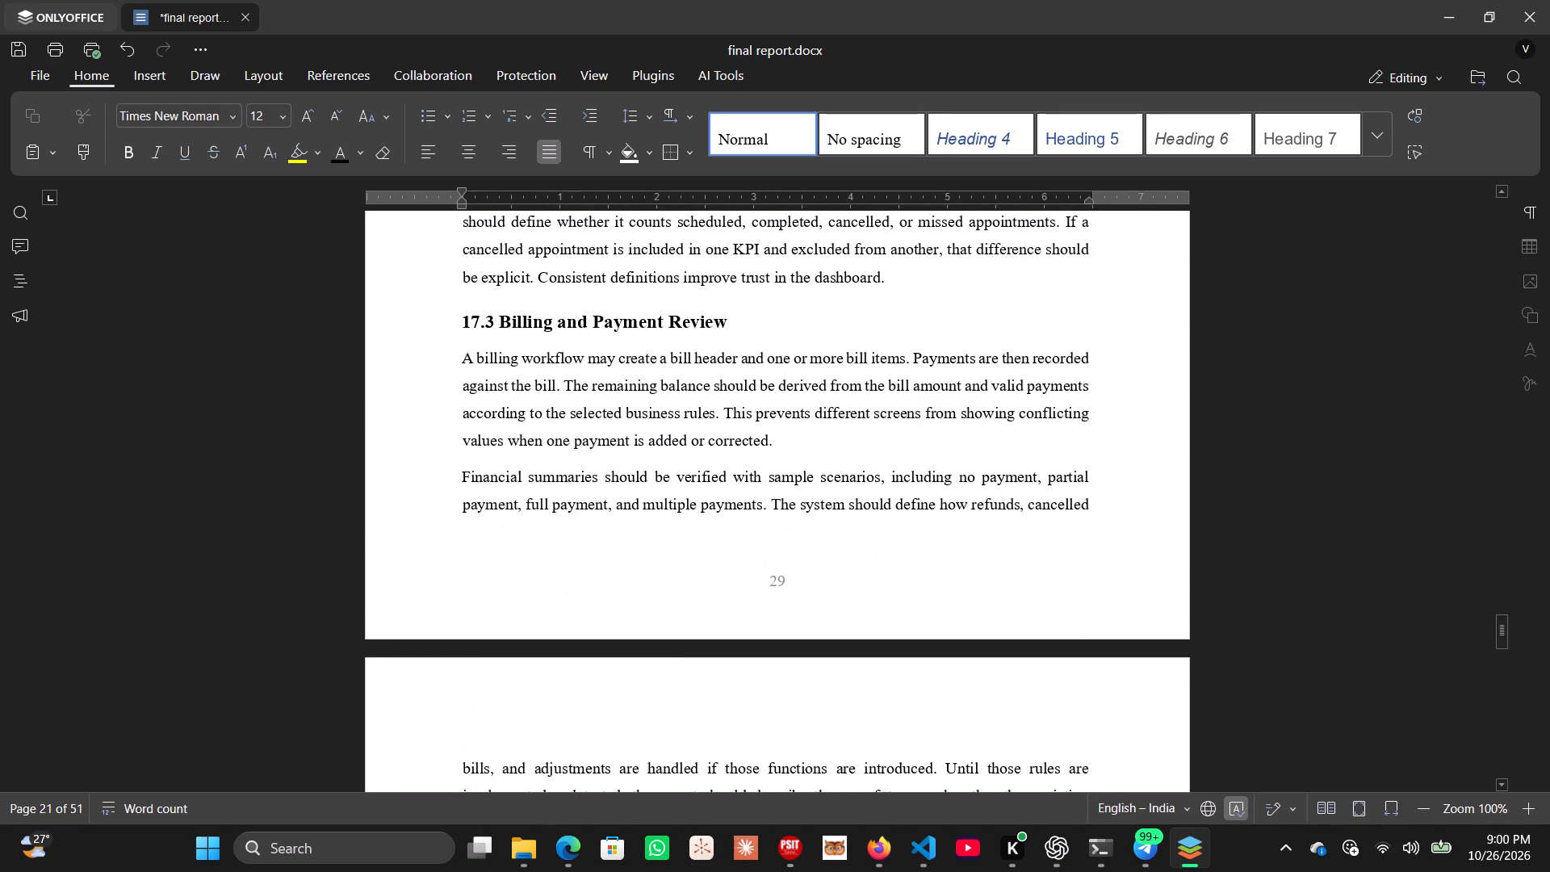
pyautogui.scroll(-20, 907, 594)
pyautogui.scroll(-20, 907, 594)
pyautogui.scroll(-7, 907, 594)
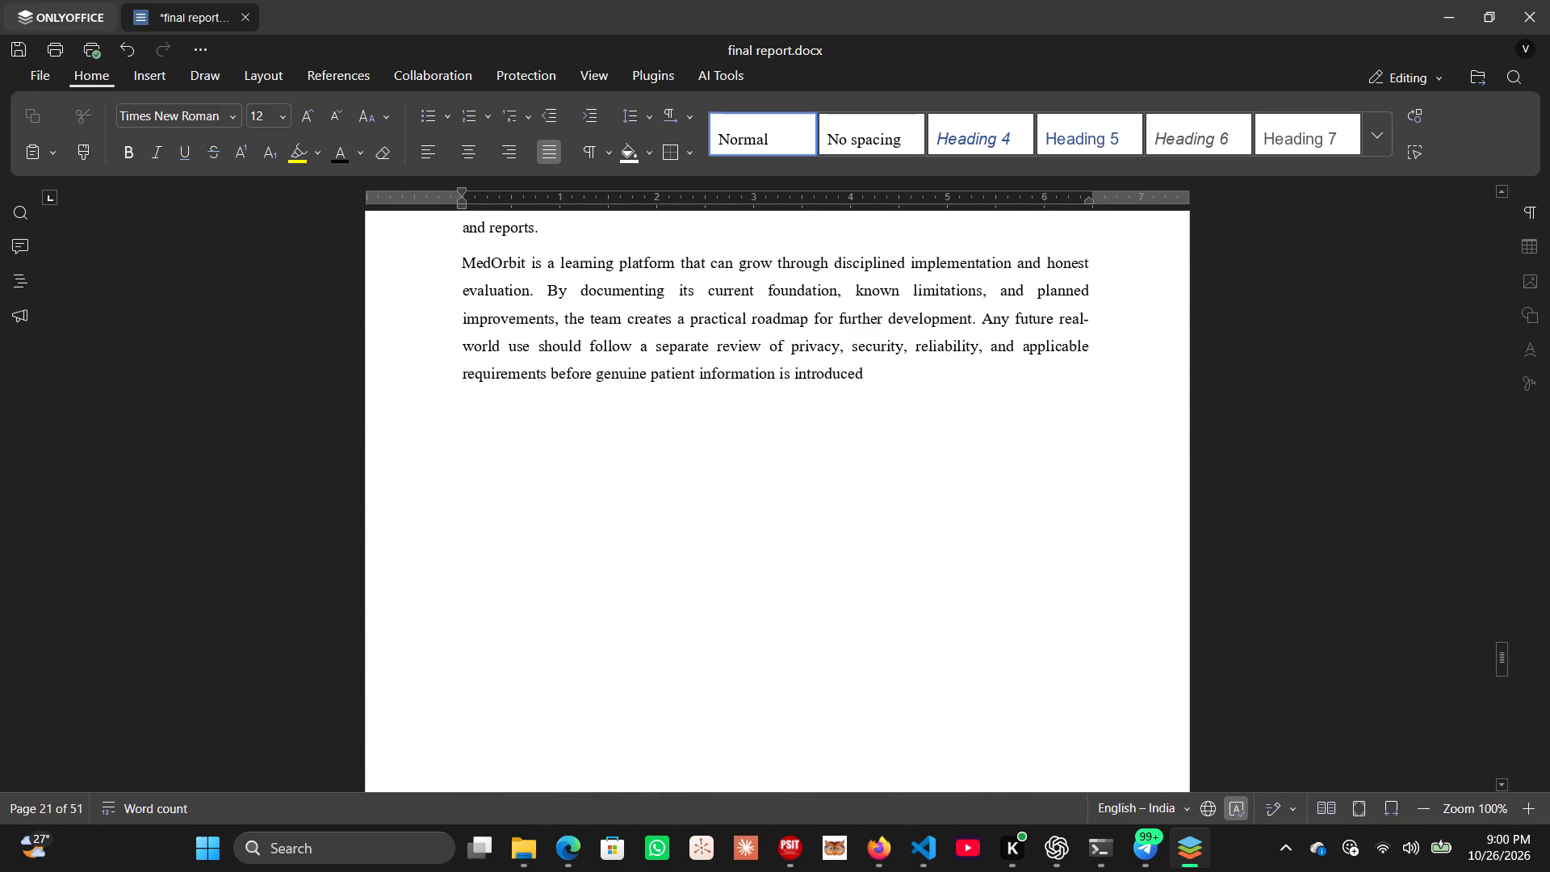
# Review the remaining chapters, including Chapter 21 and the Final Chapter Summary, through Team Work Distribution for heading layout, spacing and page breaks.
pyautogui.scroll(-20, 911, 602)
pyautogui.scroll(-20, 911, 602)
pyautogui.scroll(-7, 911, 602)
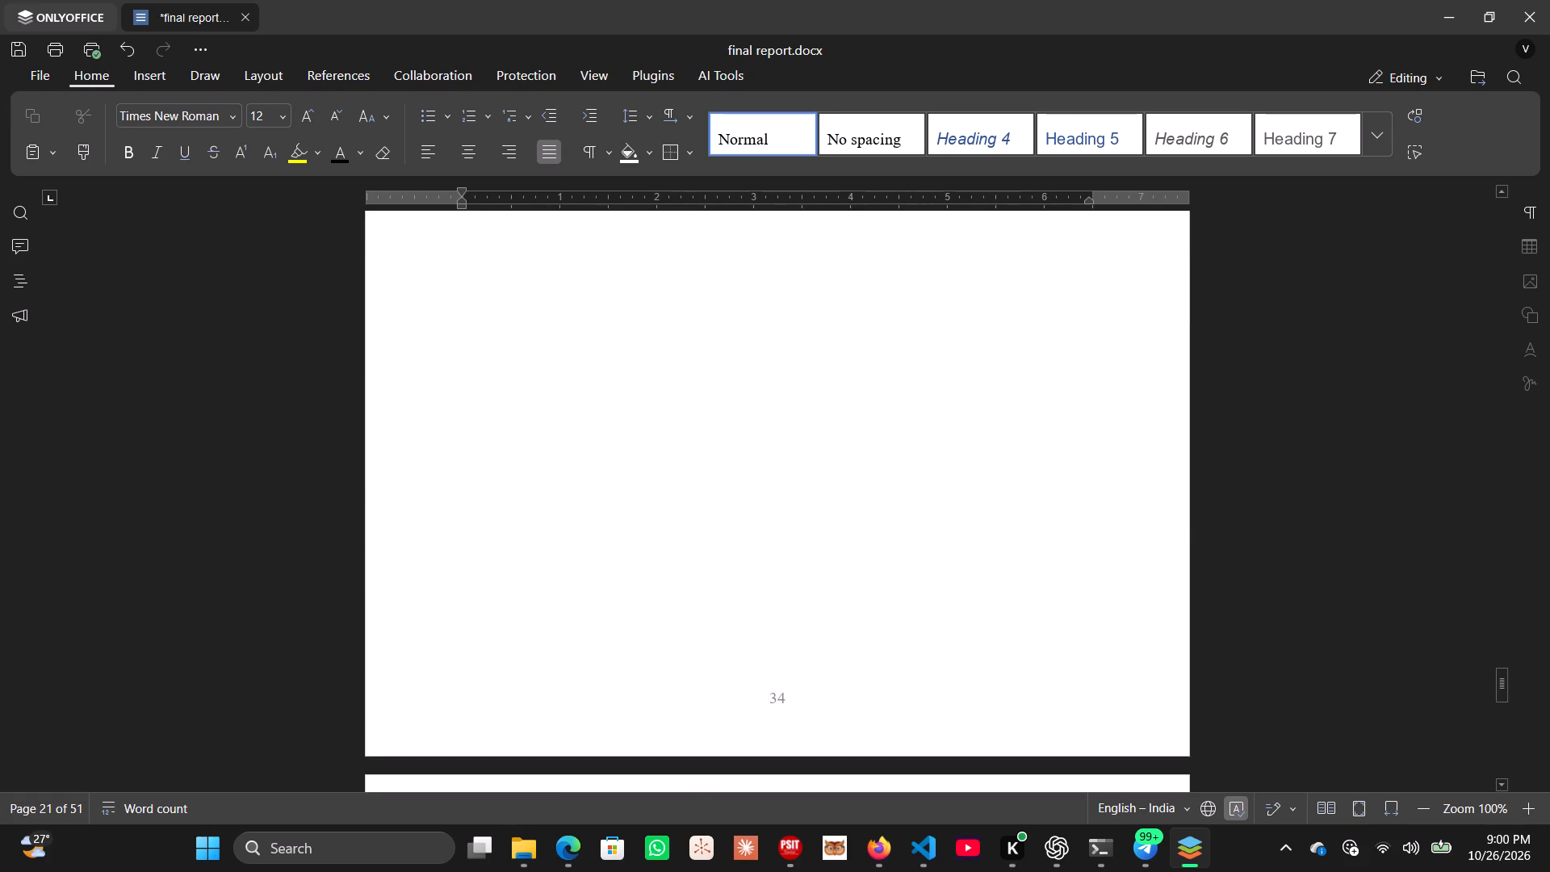
pyautogui.scroll(-20, 914, 608)
pyautogui.scroll(-5, 914, 608)
pyautogui.scroll(-17, 916, 613)
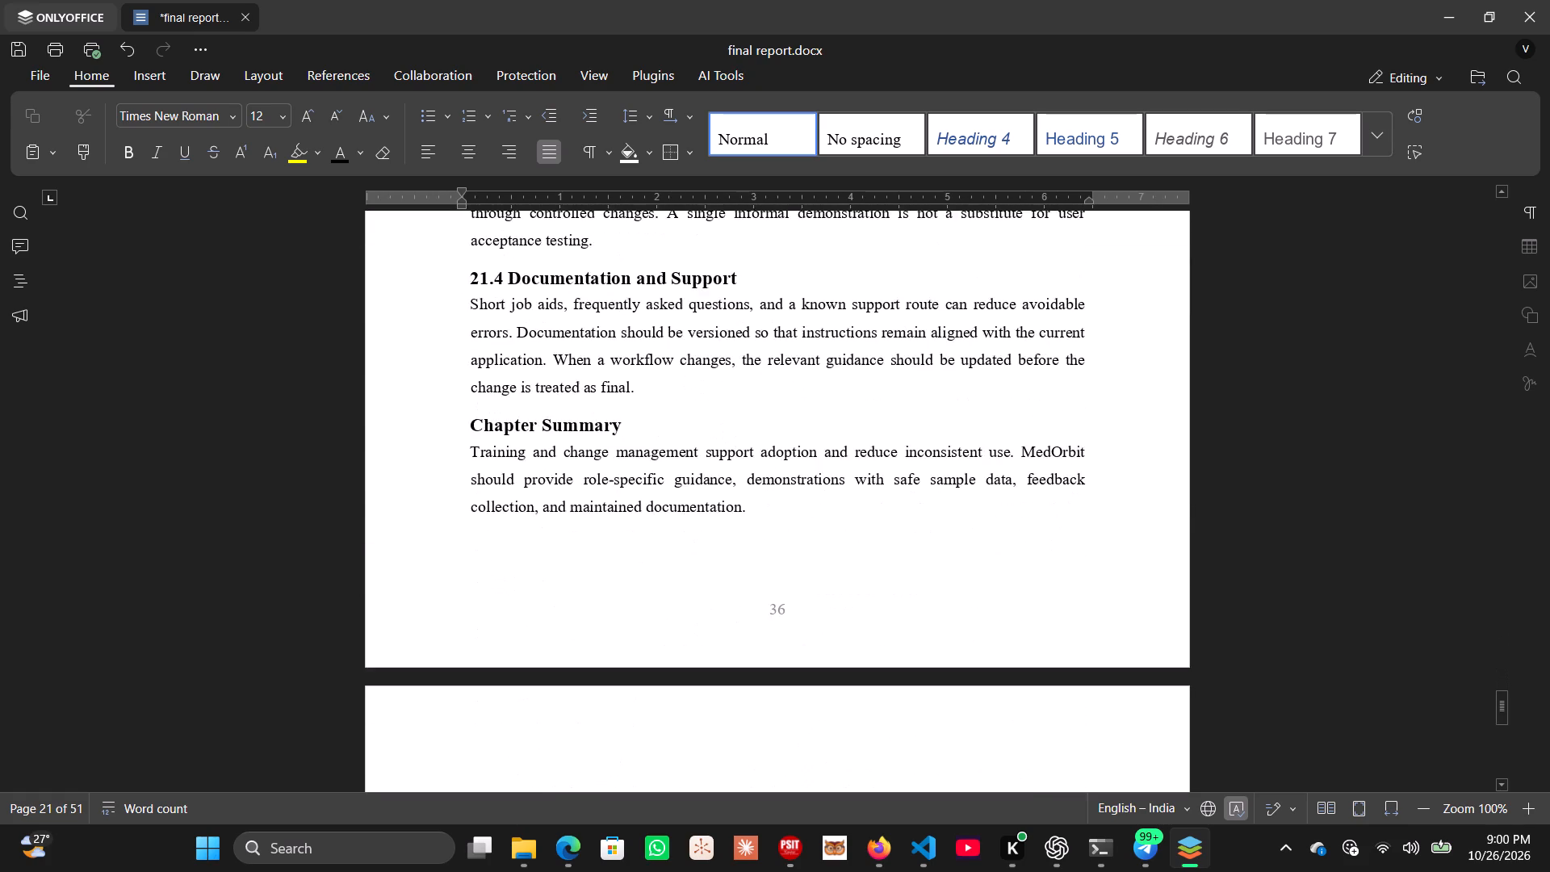
pyautogui.scroll(-20, 916, 615)
pyautogui.scroll(-20, 916, 615)
pyautogui.scroll(-6, 916, 615)
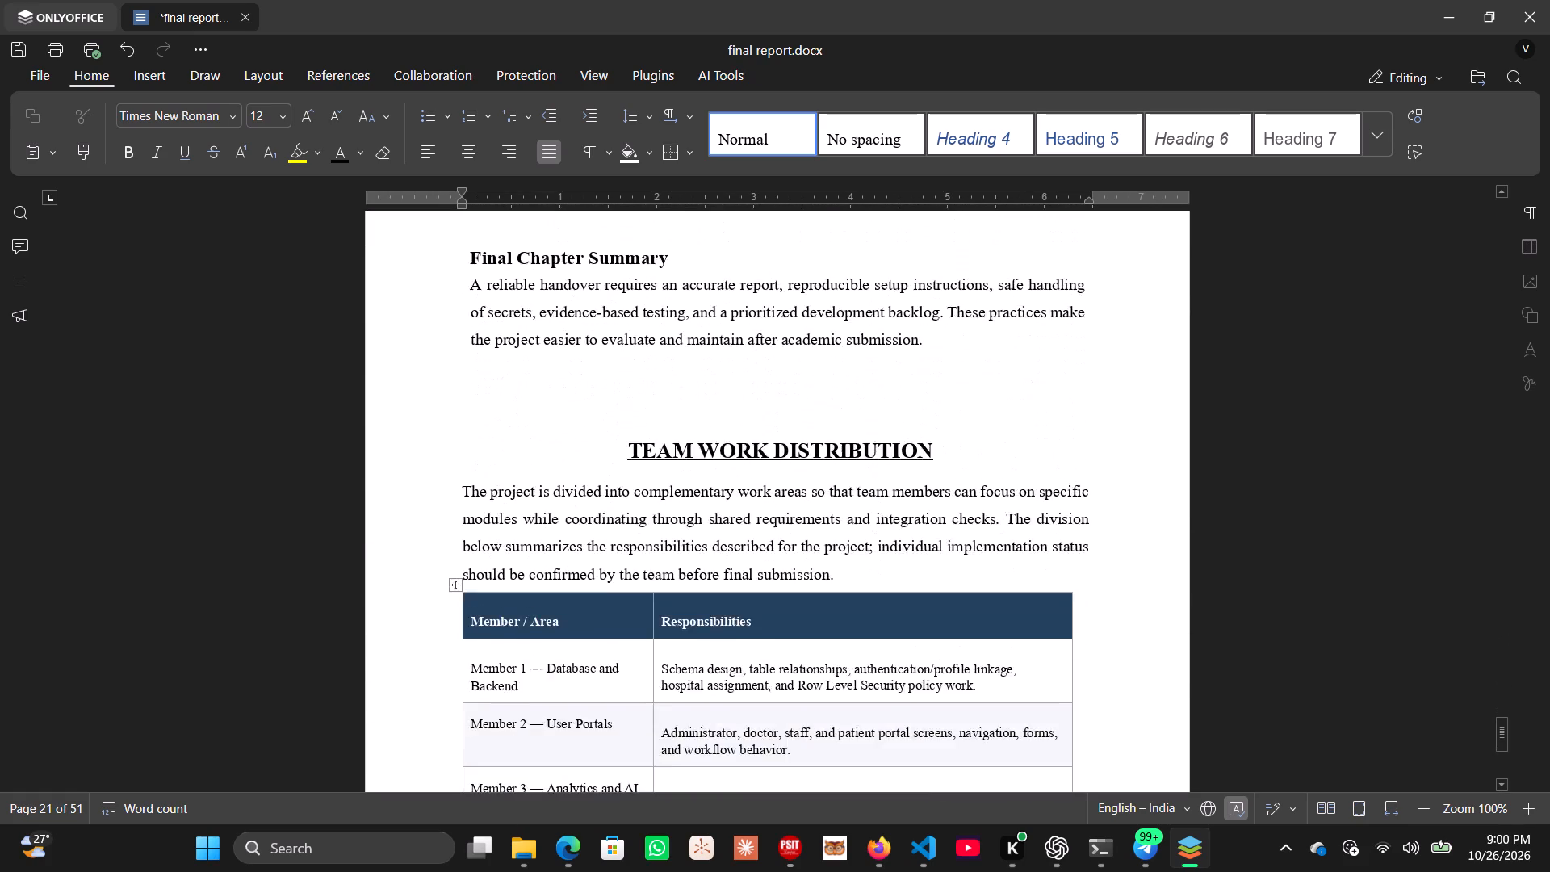
pyautogui.scroll(-16, 919, 623)
pyautogui.scroll(-8, 927, 631)
# Examine the Team Work Distribution section, its responsibilities table, the Coordination and Integration text and the page number for layout and spacing.
pyautogui.scroll(4, 927, 631)
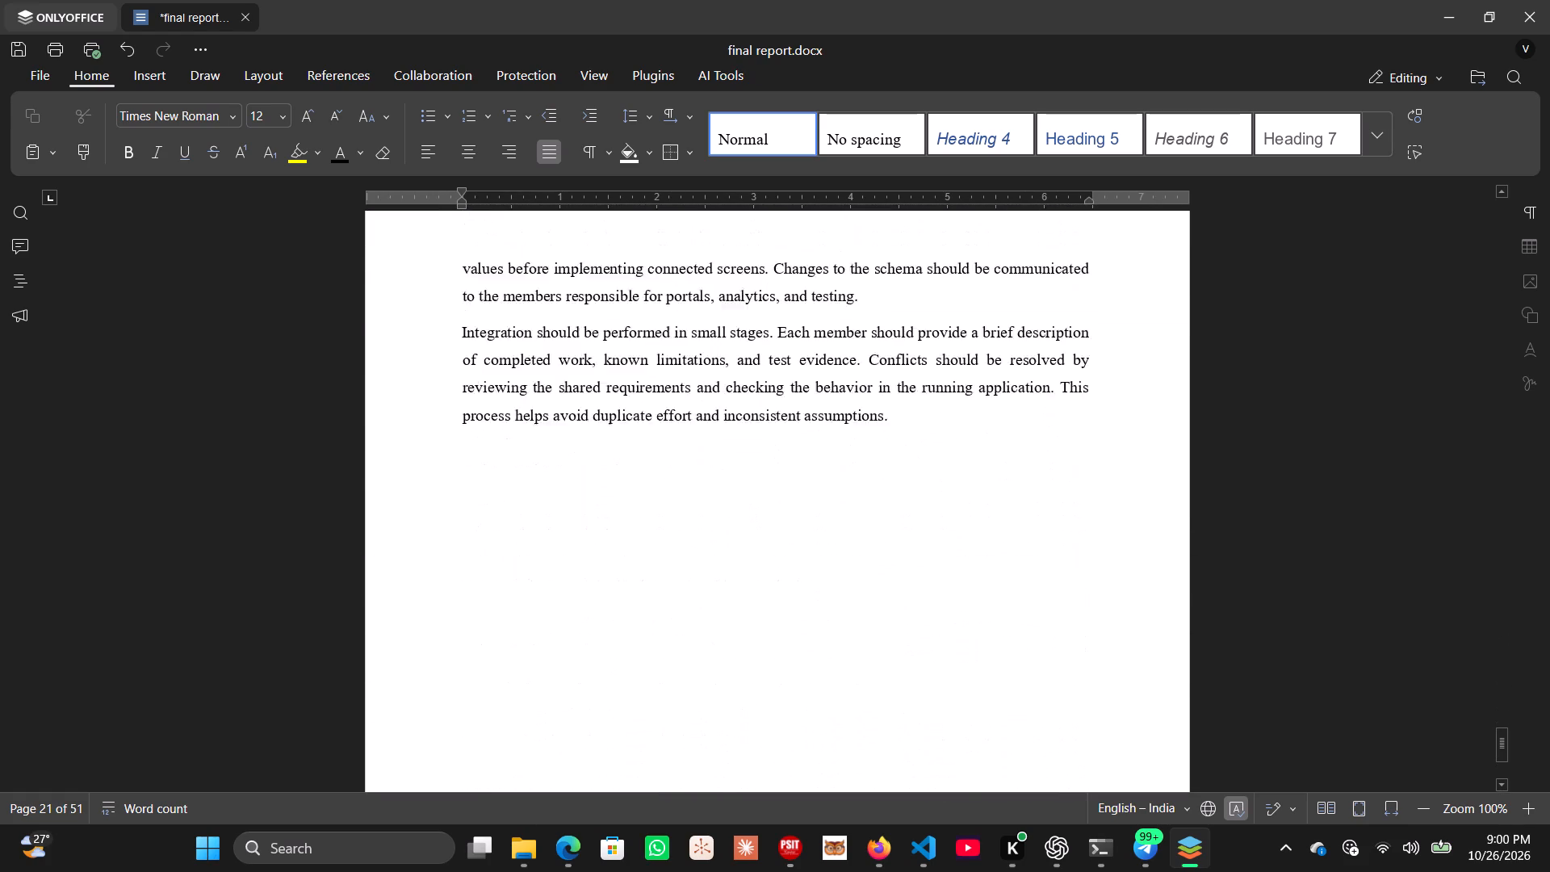
pyautogui.scroll(15, 927, 631)
pyautogui.scroll(-4, 927, 631)
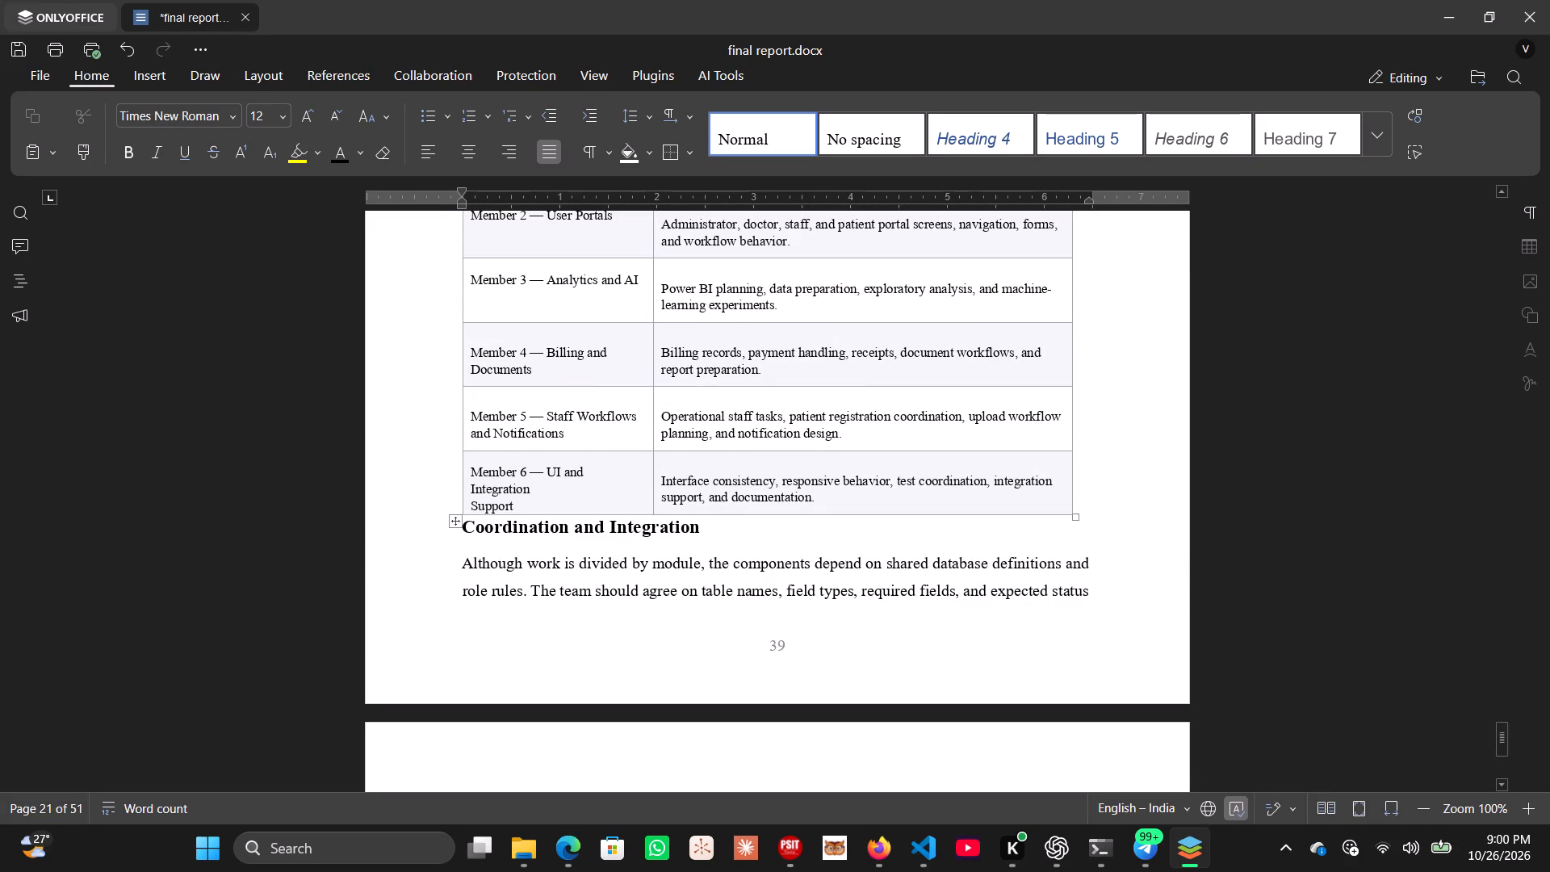
pyautogui.moveTo(765, 643); pyautogui.dragTo(785, 643)
pyautogui.click(806, 643)
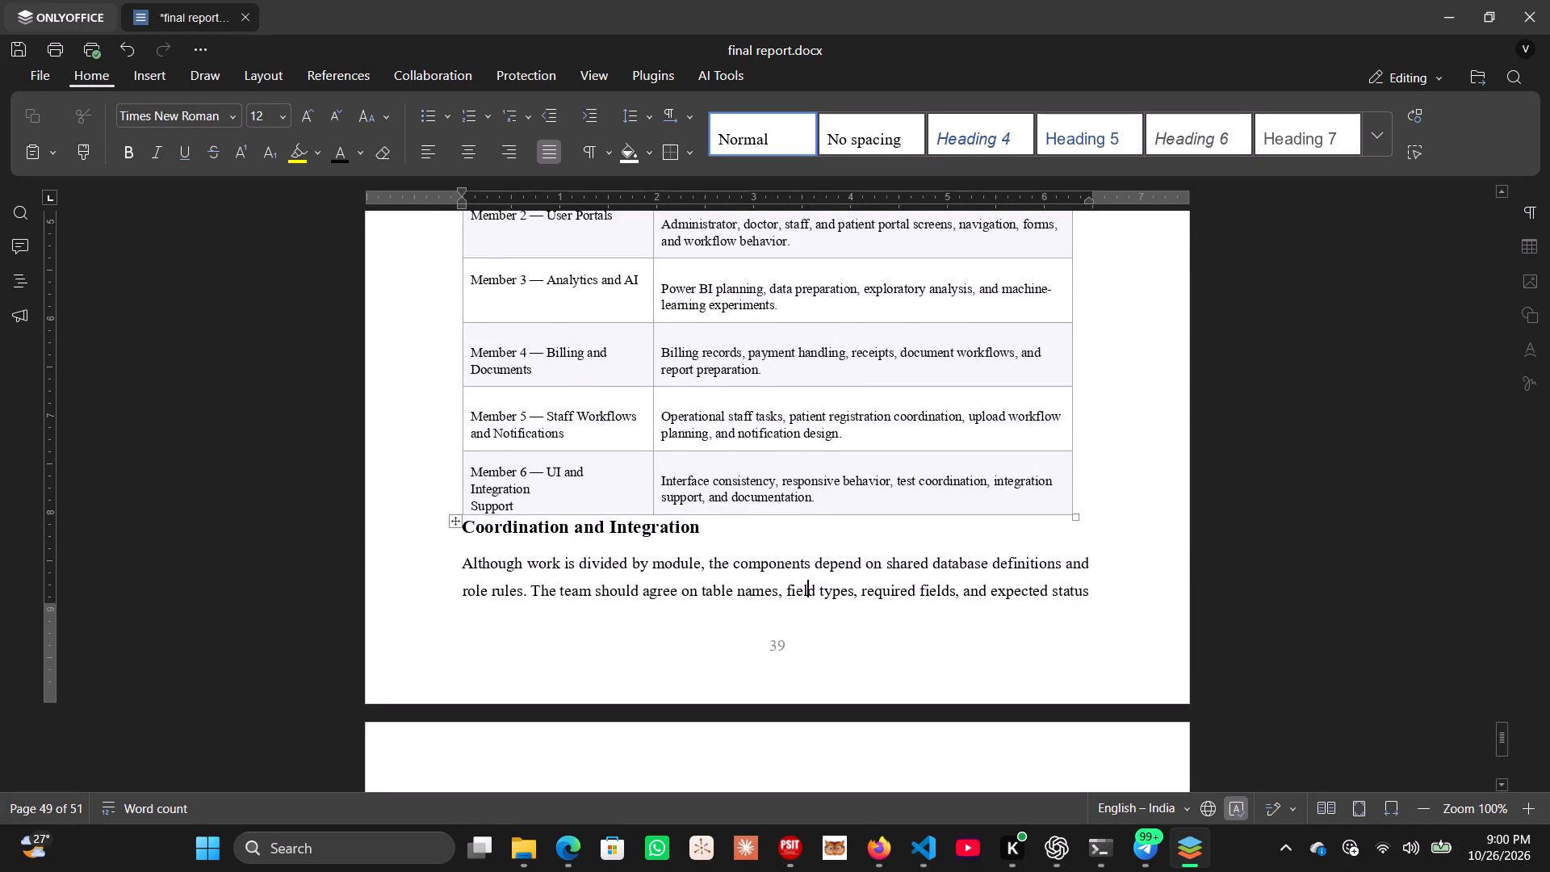
pyautogui.scroll(2, 559, 635)
pyautogui.scroll(2, 493, 581)
pyautogui.scroll(4, 470, 489)
pyautogui.scroll(-2, 519, 412)
pyautogui.scroll(5, 519, 412)
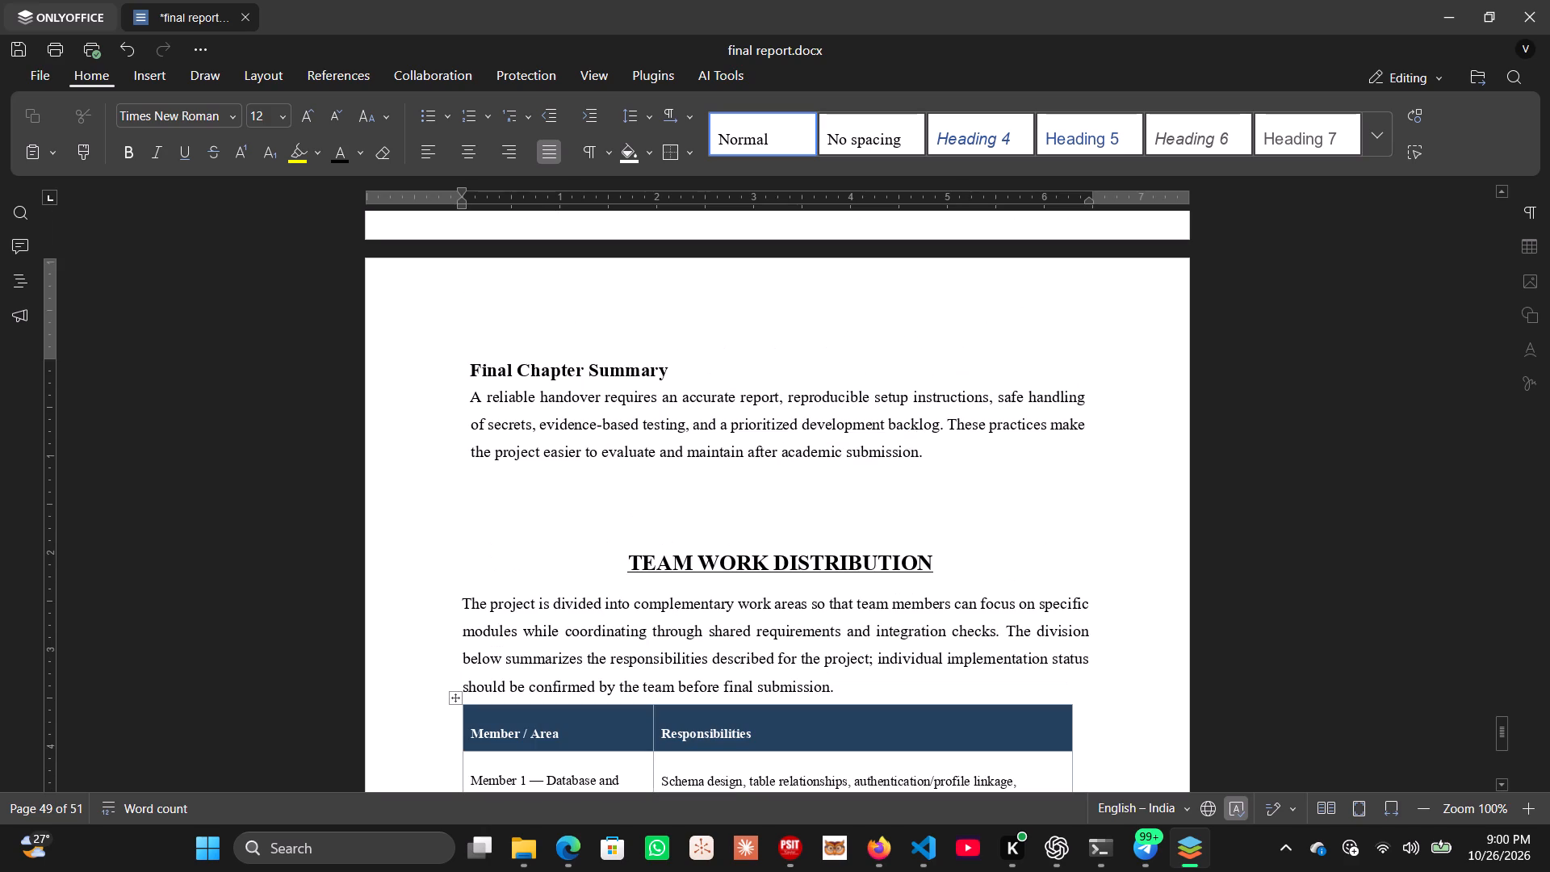
pyautogui.scroll(-3, 664, 404)
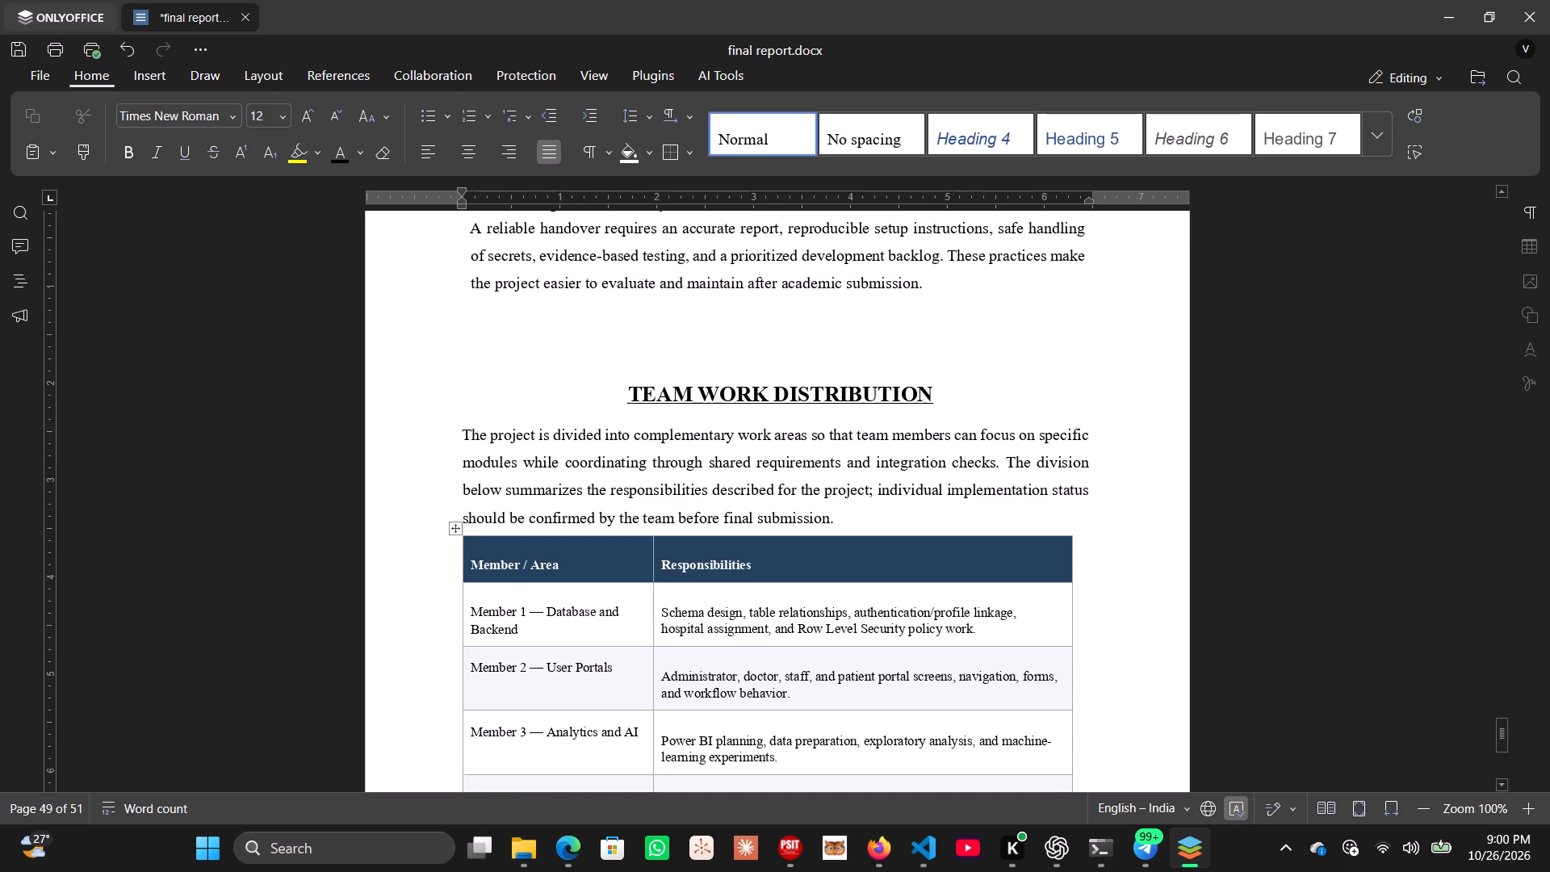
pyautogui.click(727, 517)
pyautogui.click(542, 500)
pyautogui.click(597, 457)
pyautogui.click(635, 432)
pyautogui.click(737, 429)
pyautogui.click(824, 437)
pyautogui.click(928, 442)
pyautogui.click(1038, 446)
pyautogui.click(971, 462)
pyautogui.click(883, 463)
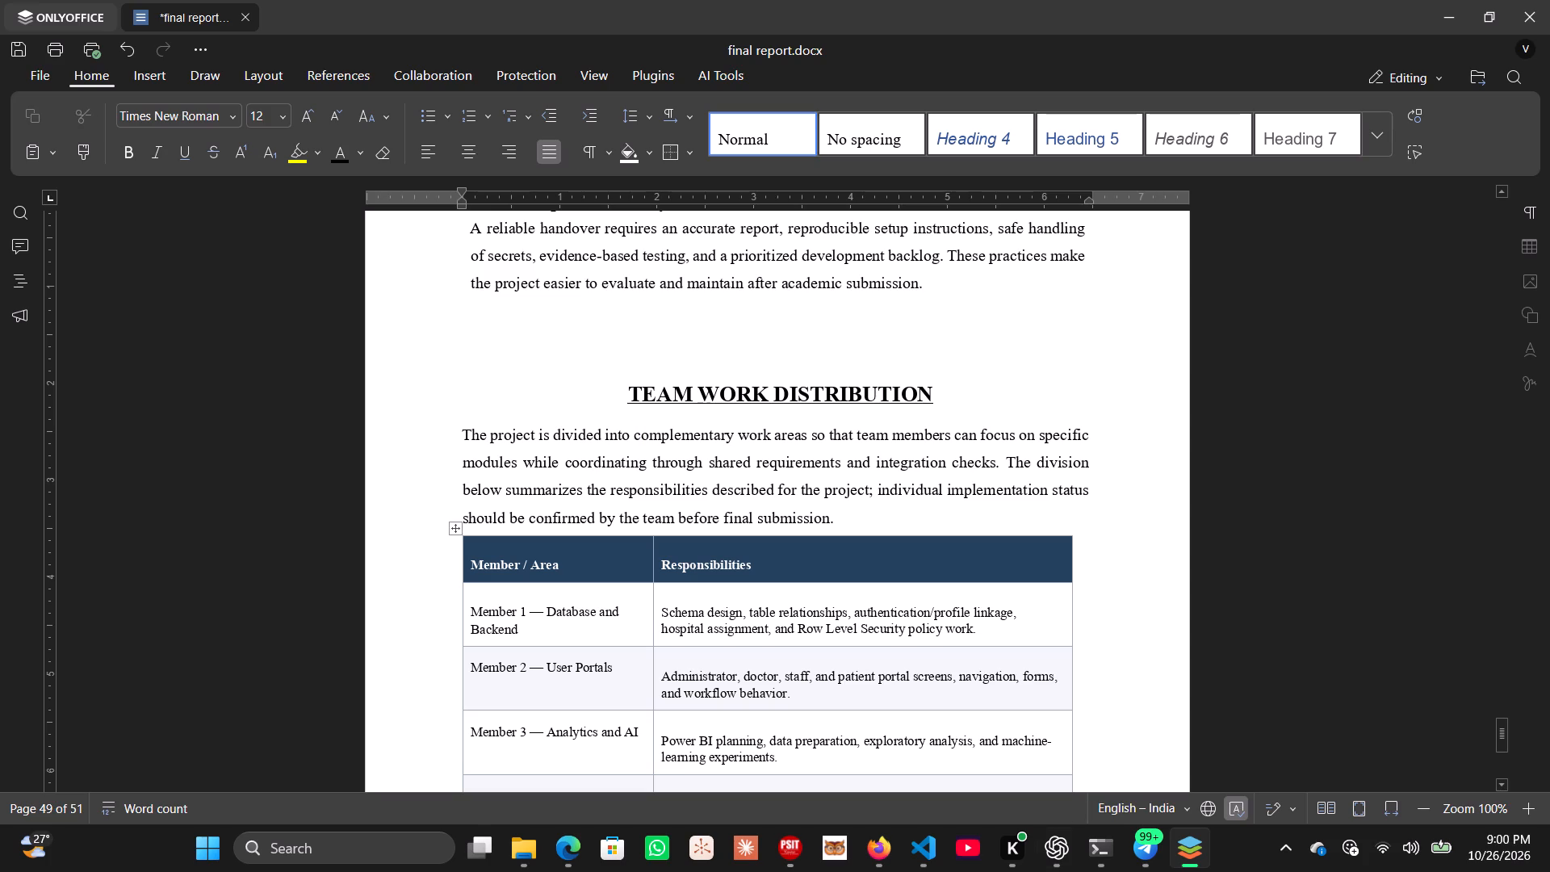
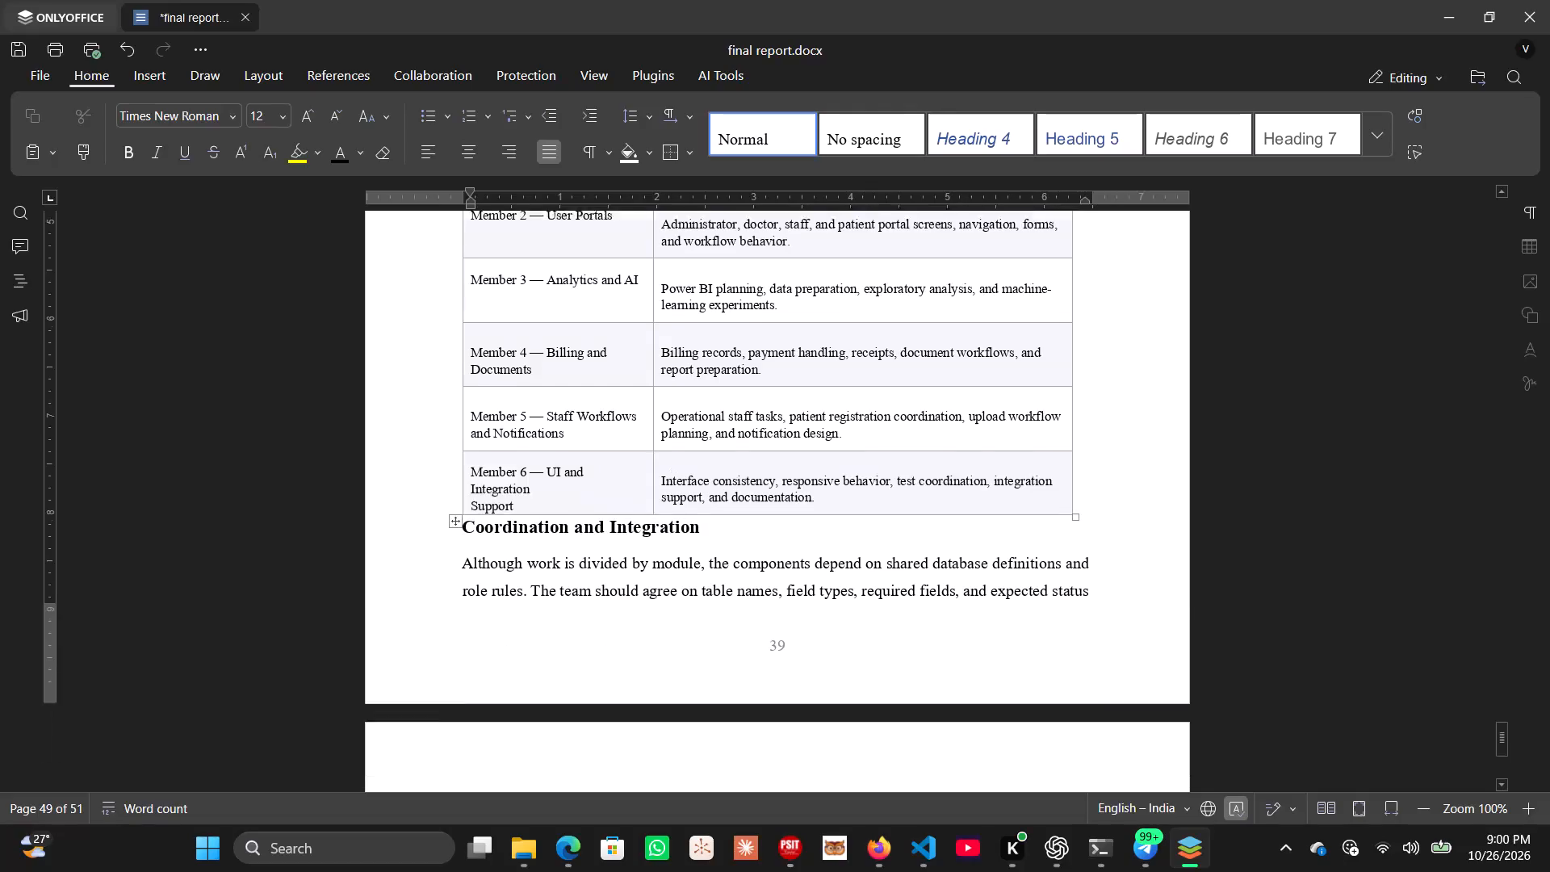
# Examine the pages from the Team Work Distribution heading through the References for spacing and page breaks.
pyautogui.scroll(-16, 1139, 608)
pyautogui.scroll(-9, 1139, 613)
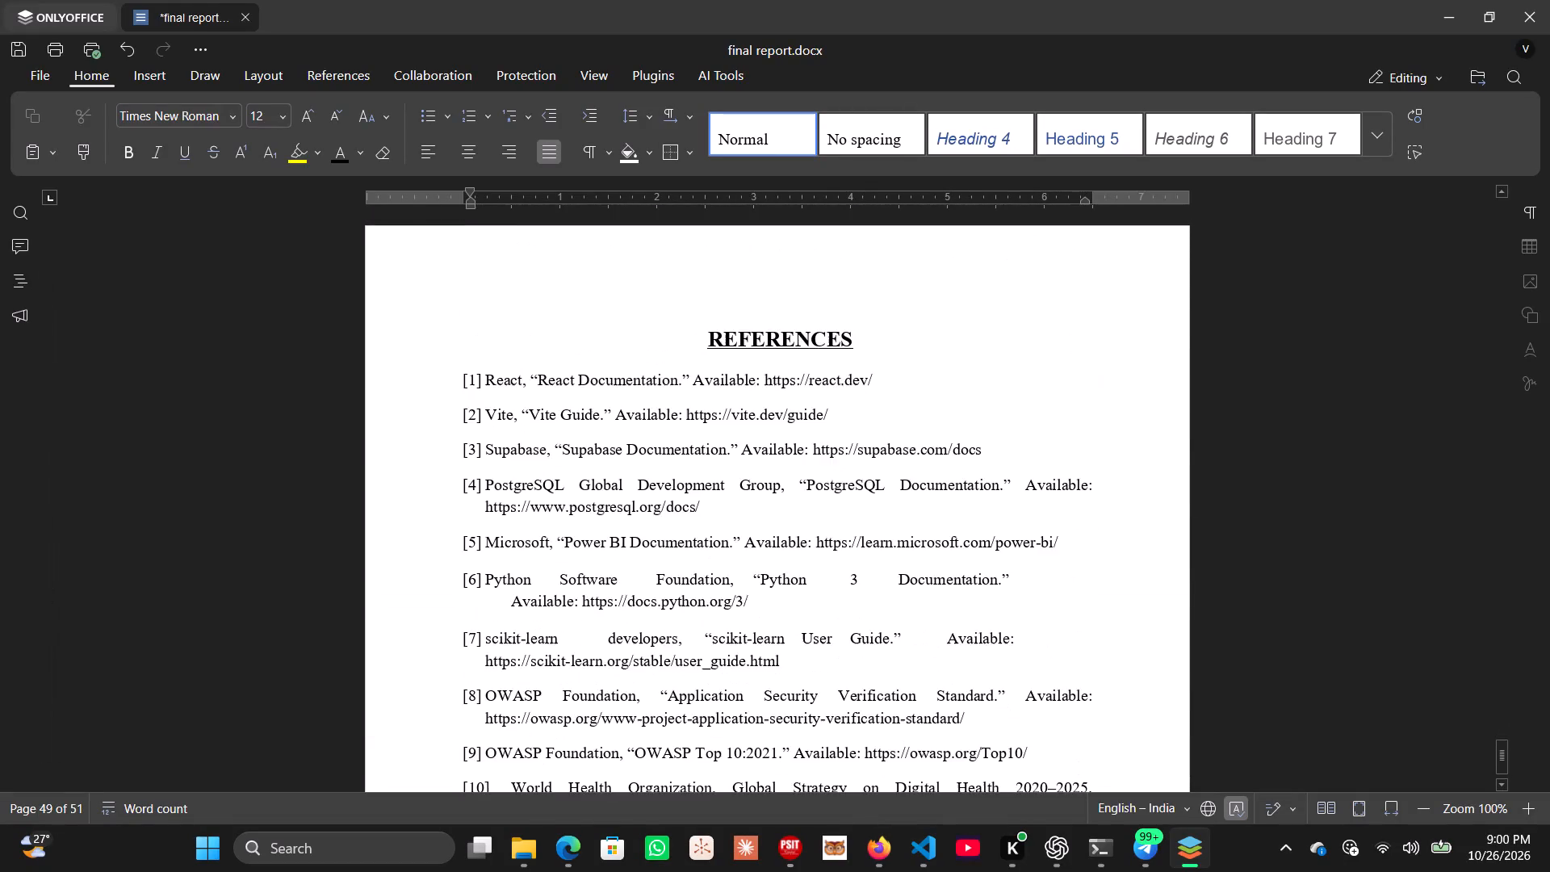
pyautogui.scroll(-8, 1137, 618)
pyautogui.scroll(20, 1134, 621)
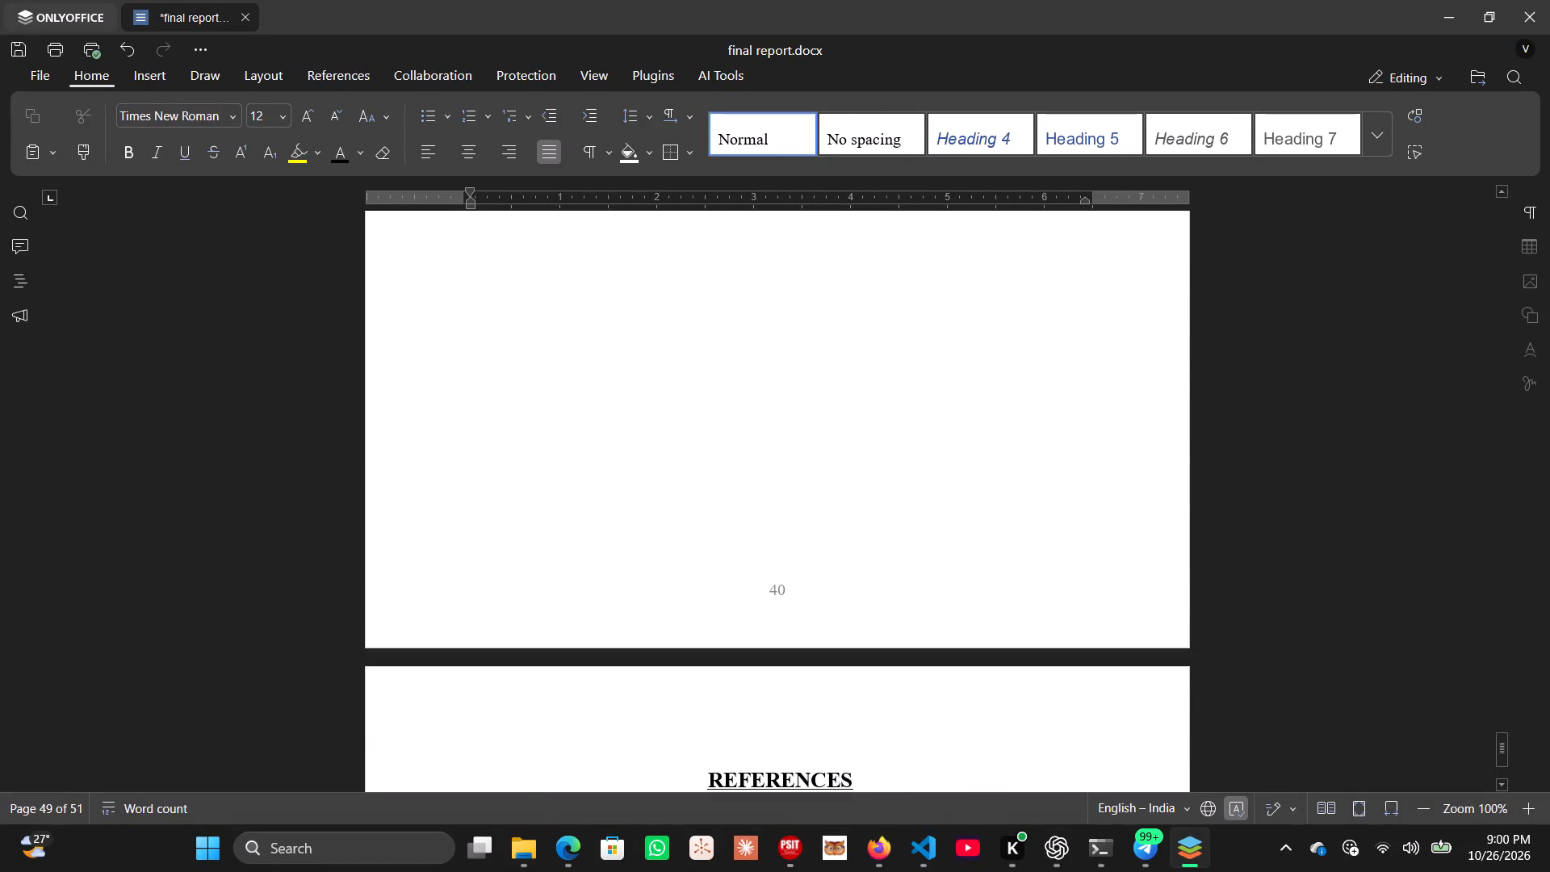
pyautogui.scroll(18, 965, 575)
pyautogui.scroll(6, 934, 537)
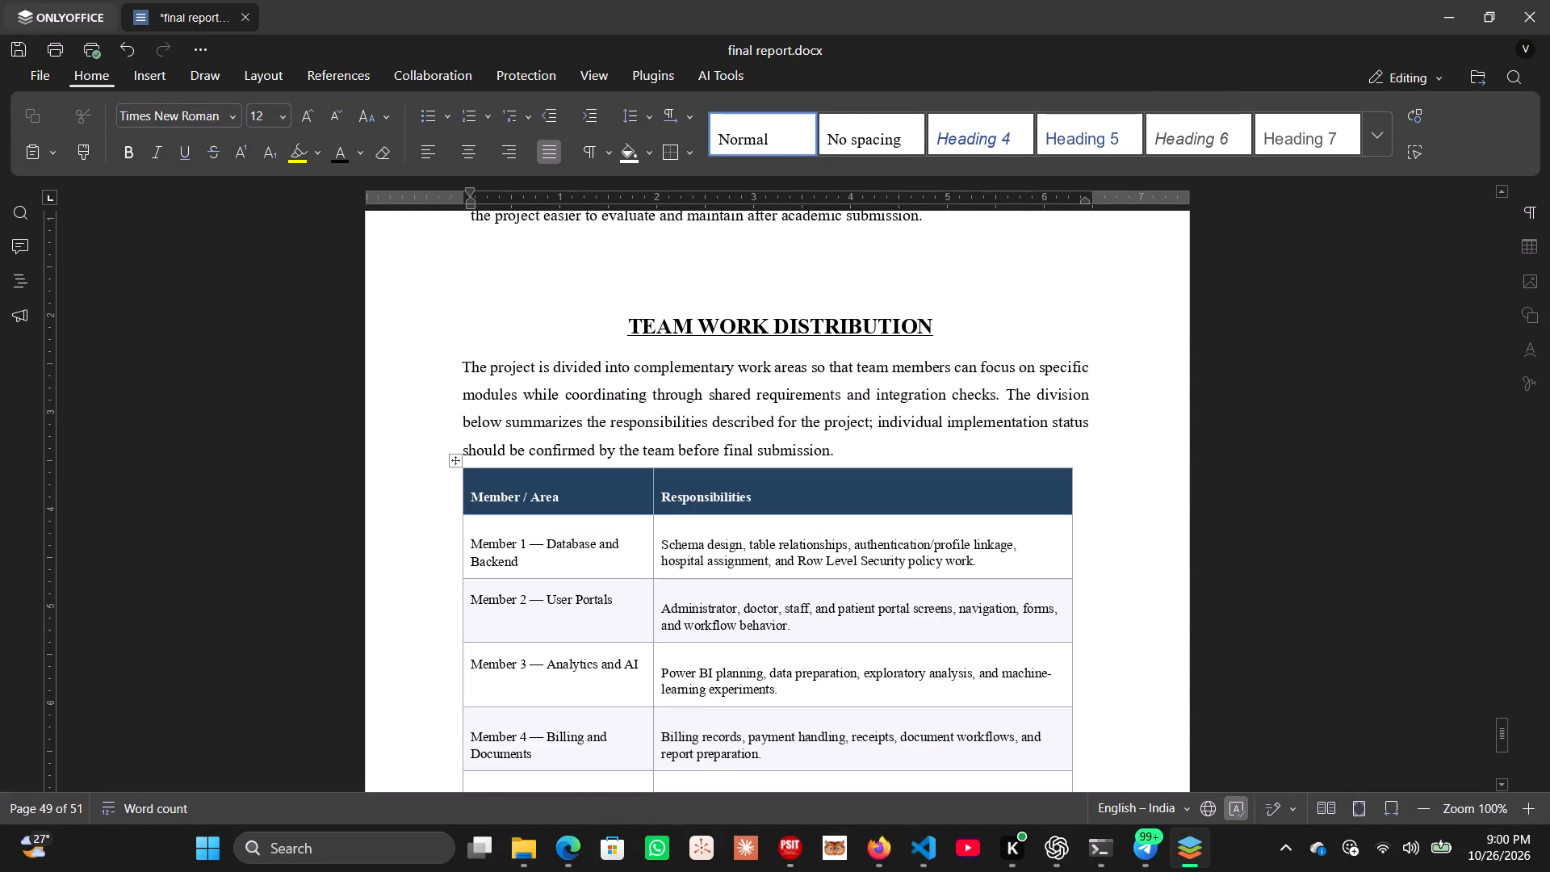
pyautogui.moveTo(628, 330); pyautogui.dragTo(939, 337)
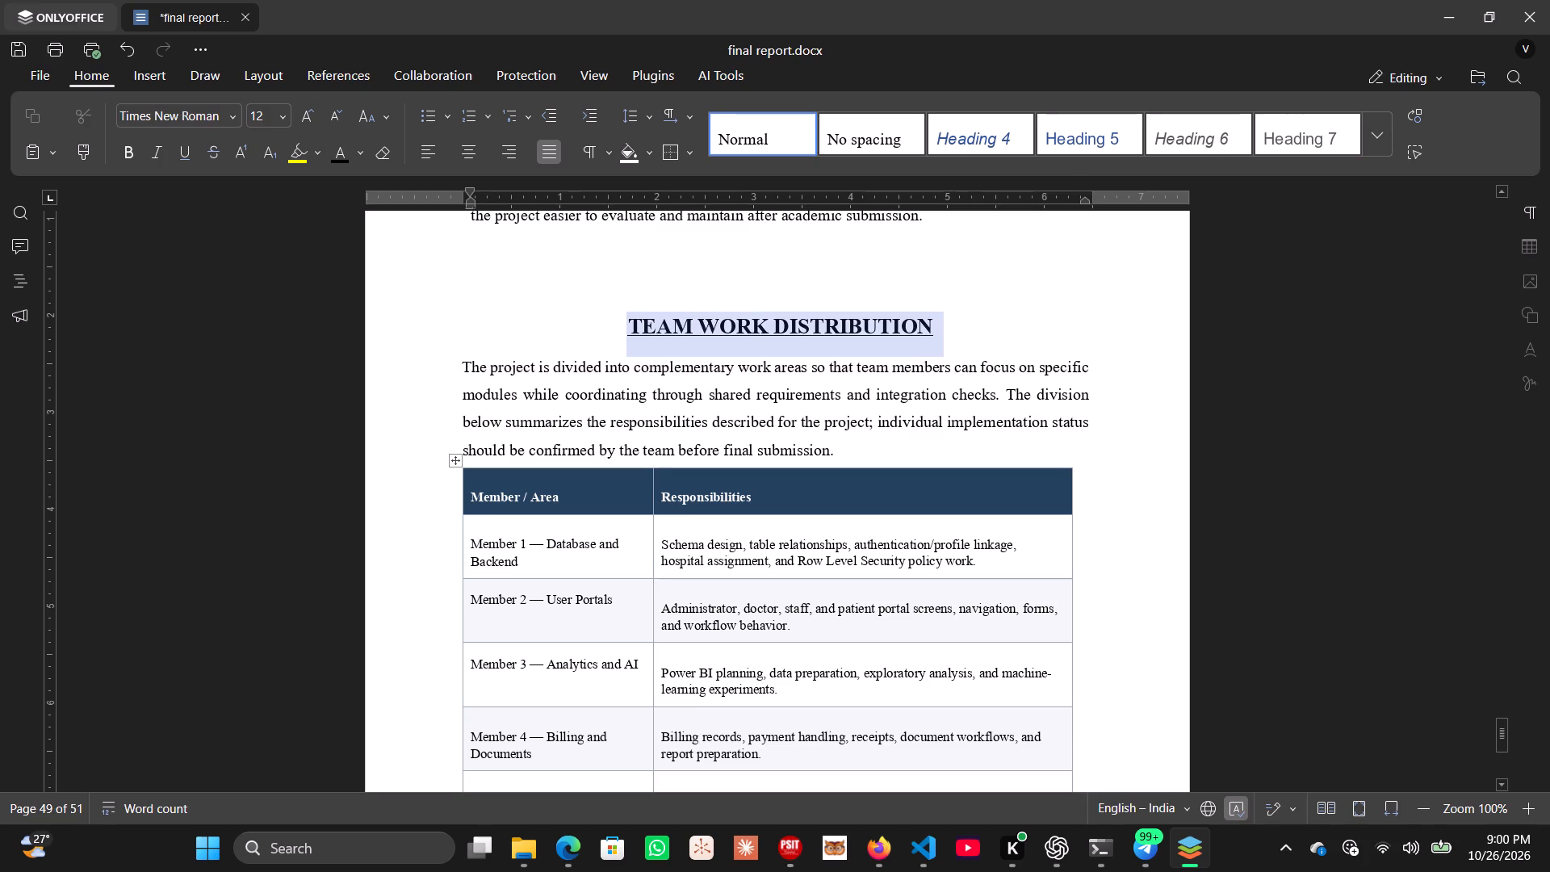
pyautogui.click(985, 305)
# Insert an empty line before the Coordination and Integration heading to push it onto the next page.
pyautogui.scroll(-4, 864, 412)
pyautogui.scroll(-1, 694, 535)
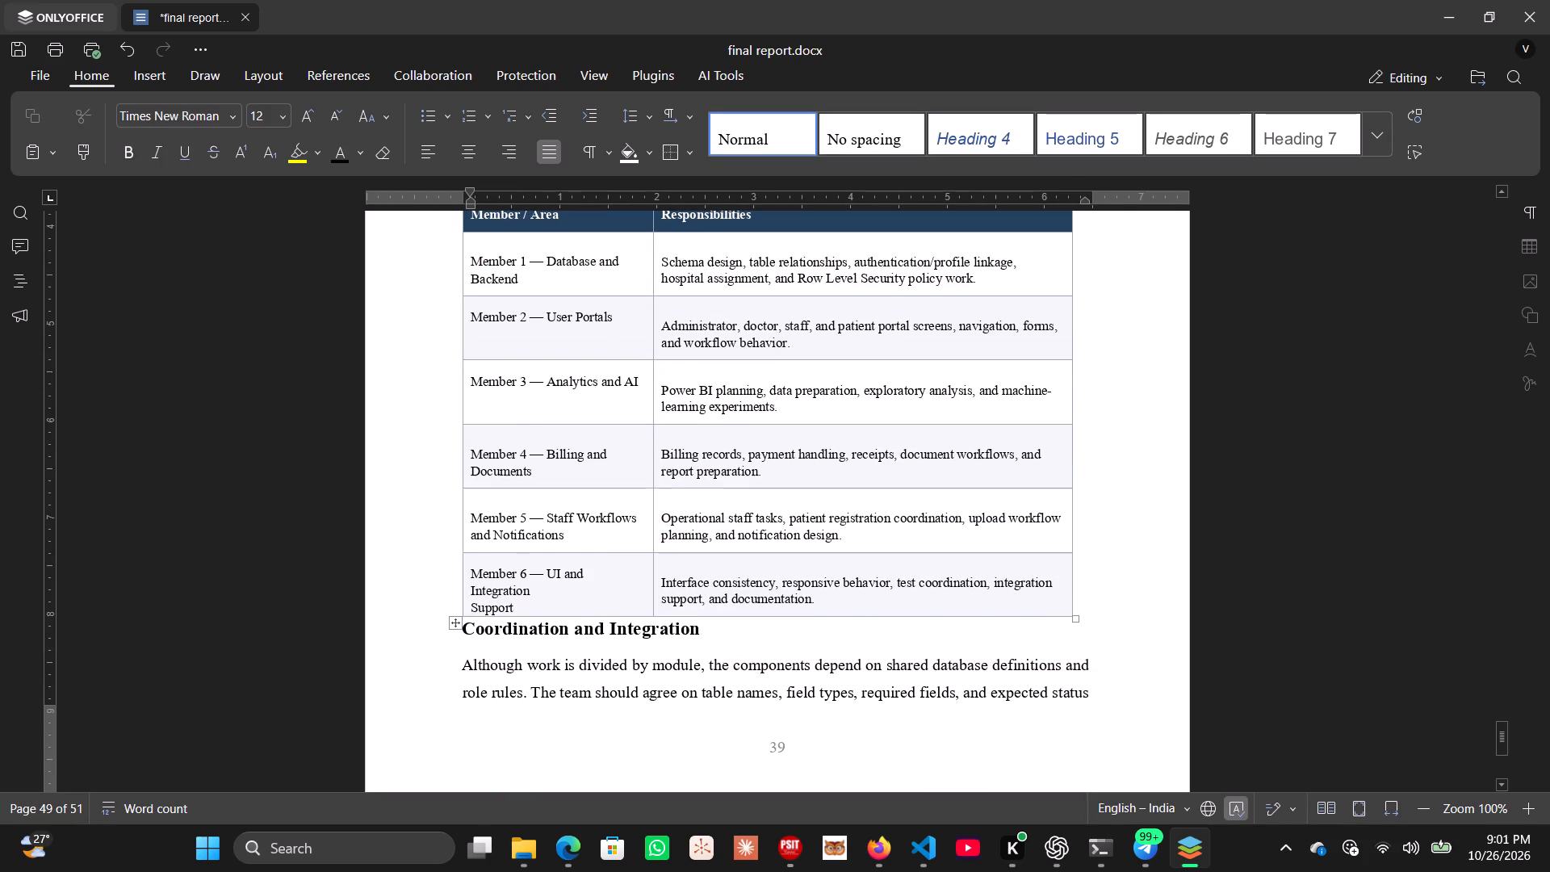
pyautogui.scroll(-14, 647, 593)
pyautogui.scroll(-8, 635, 567)
pyautogui.scroll(18, 618, 583)
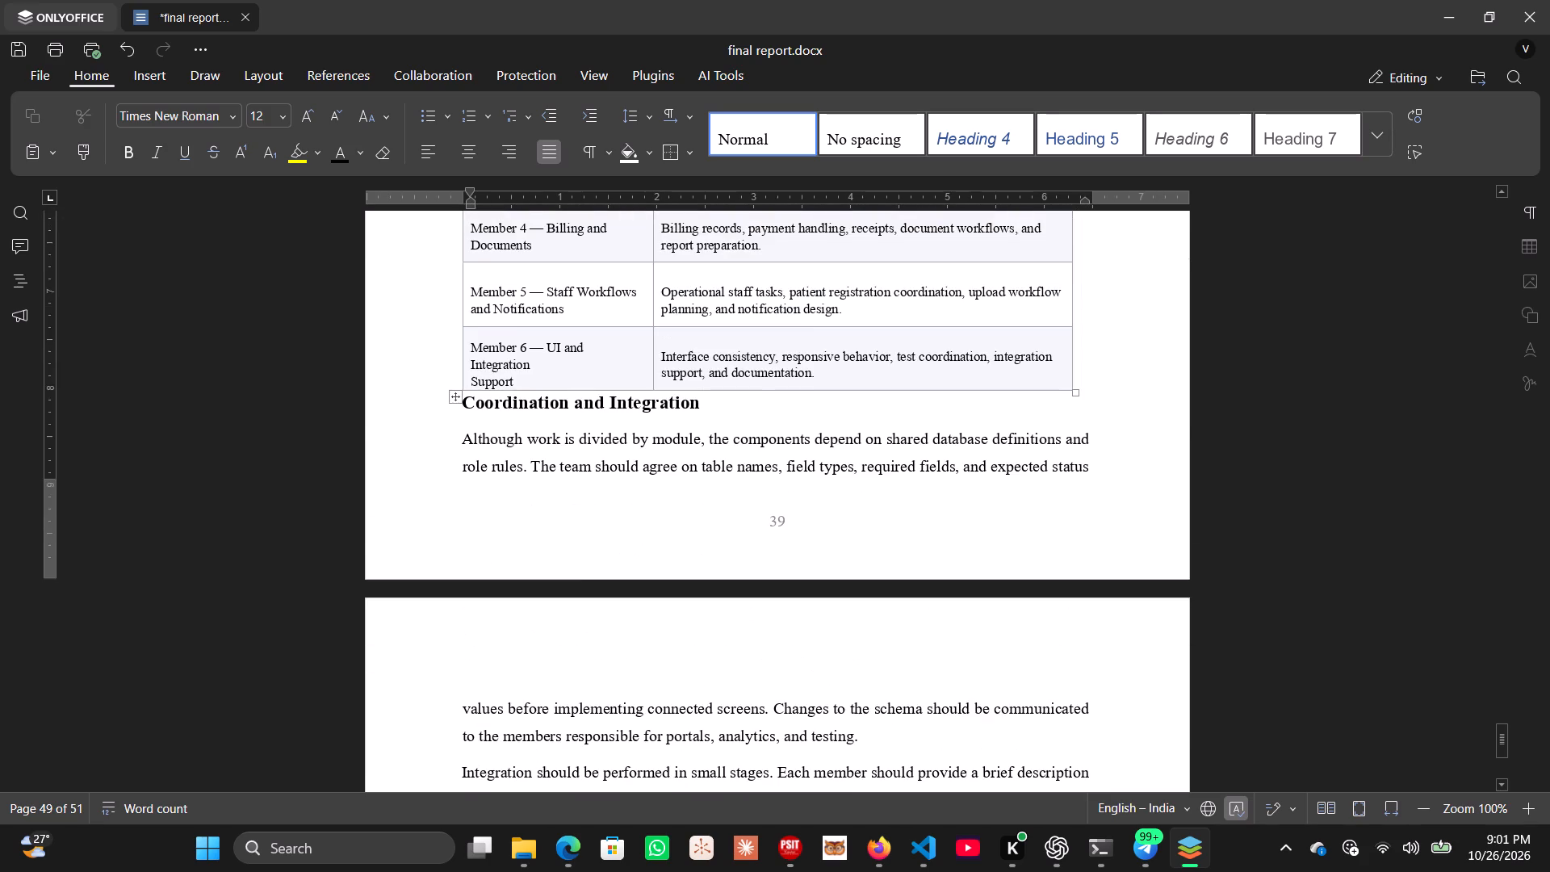
pyautogui.scroll(2, 609, 590)
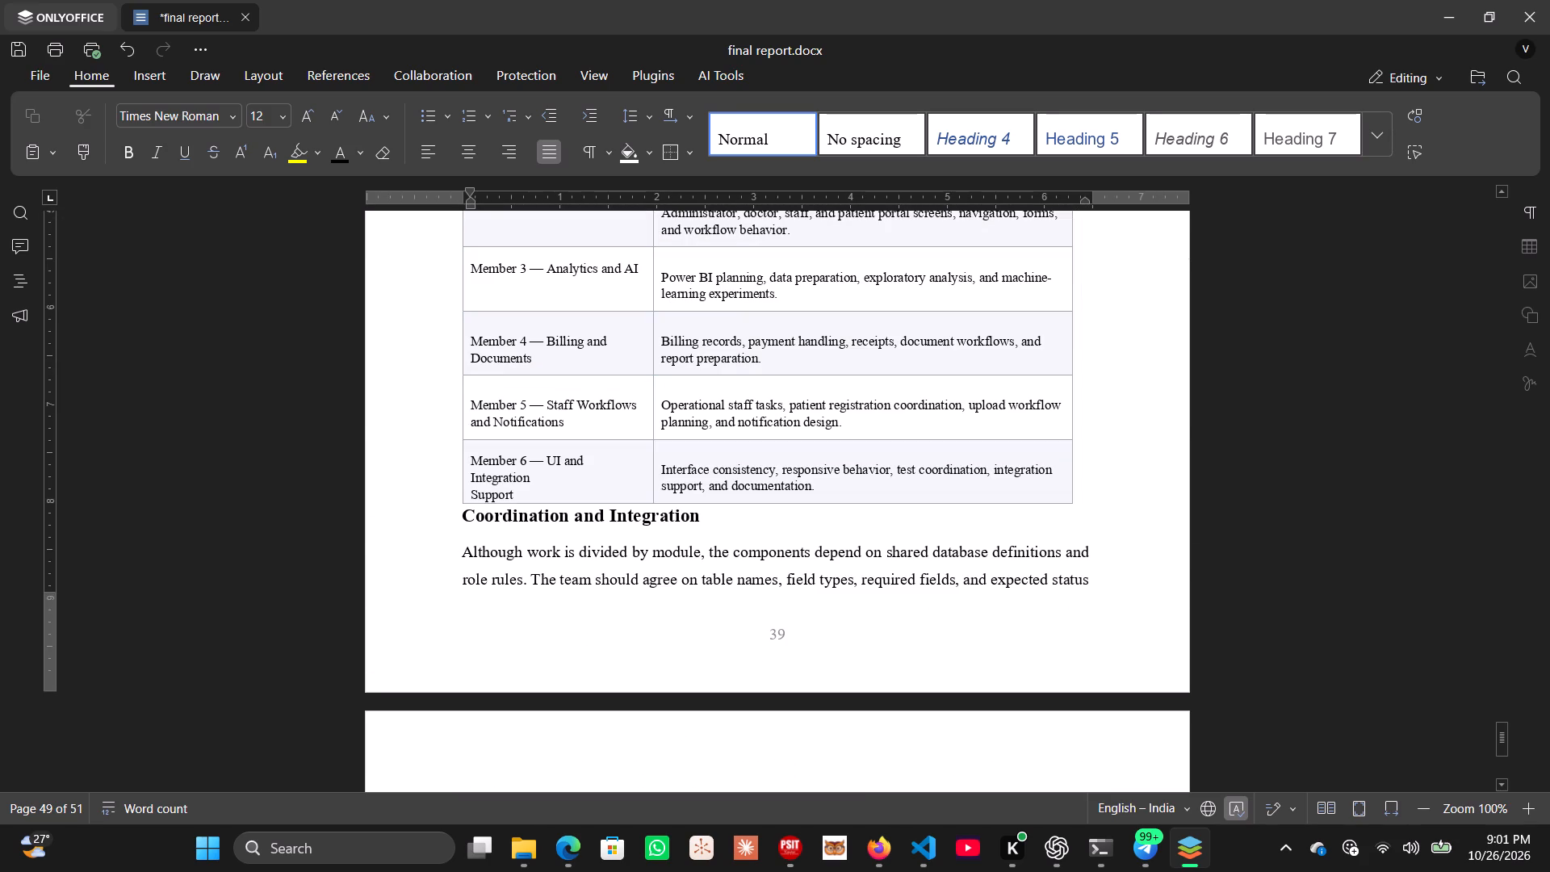
pyautogui.click(462, 511)
pyautogui.press('Return')
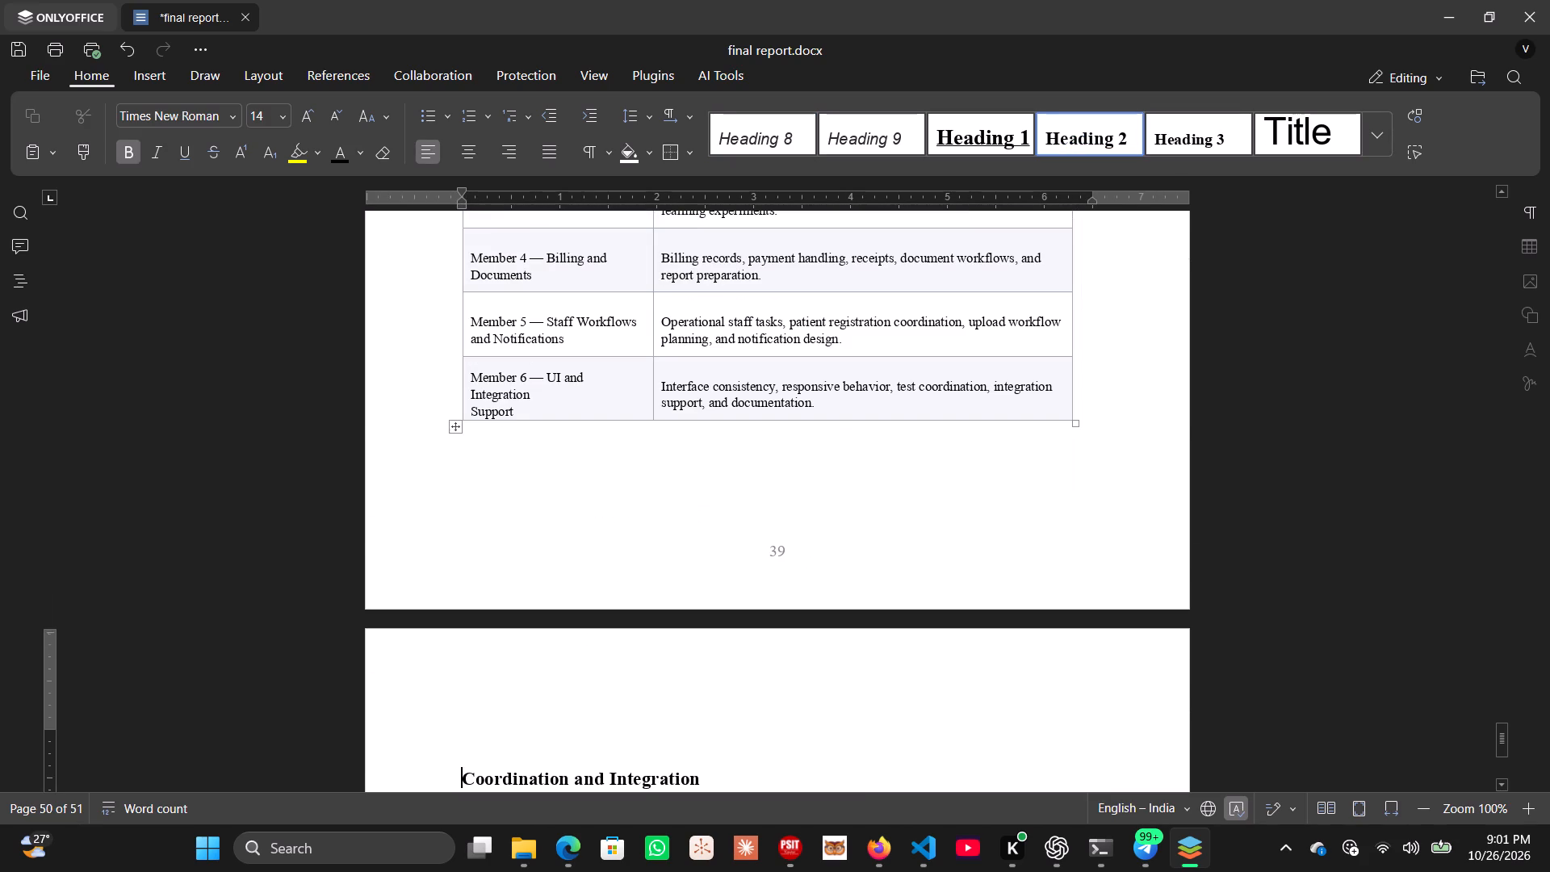
# Review the pages from Final Chapter Summary through Use of References for page breaks, table placement and blank space.
pyautogui.scroll(-4, 574, 423)
pyautogui.scroll(-7, 680, 524)
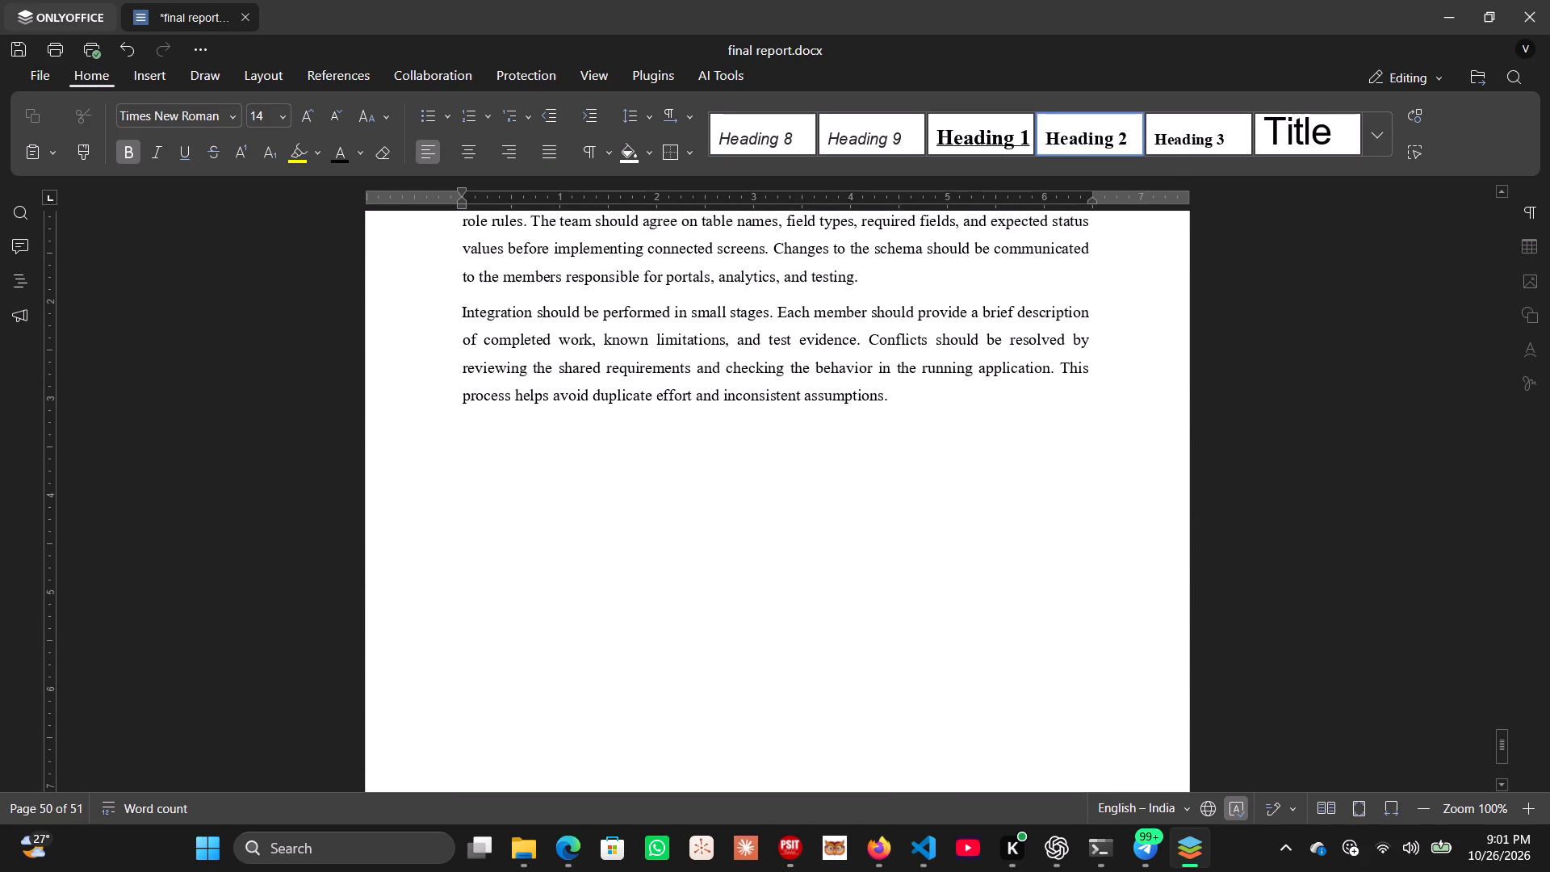
pyautogui.scroll(16, 661, 595)
pyautogui.scroll(6, 650, 591)
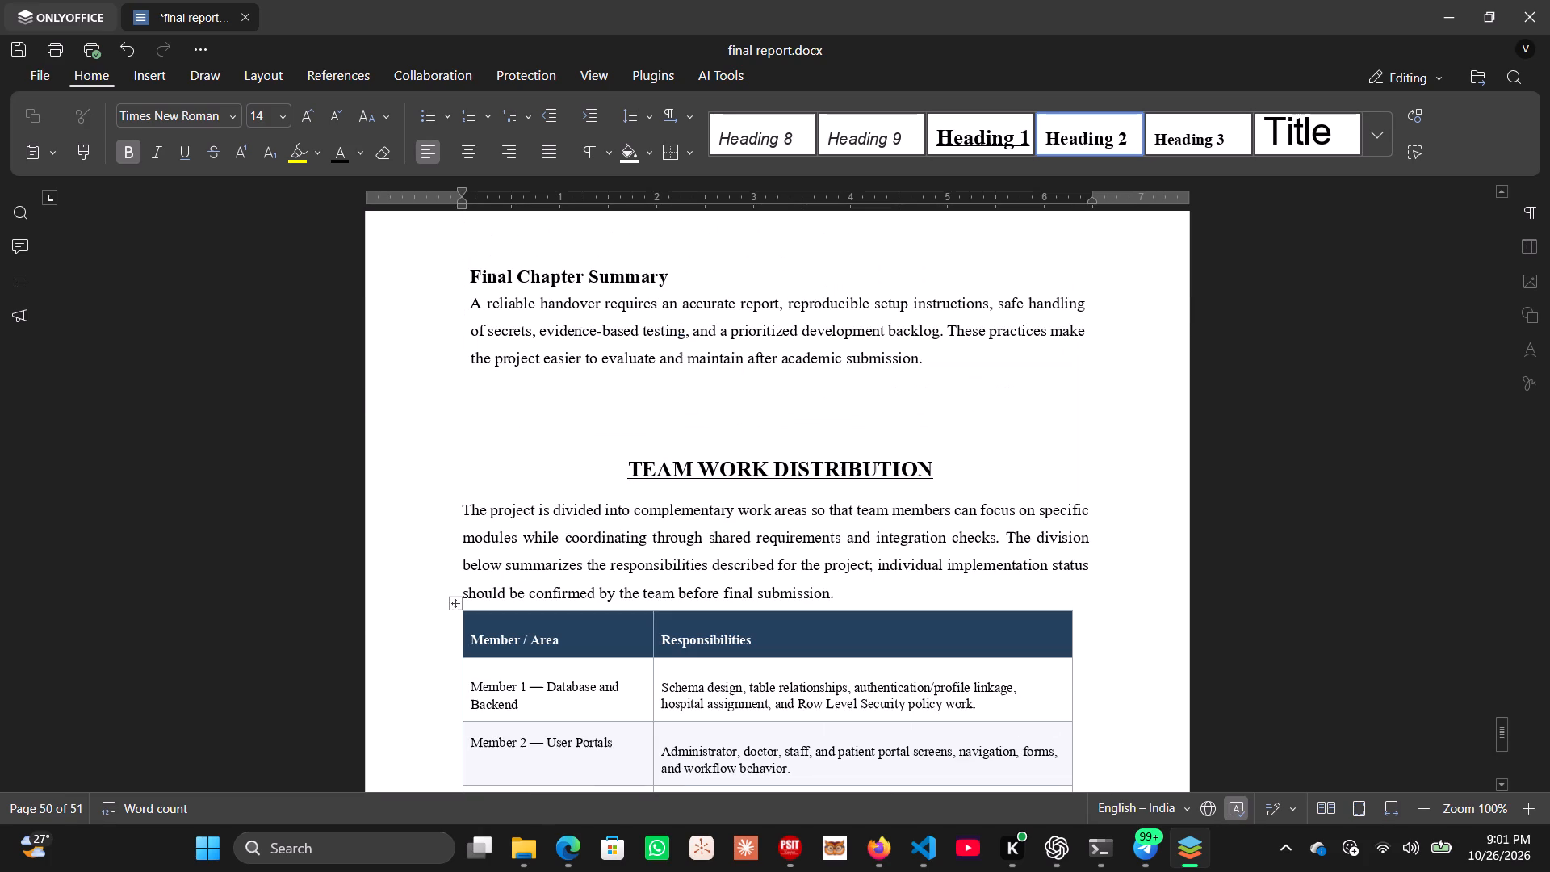
pyautogui.scroll(-9, 631, 530)
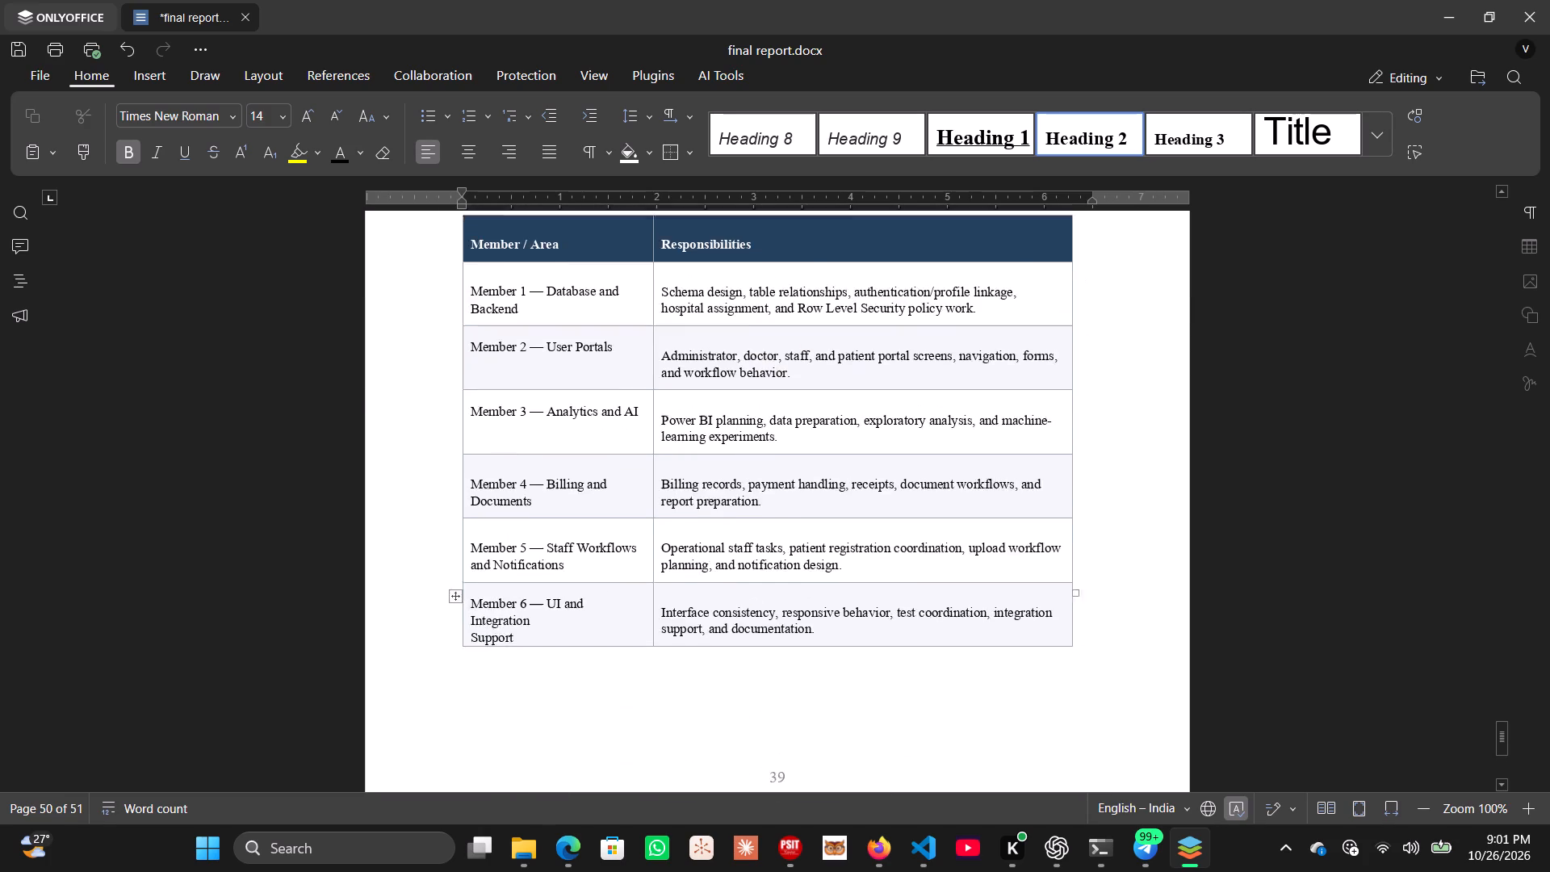
pyautogui.scroll(-17, 621, 585)
pyautogui.scroll(-14, 613, 605)
pyautogui.scroll(-7, 612, 600)
pyautogui.scroll(8, 612, 600)
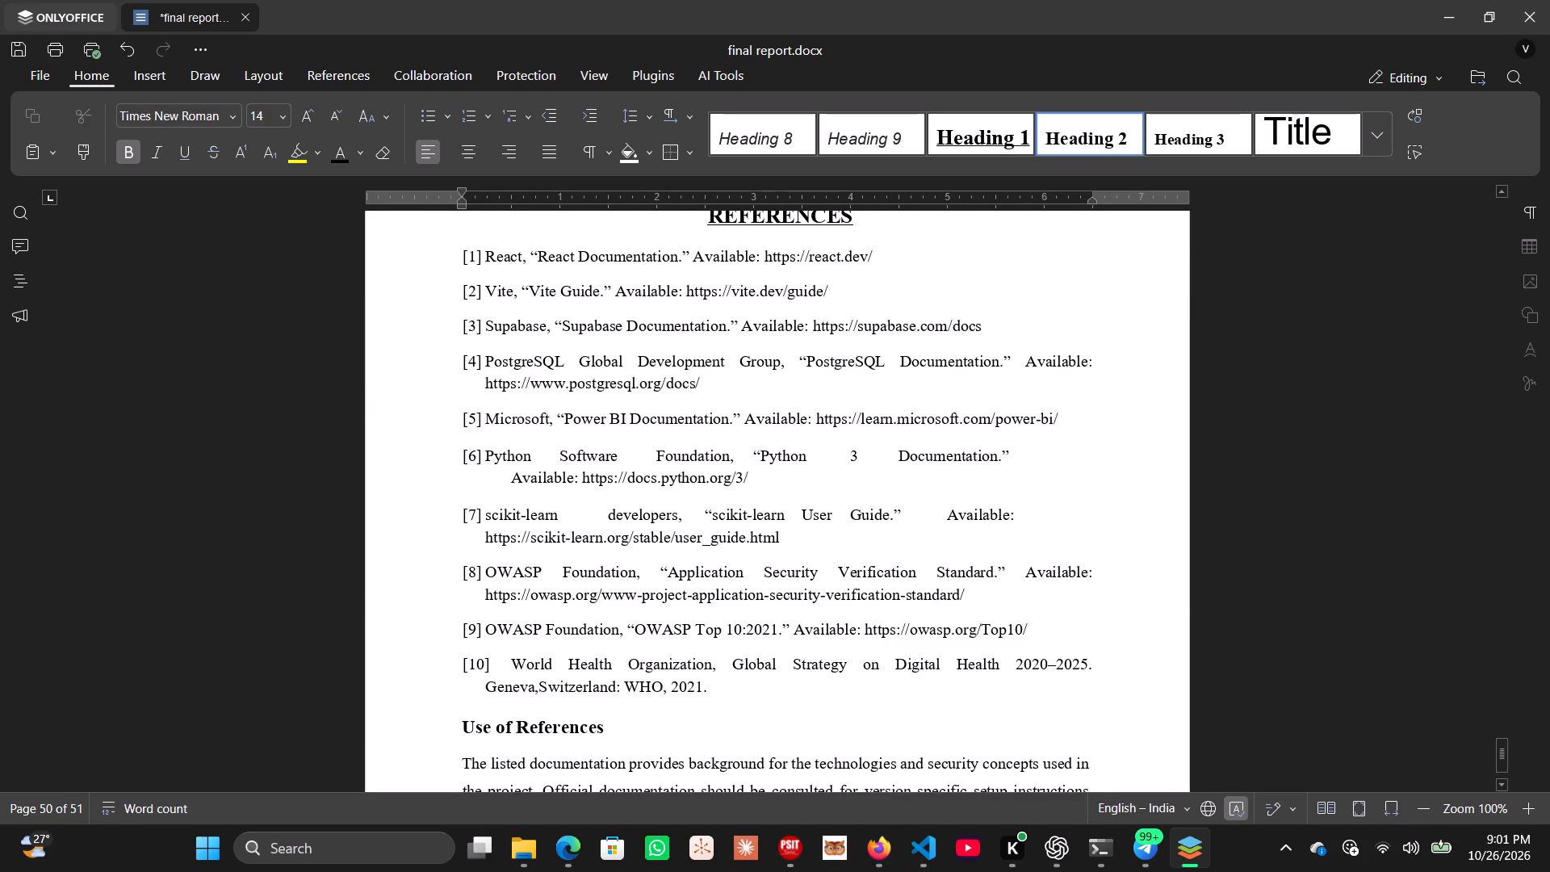
pyautogui.scroll(9, 610, 493)
# Add the missing closing parenthesis after the last student's roll number on the title page.
pyautogui.moveTo(1498, 756); pyautogui.dragTo(1489, 720)
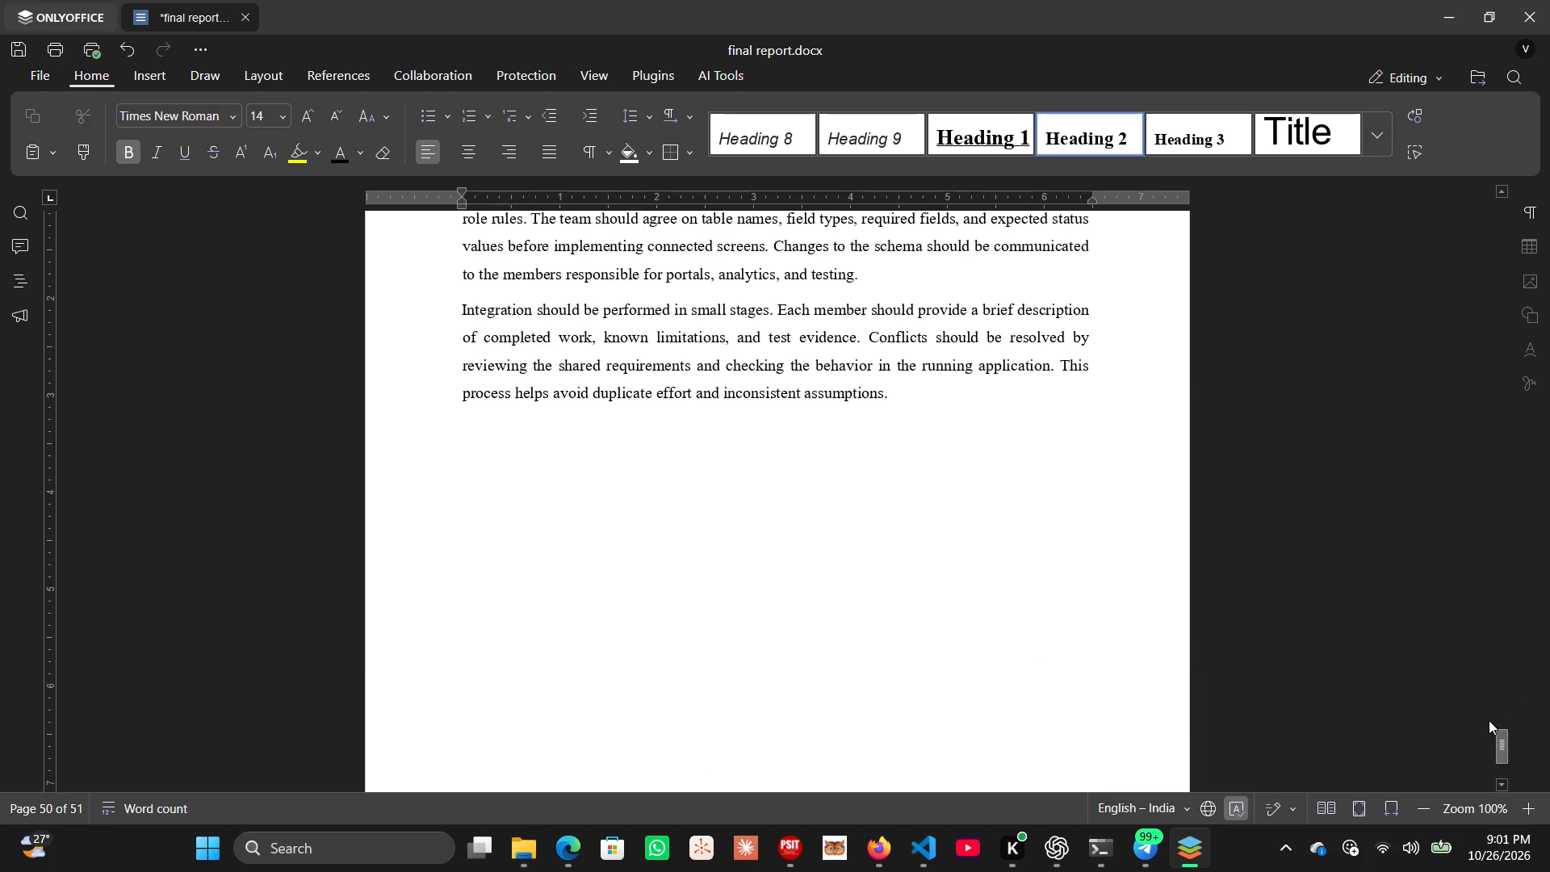
pyautogui.moveTo(1489, 720); pyautogui.dragTo(1450, 145)
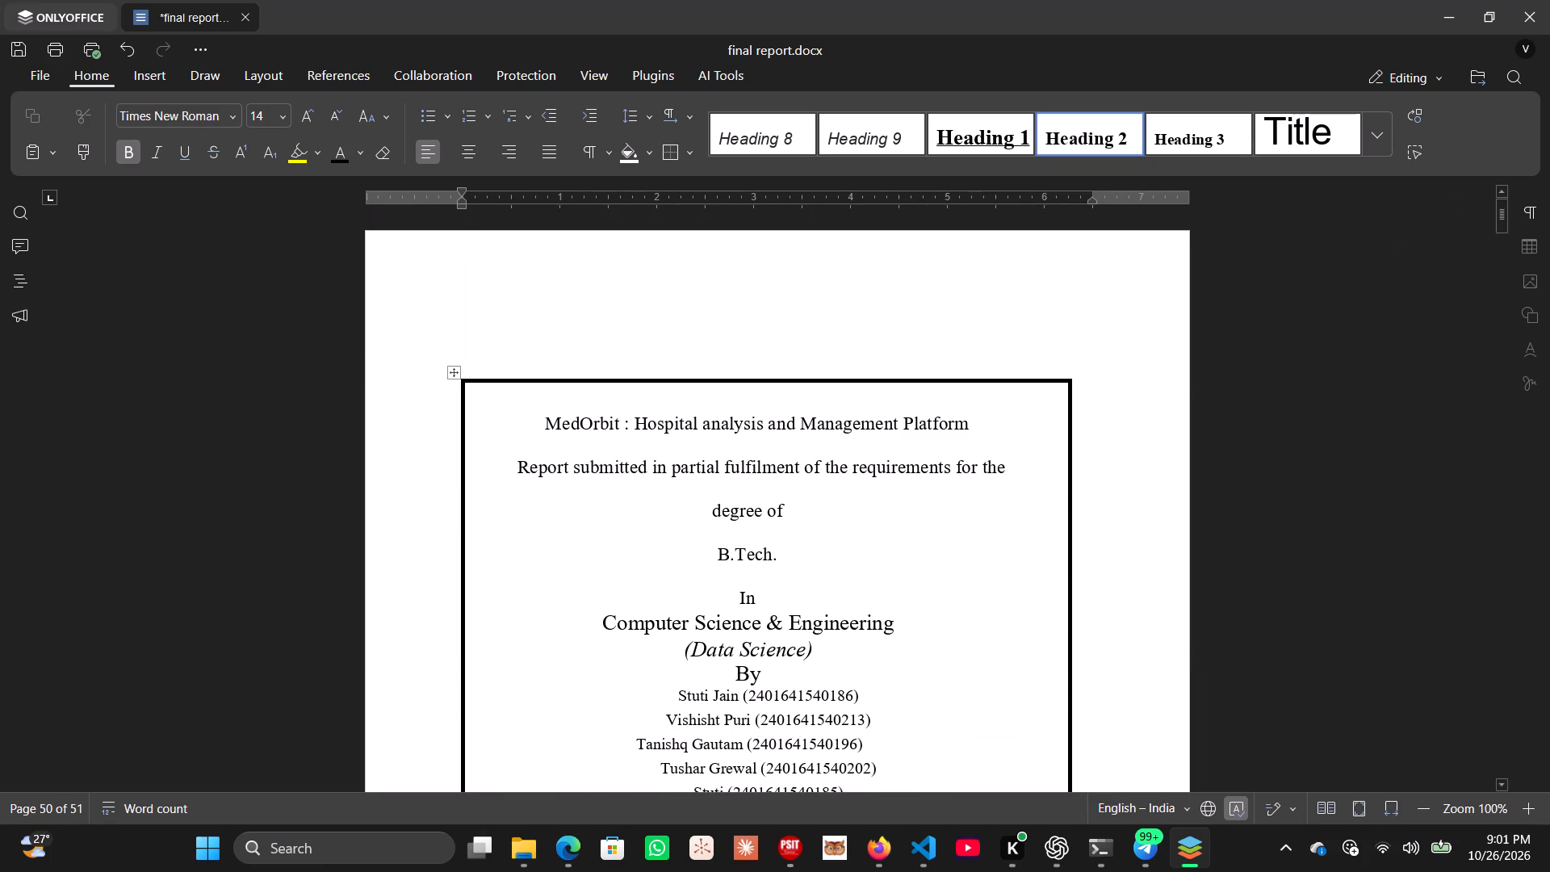
pyautogui.scroll(-4, 823, 625)
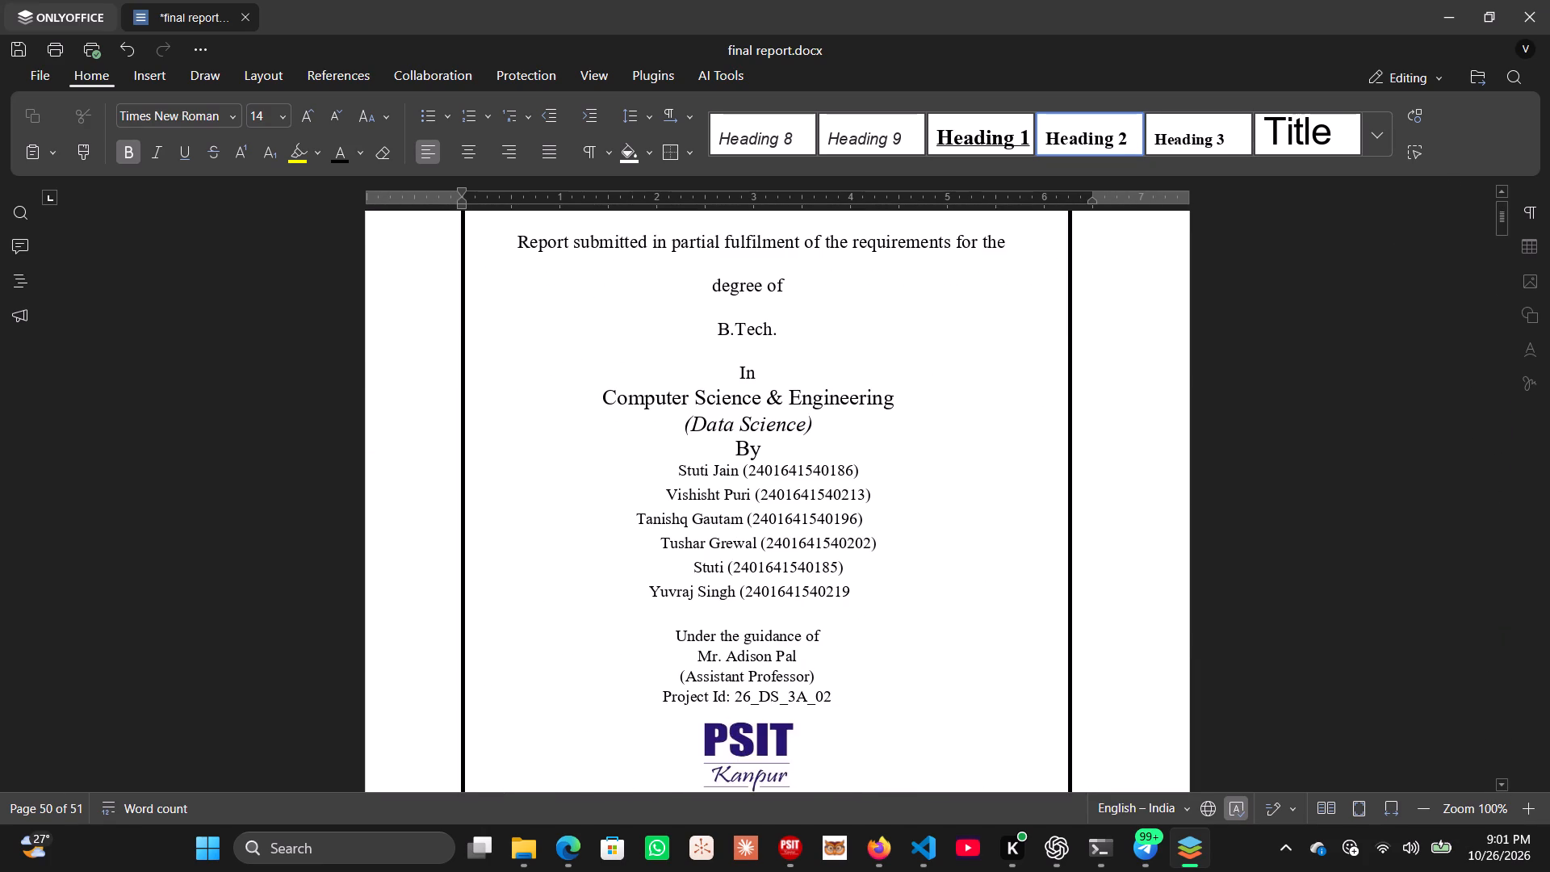
pyautogui.click(858, 585)
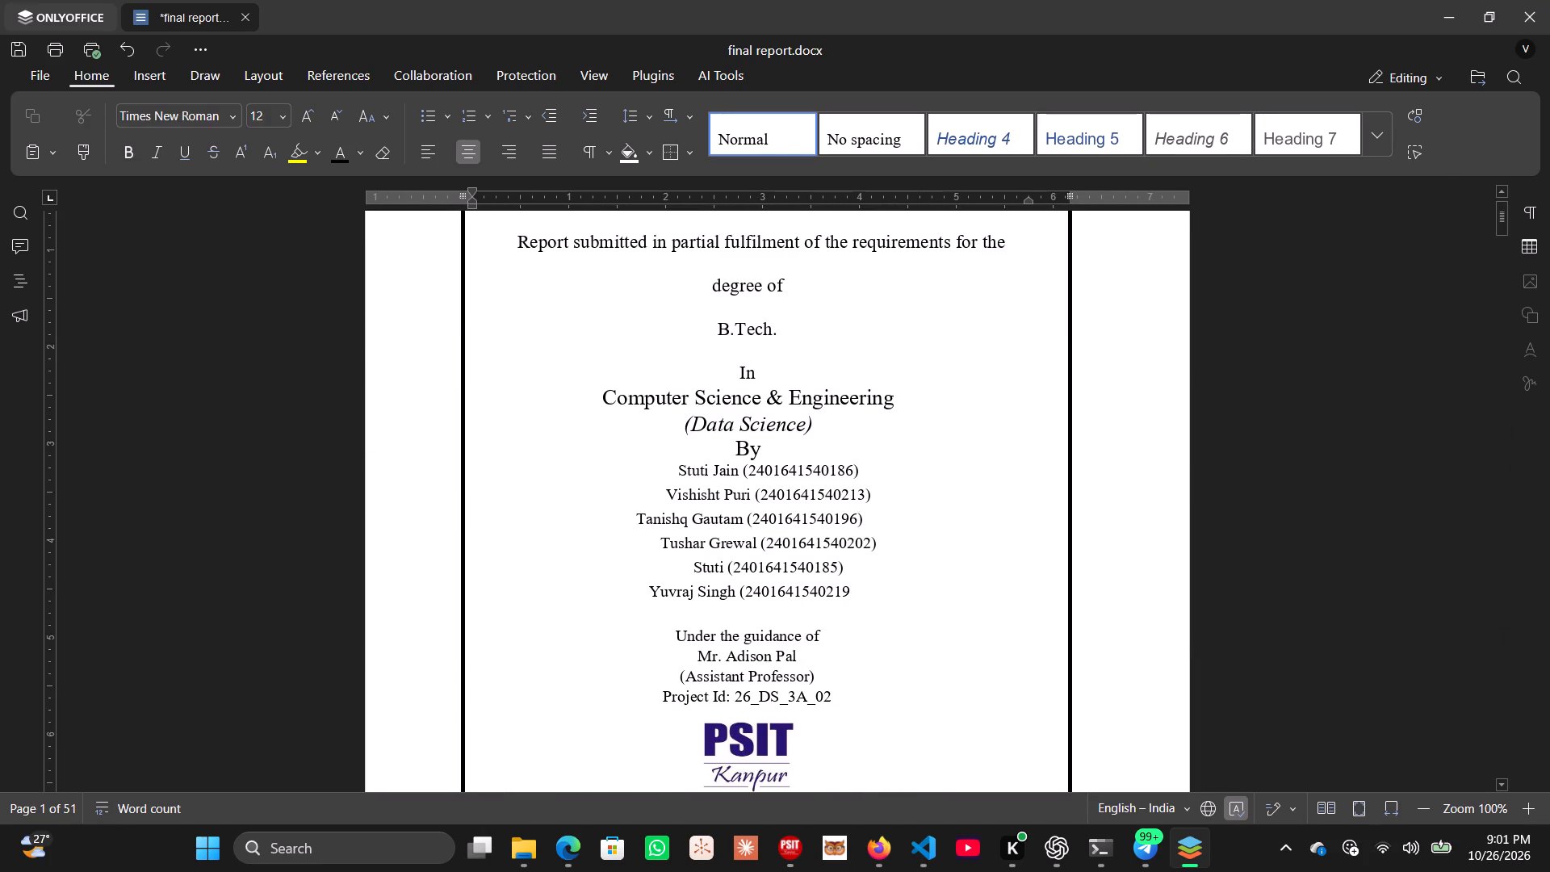
pyautogui.click(848, 593)
pyautogui.hotkey('shift', ')')
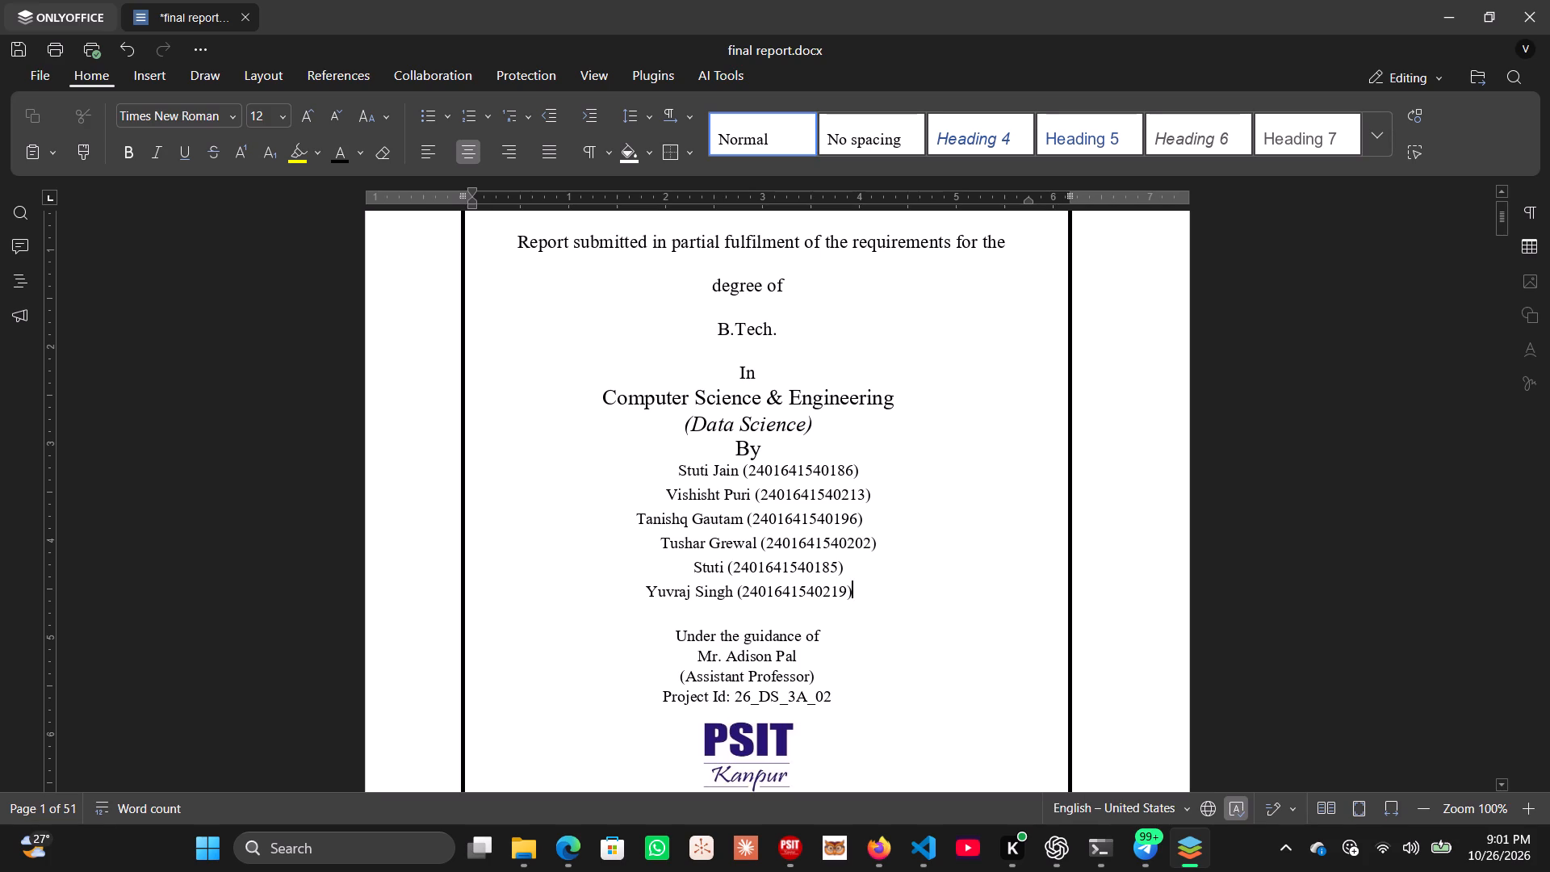
# Change the Project Id on the title page to 26_DS_3C_07.
pyautogui.click(802, 700)
pyautogui.press('BackSpace')
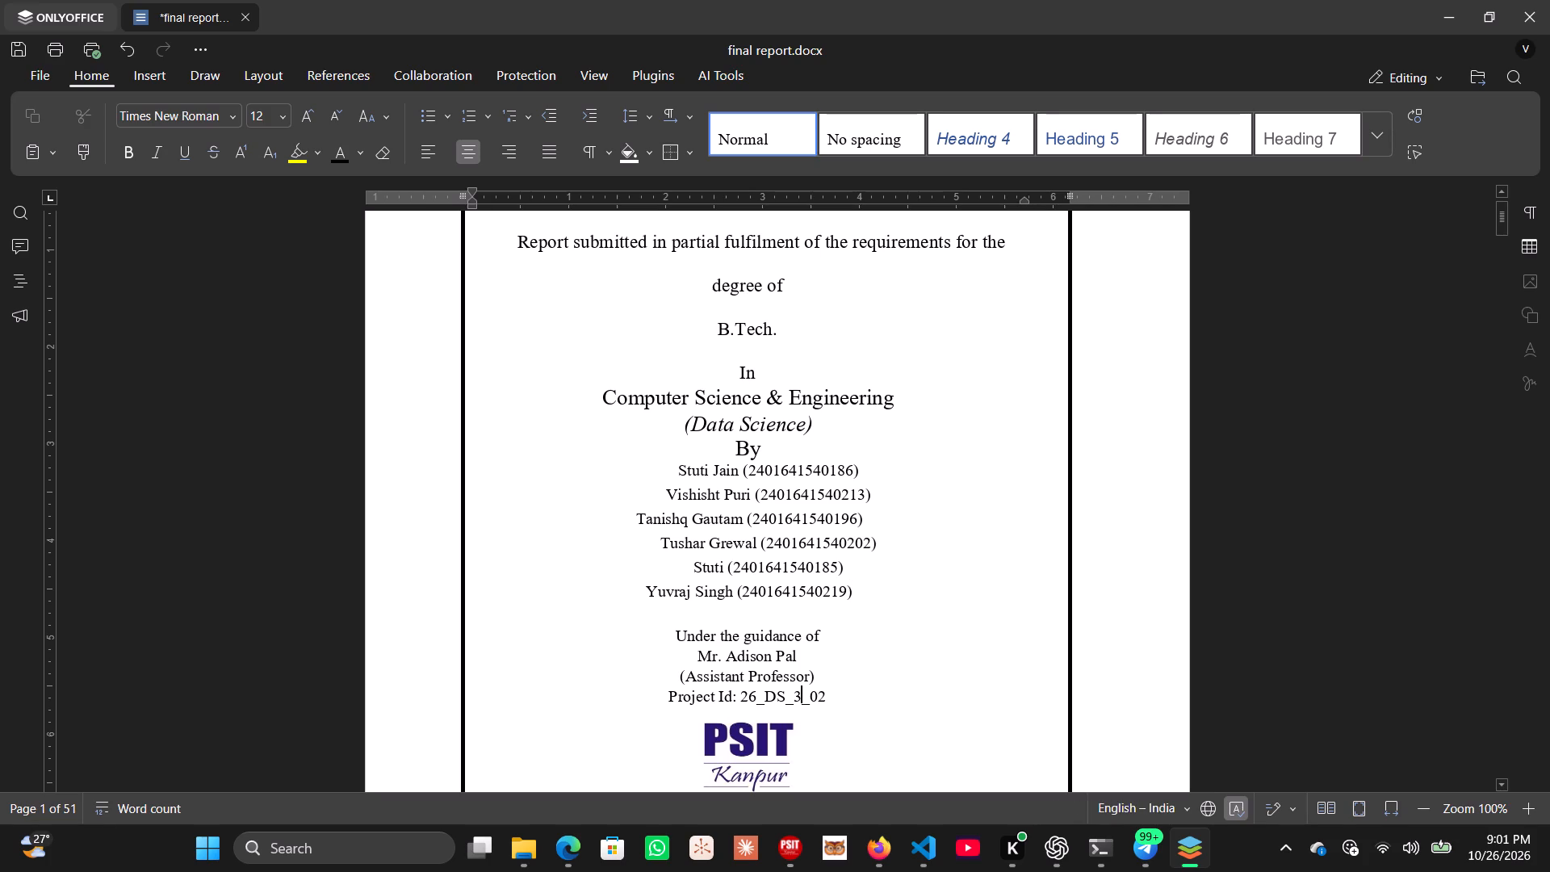
pyautogui.hotkey('shift', 'c')
pyautogui.press('Right')
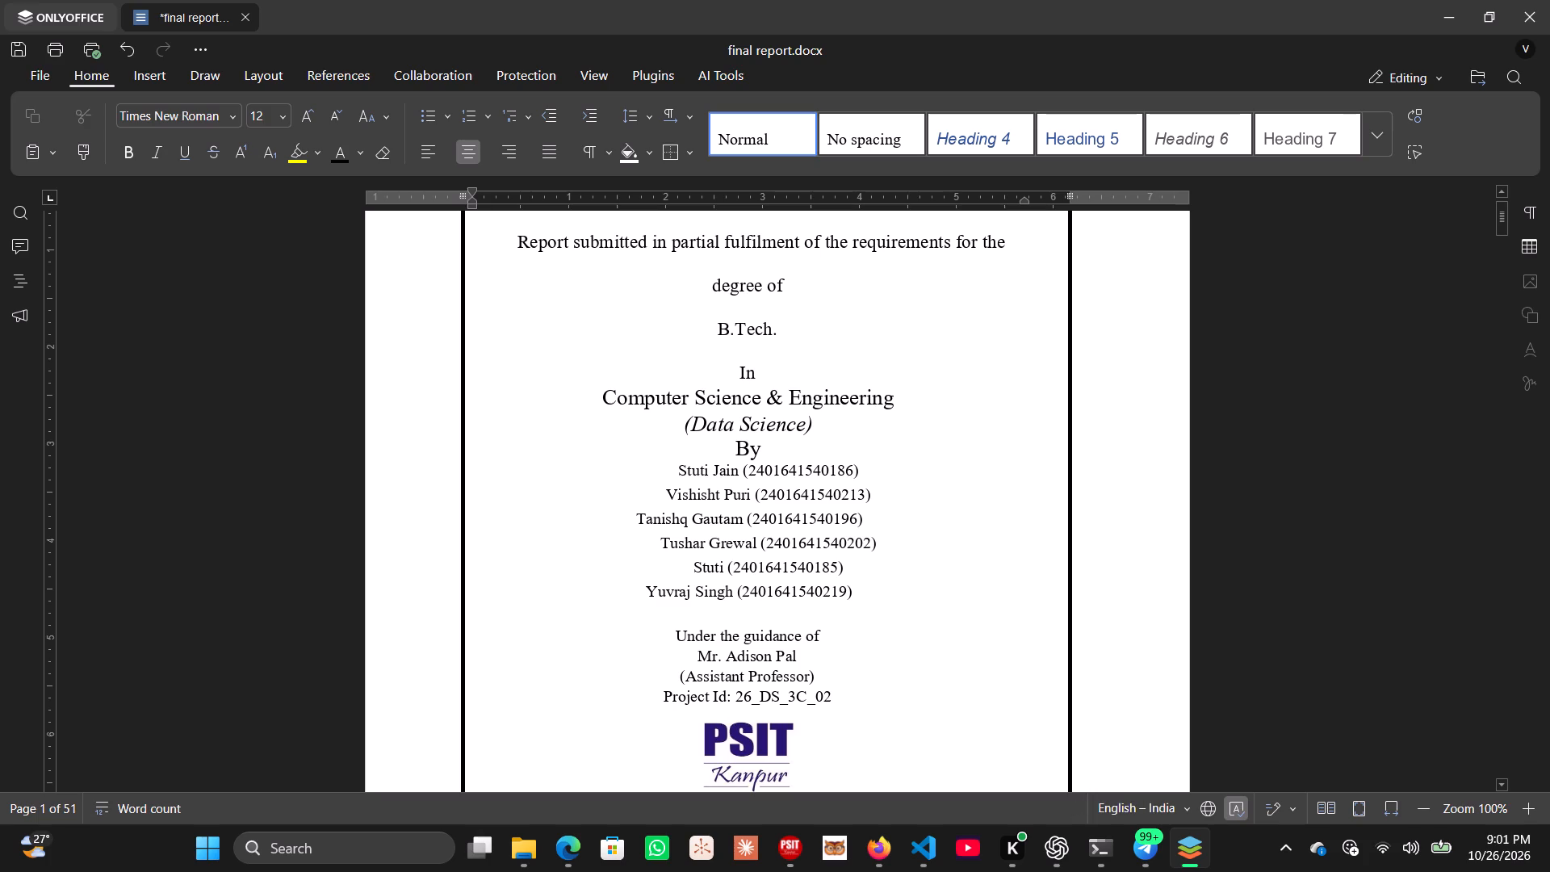
pyautogui.press('Right')
pyautogui.press('Right')
pyautogui.press('BackSpace')
pyautogui.press('7')
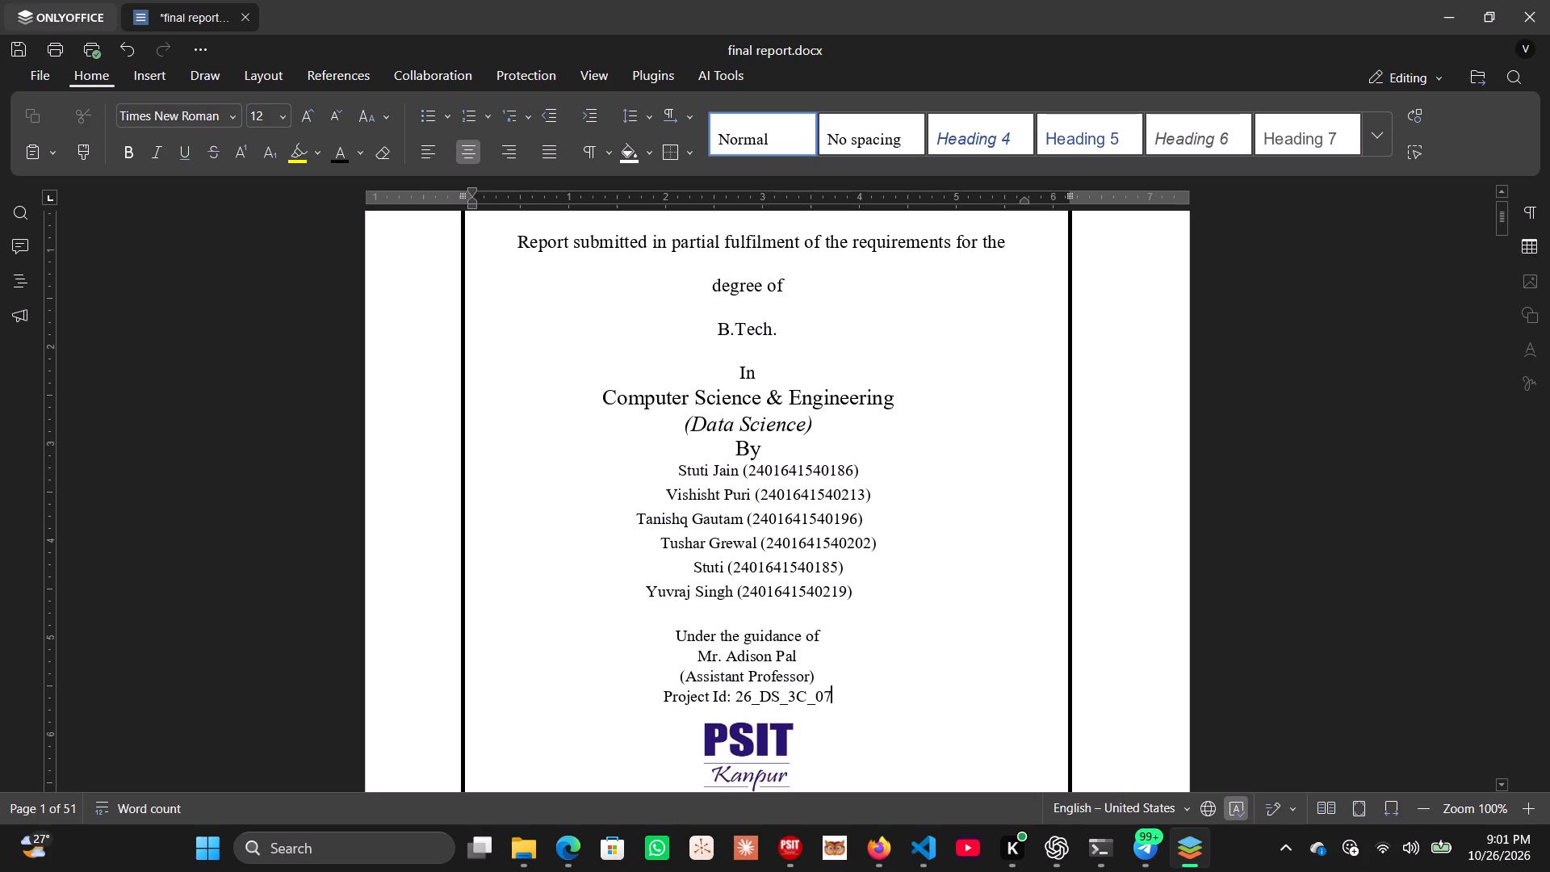
# Correct the second student's surname in the Declaration paragraph to match the title page.
pyautogui.scroll(-8, 802, 718)
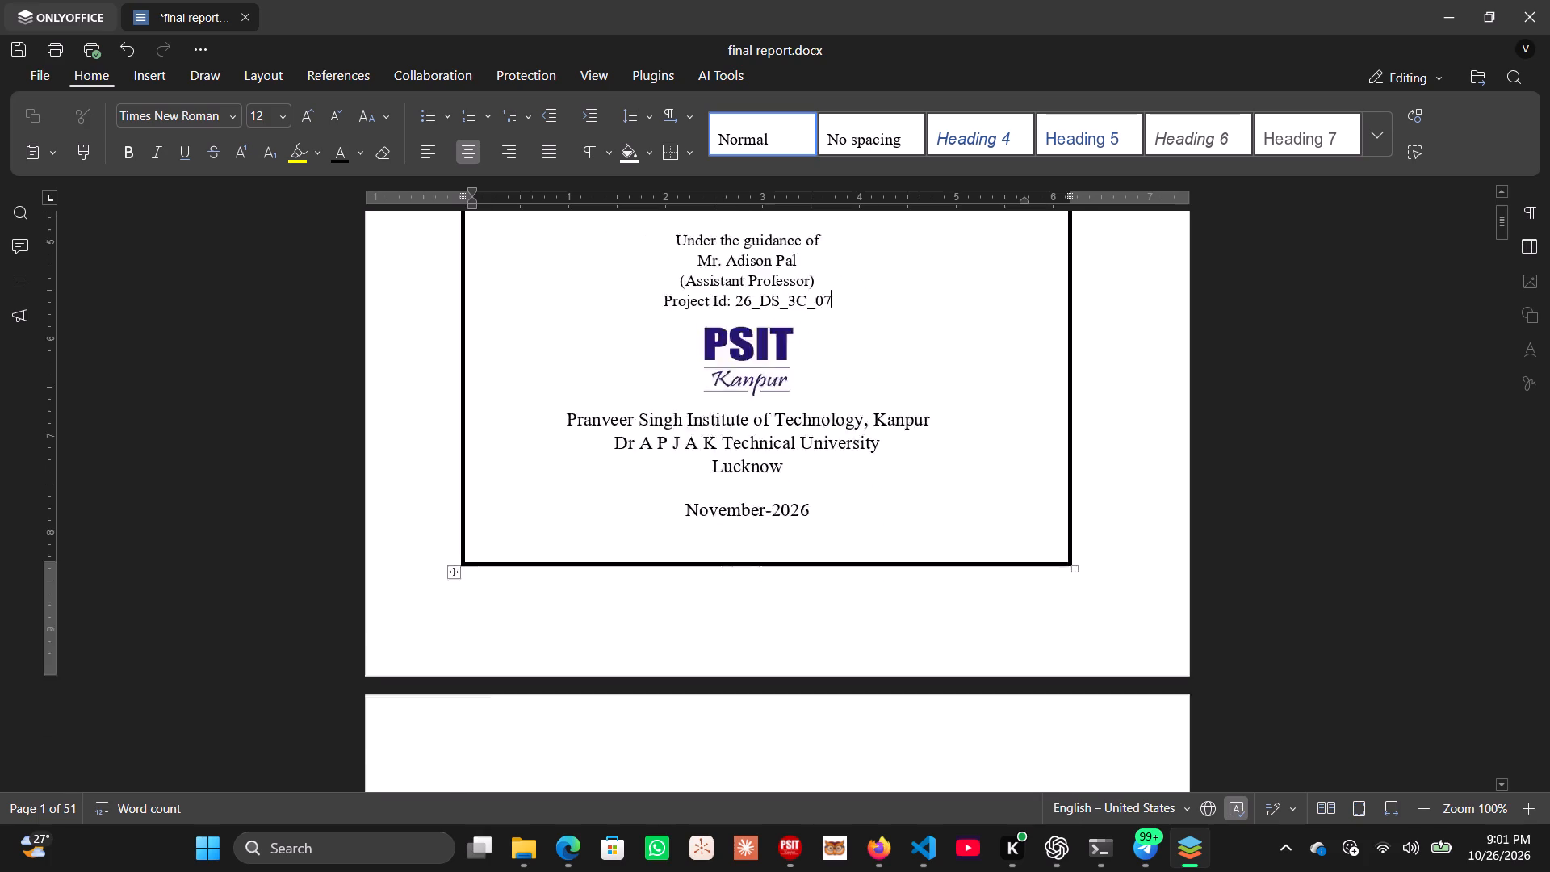
pyautogui.scroll(-4, 812, 677)
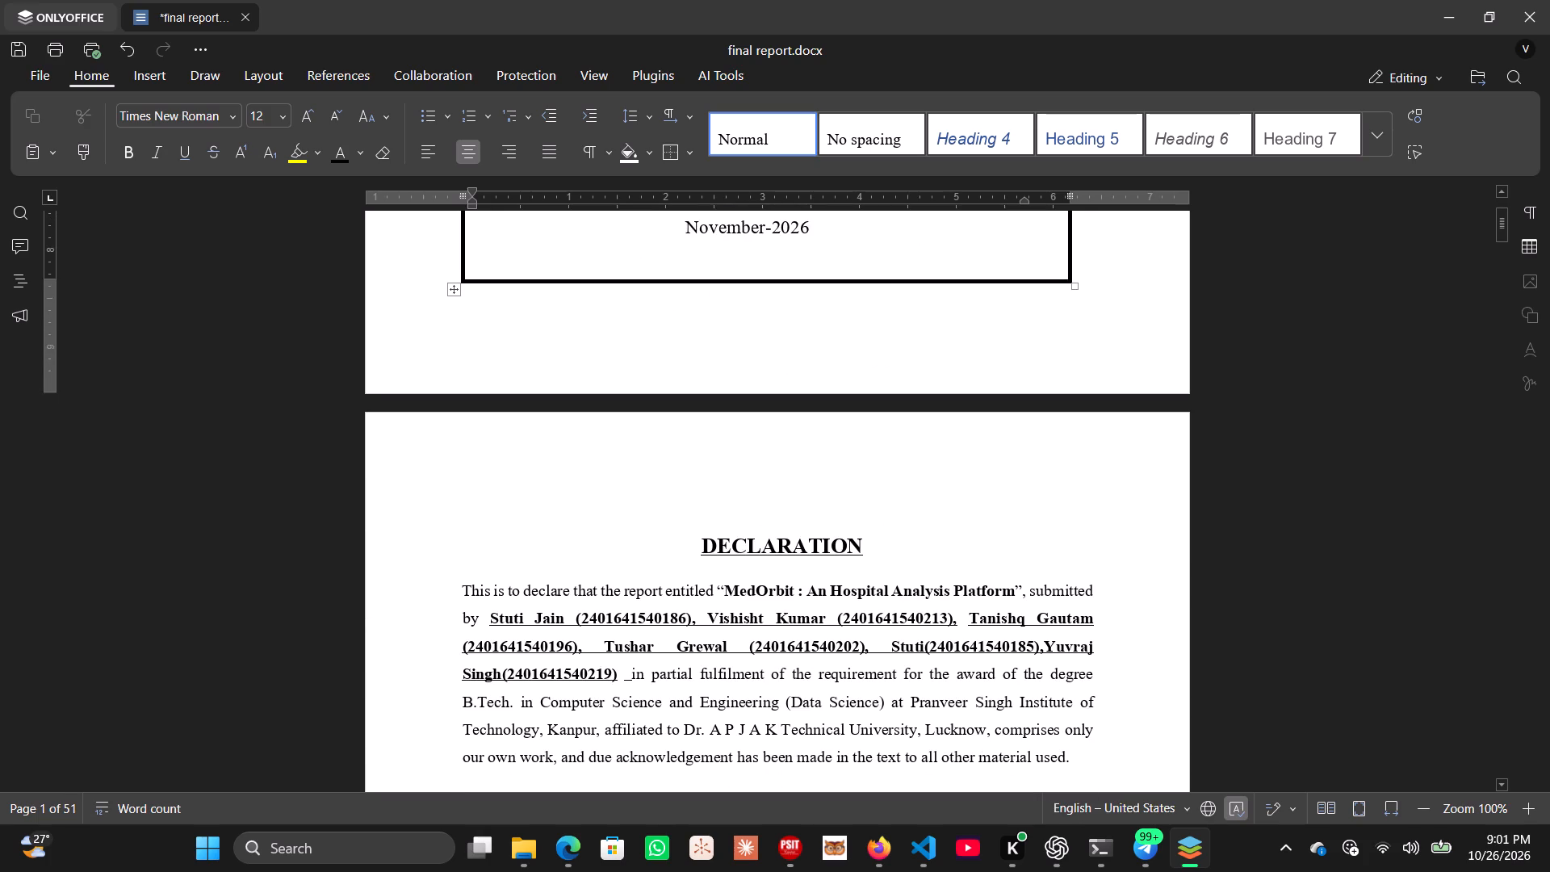
pyautogui.click(824, 617)
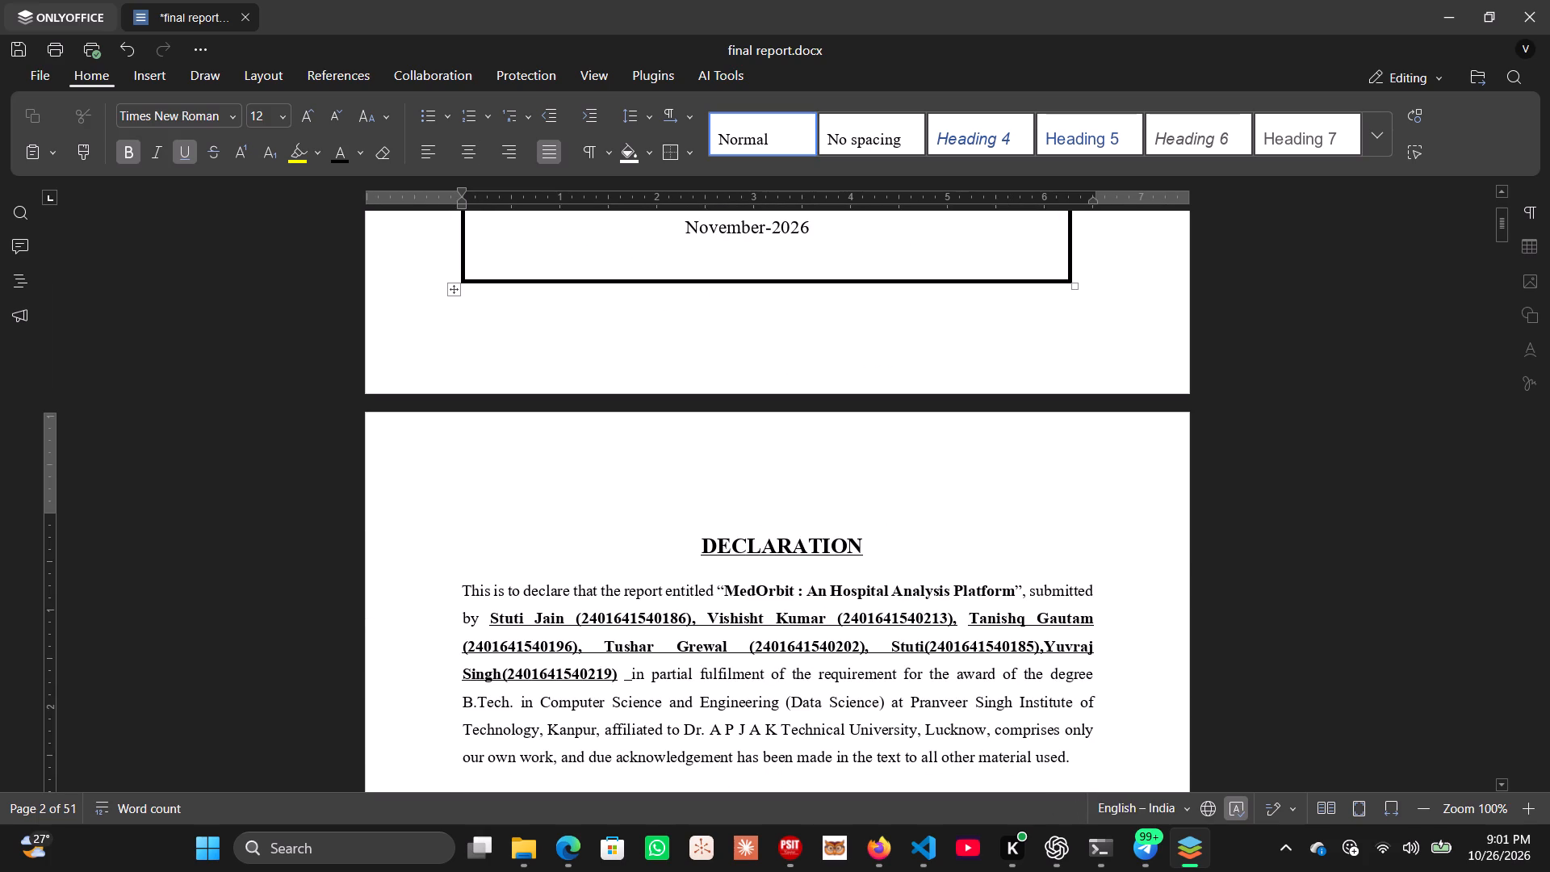
pyautogui.press('BackSpace')
pyautogui.press('BackSpace')
pyautogui.press('BackSpace')
pyautogui.press('BackSpace')
pyautogui.press('BackSpace')
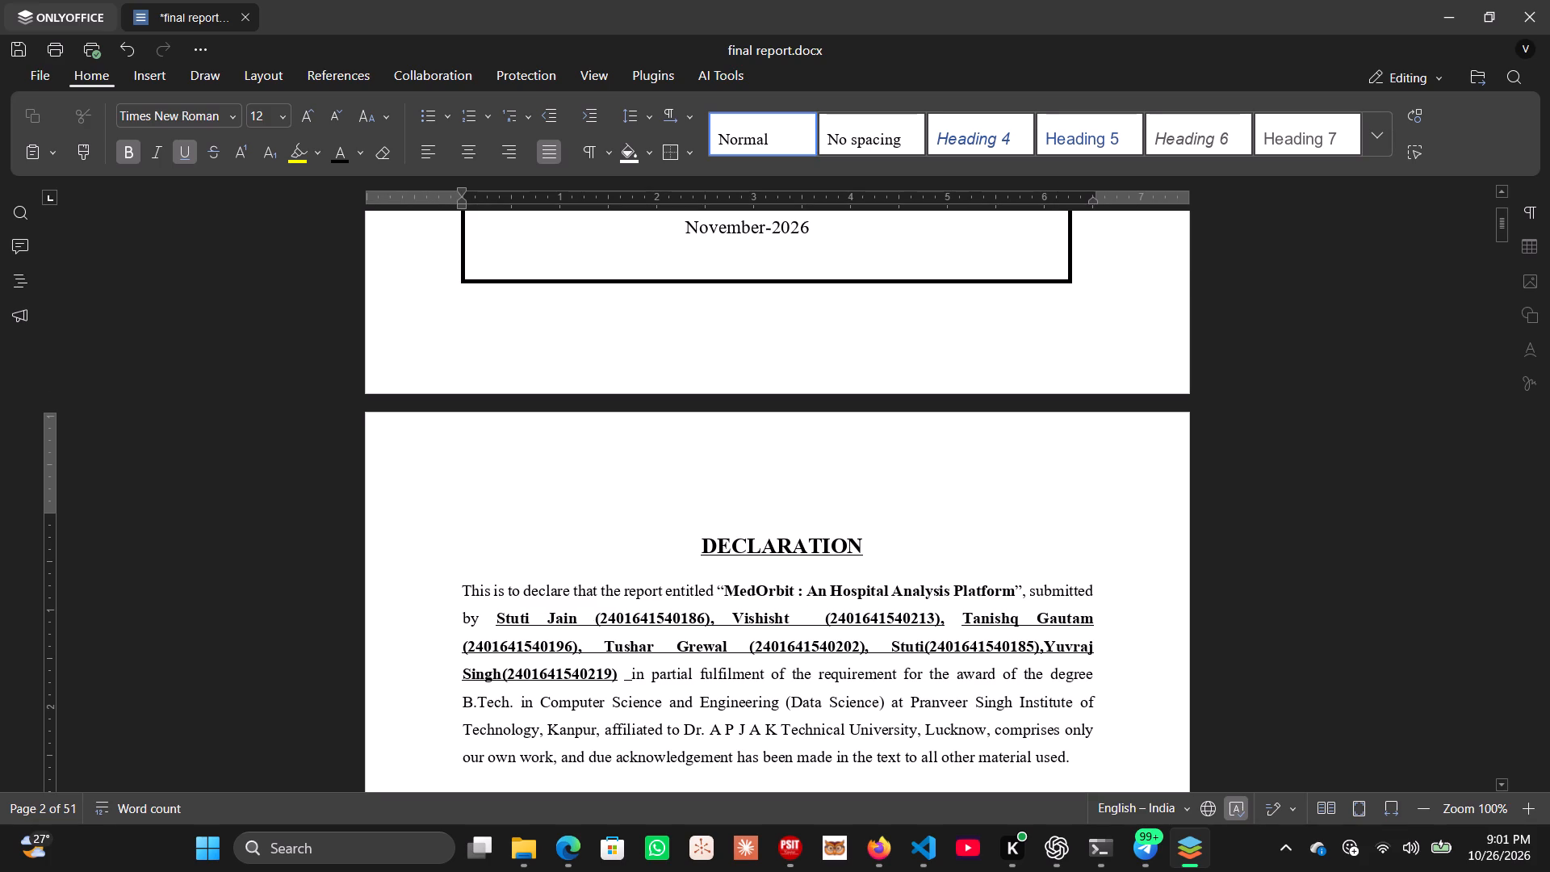
pyautogui.hotkey('shift', 'p')
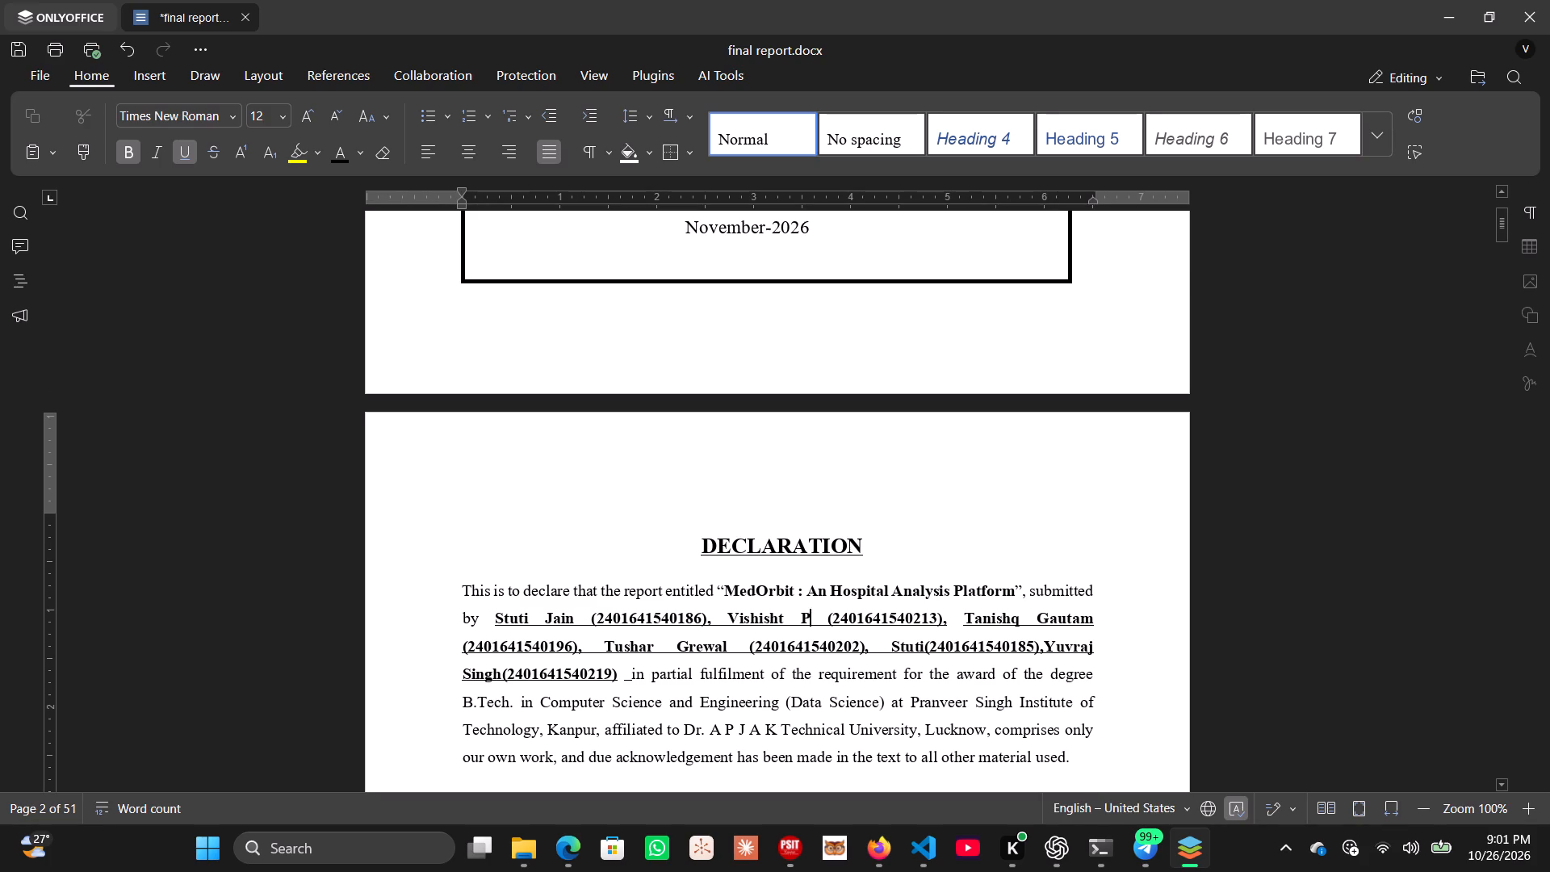
pyautogui.write('uri')
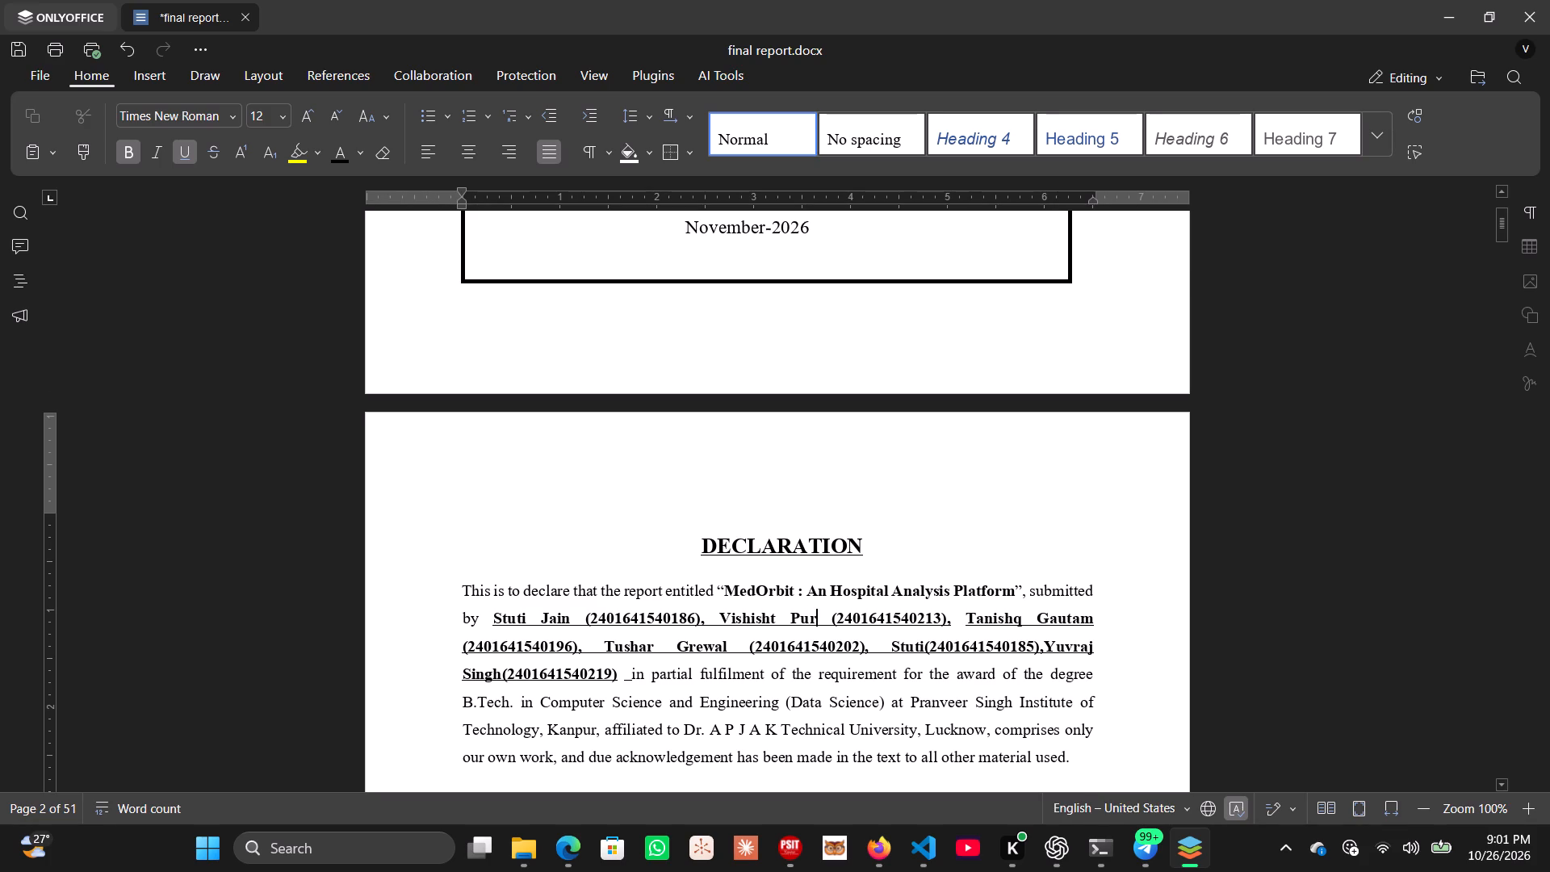
# Correct the second student's surname in the Certificate paragraph to match the title page and Declaration.
pyautogui.scroll(4, 763, 447)
pyautogui.scroll(4, 773, 530)
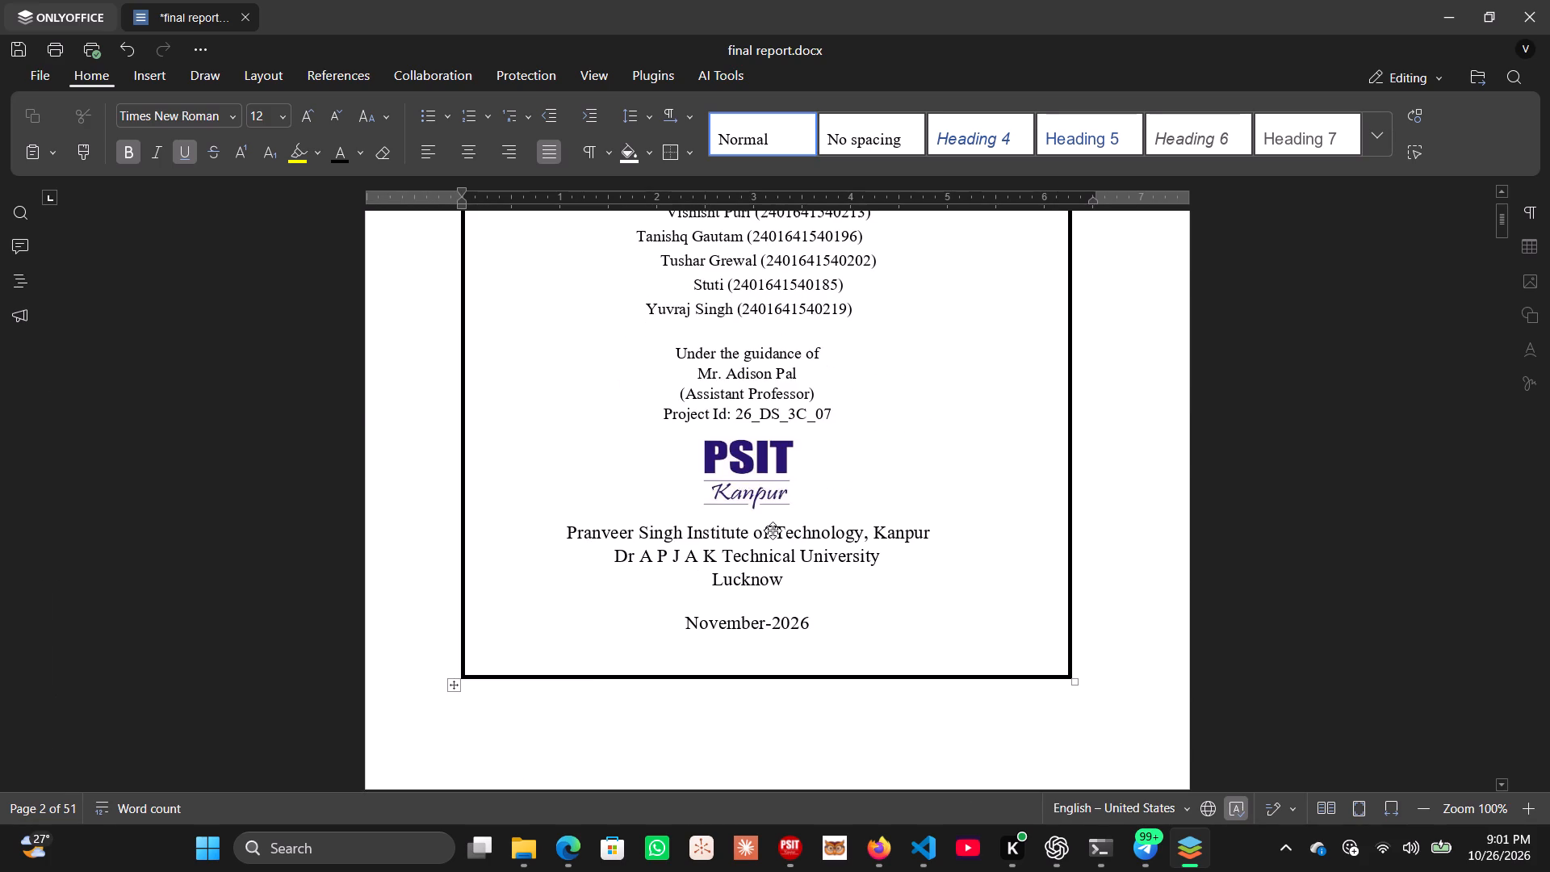
pyautogui.scroll(-7, 773, 530)
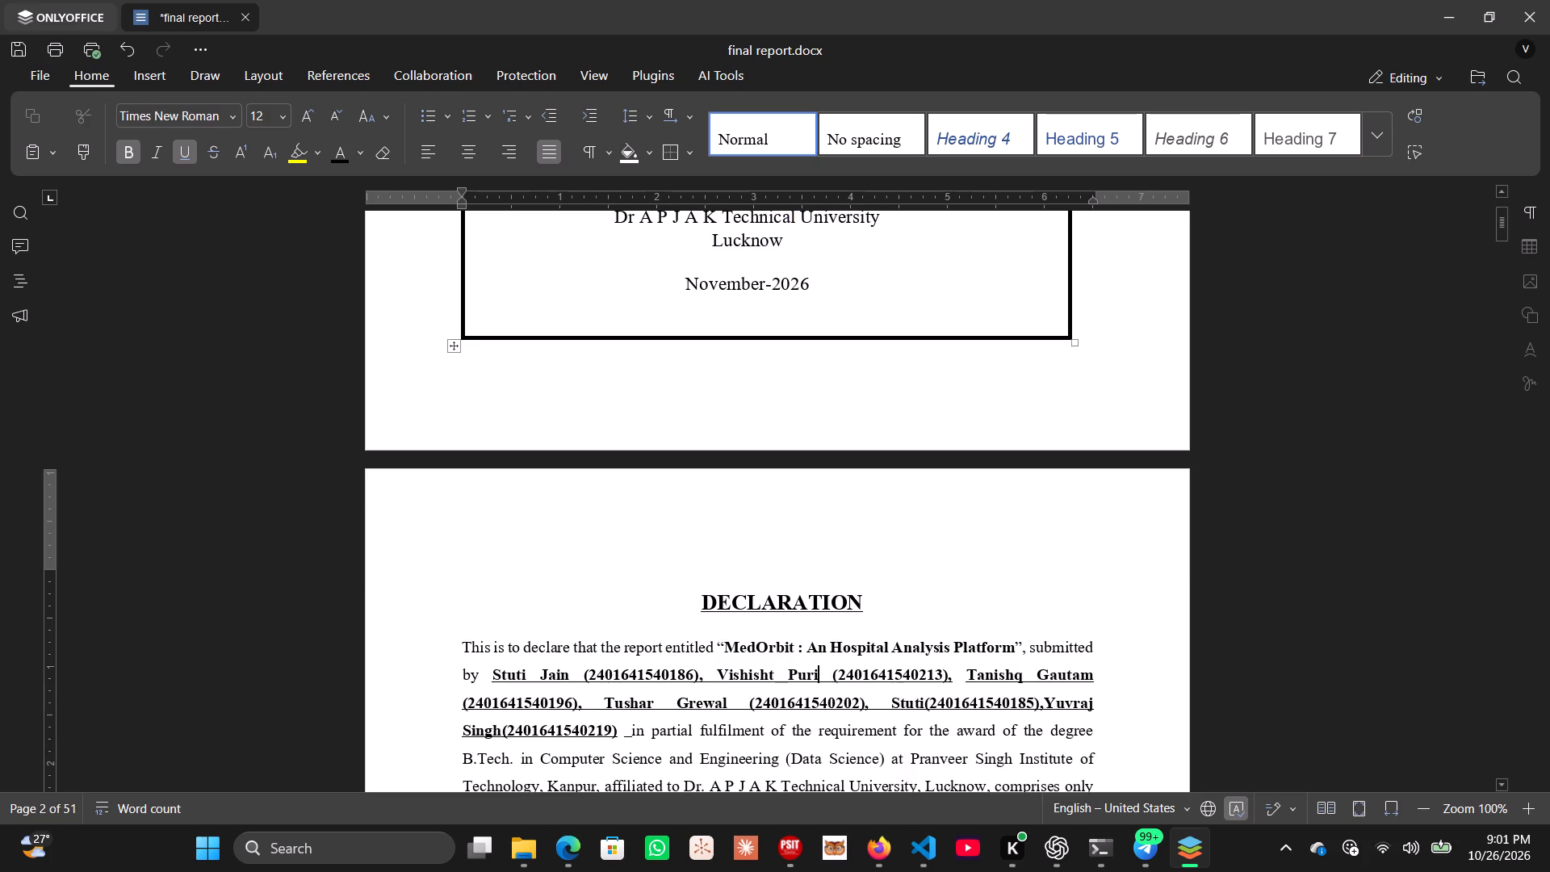
pyautogui.scroll(-20, 848, 673)
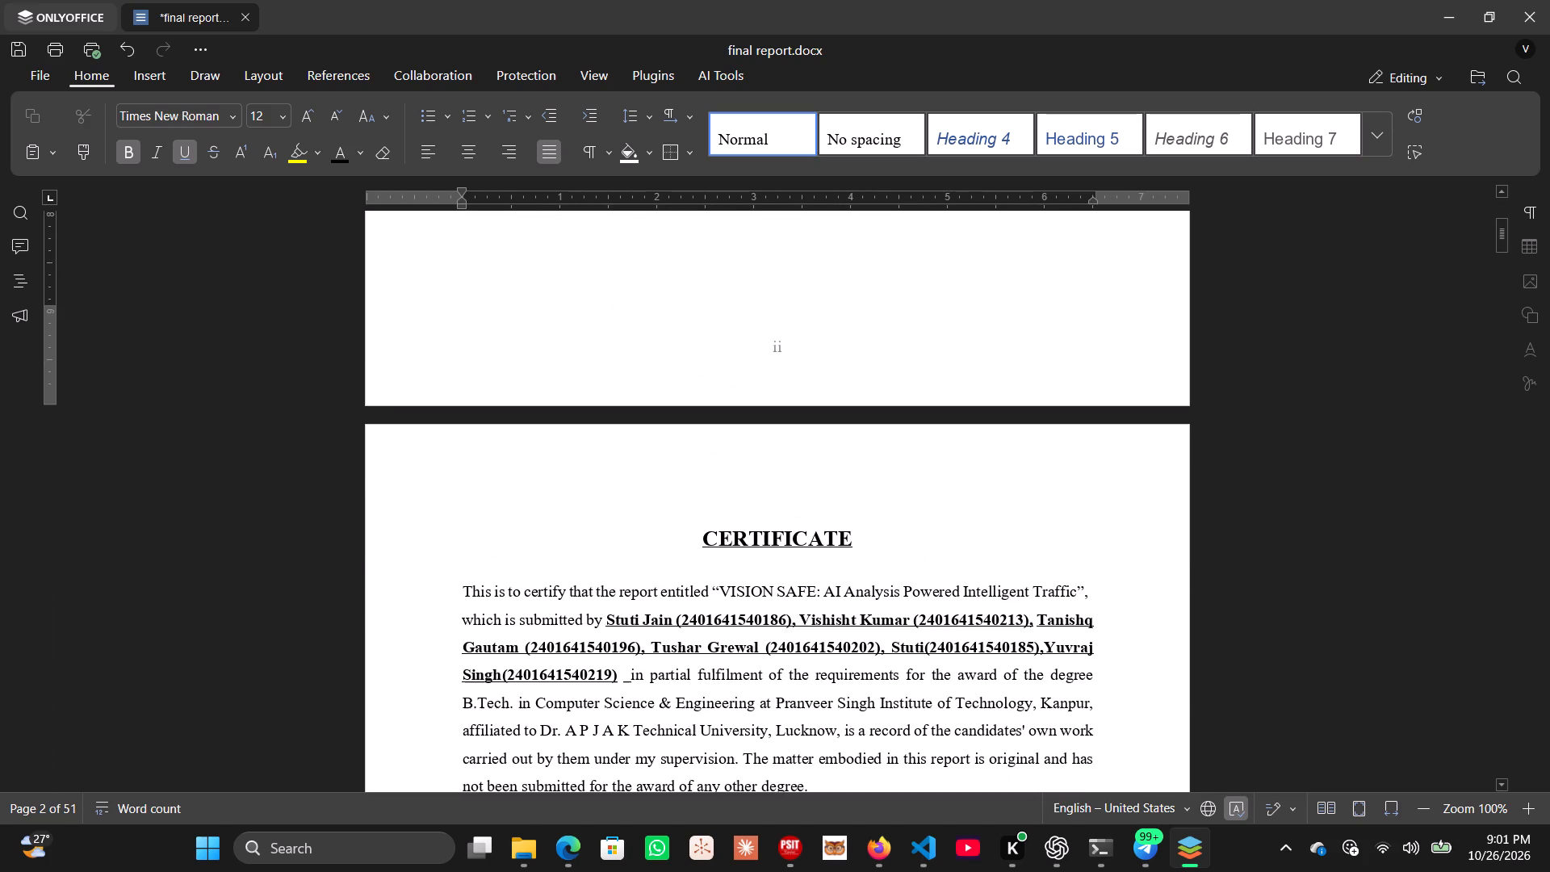
pyautogui.click(908, 617)
pyautogui.press('BackSpace')
pyautogui.press('BackSpace')
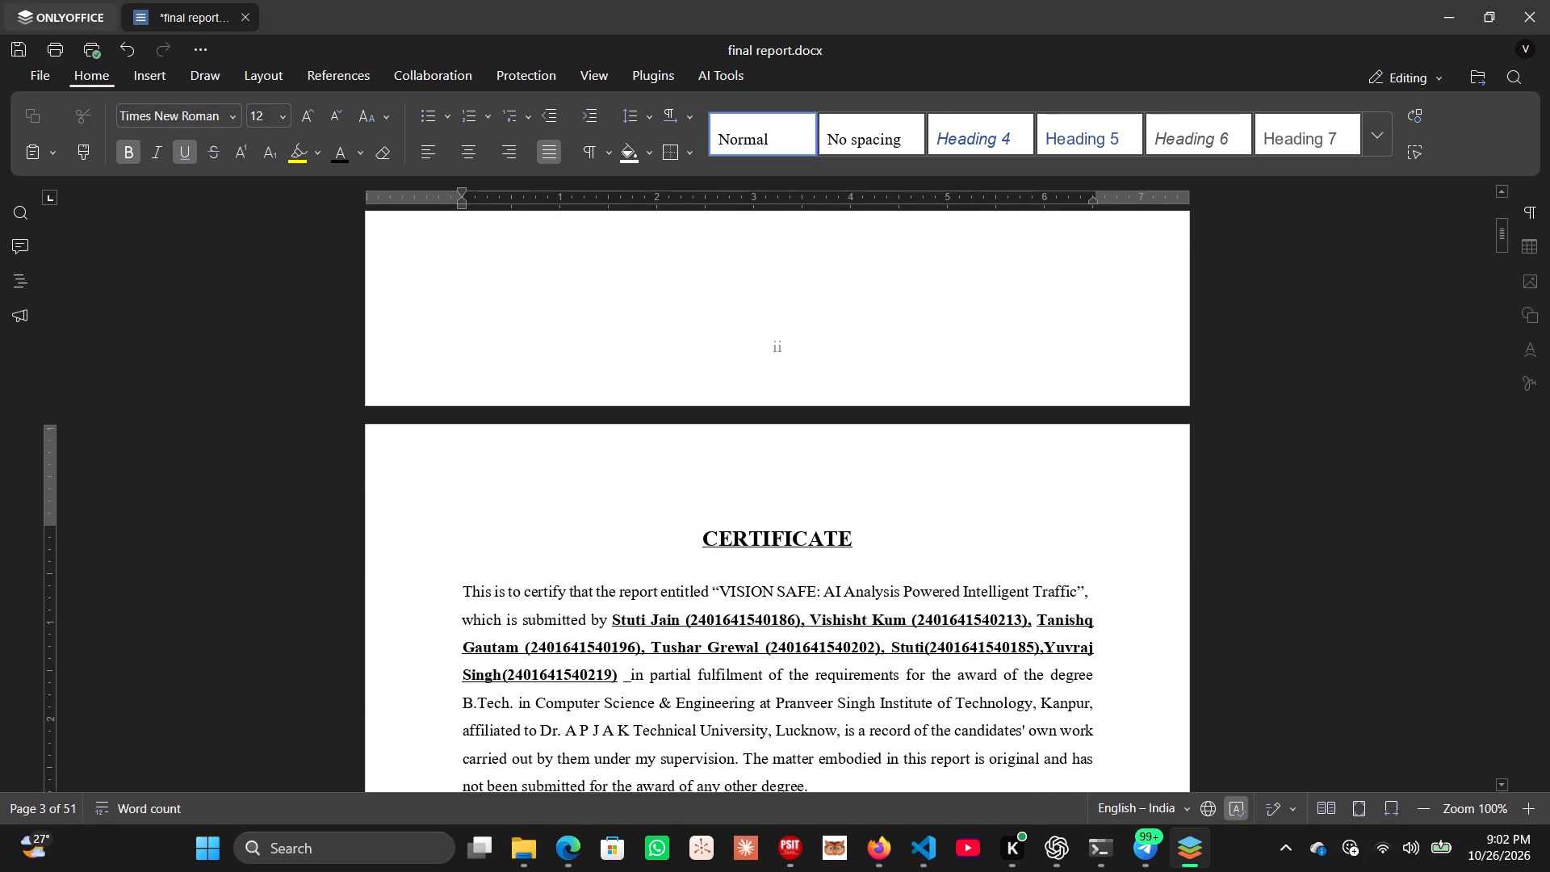
pyautogui.press('BackSpace')
pyautogui.press('BackSpace')
pyautogui.press('BackSpace')
pyautogui.write('Puri')
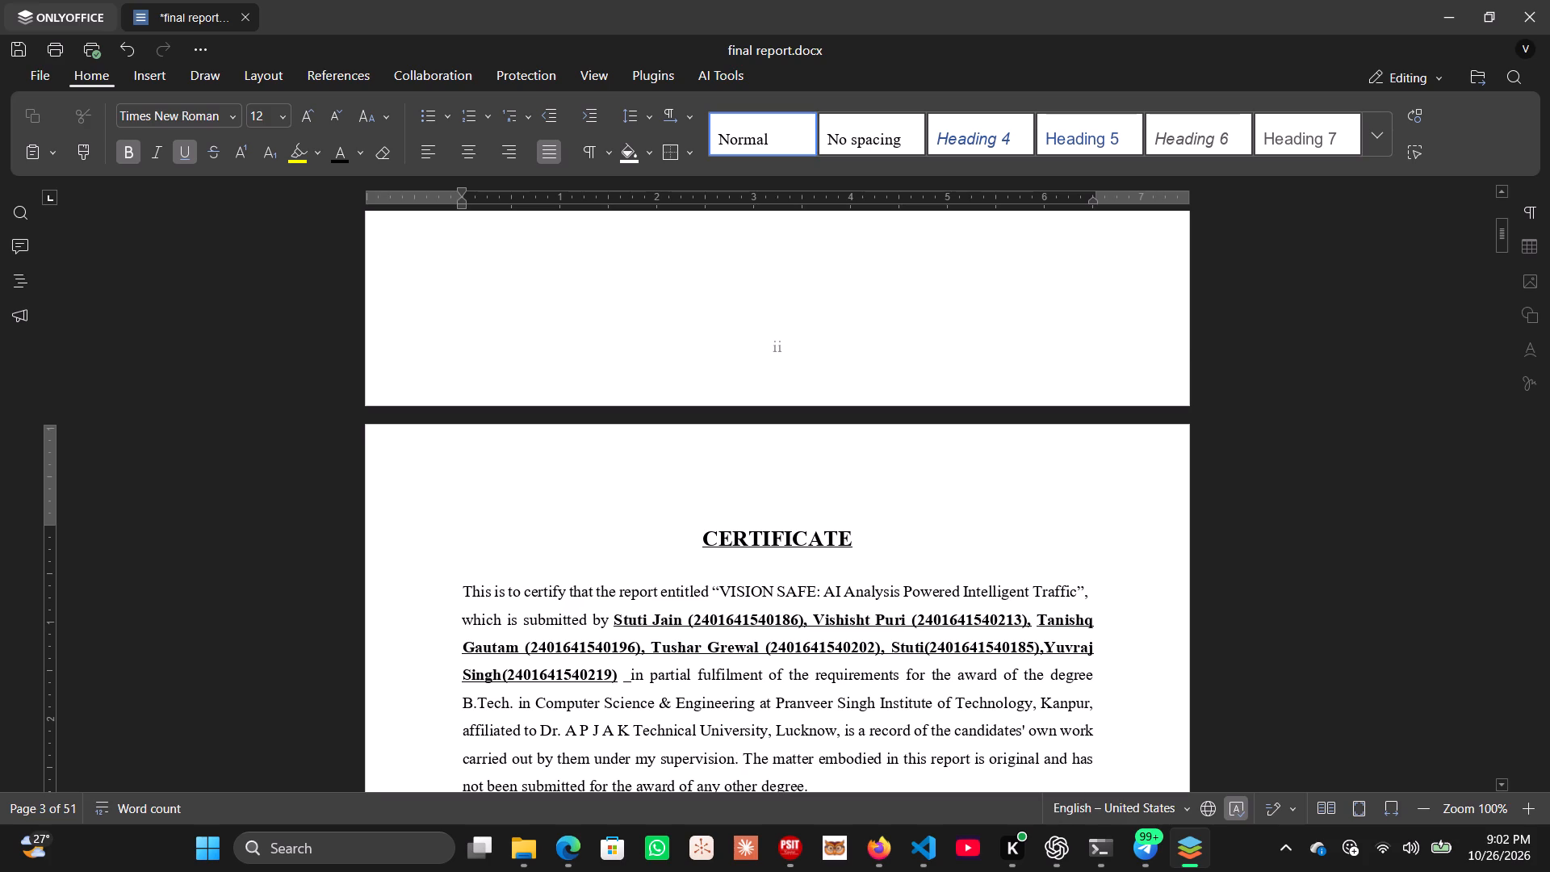
# Insert "and Management" before "Platform" in the Declaration's project title to match the title page.
pyautogui.scroll(20, 903, 609)
pyautogui.scroll(5, 903, 609)
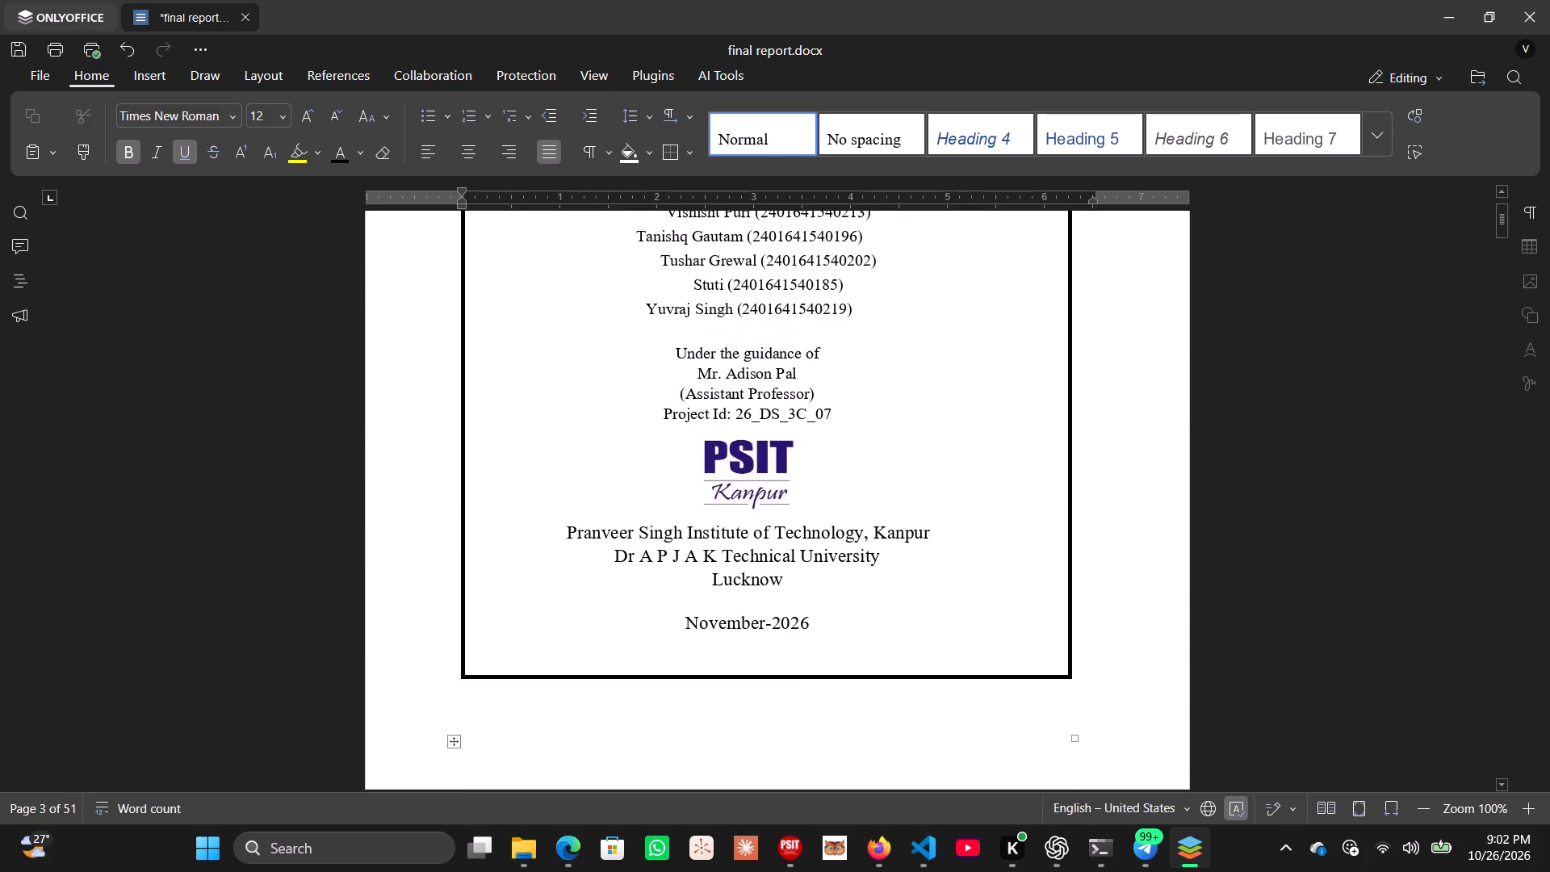
pyautogui.scroll(6, 899, 604)
pyautogui.scroll(4, 551, 523)
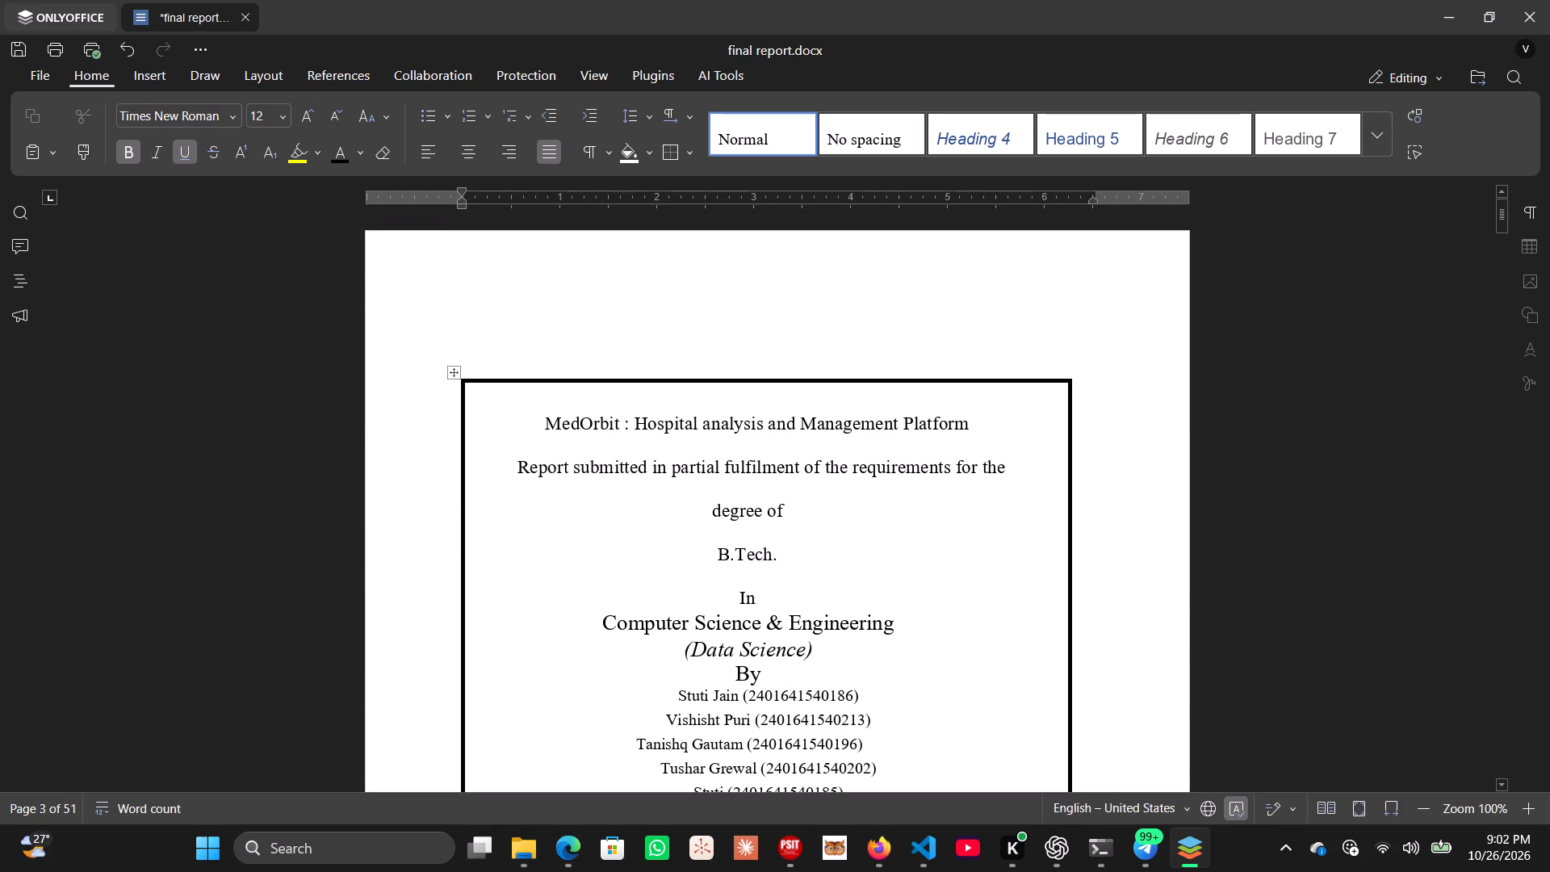
pyautogui.scroll(-5, 857, 481)
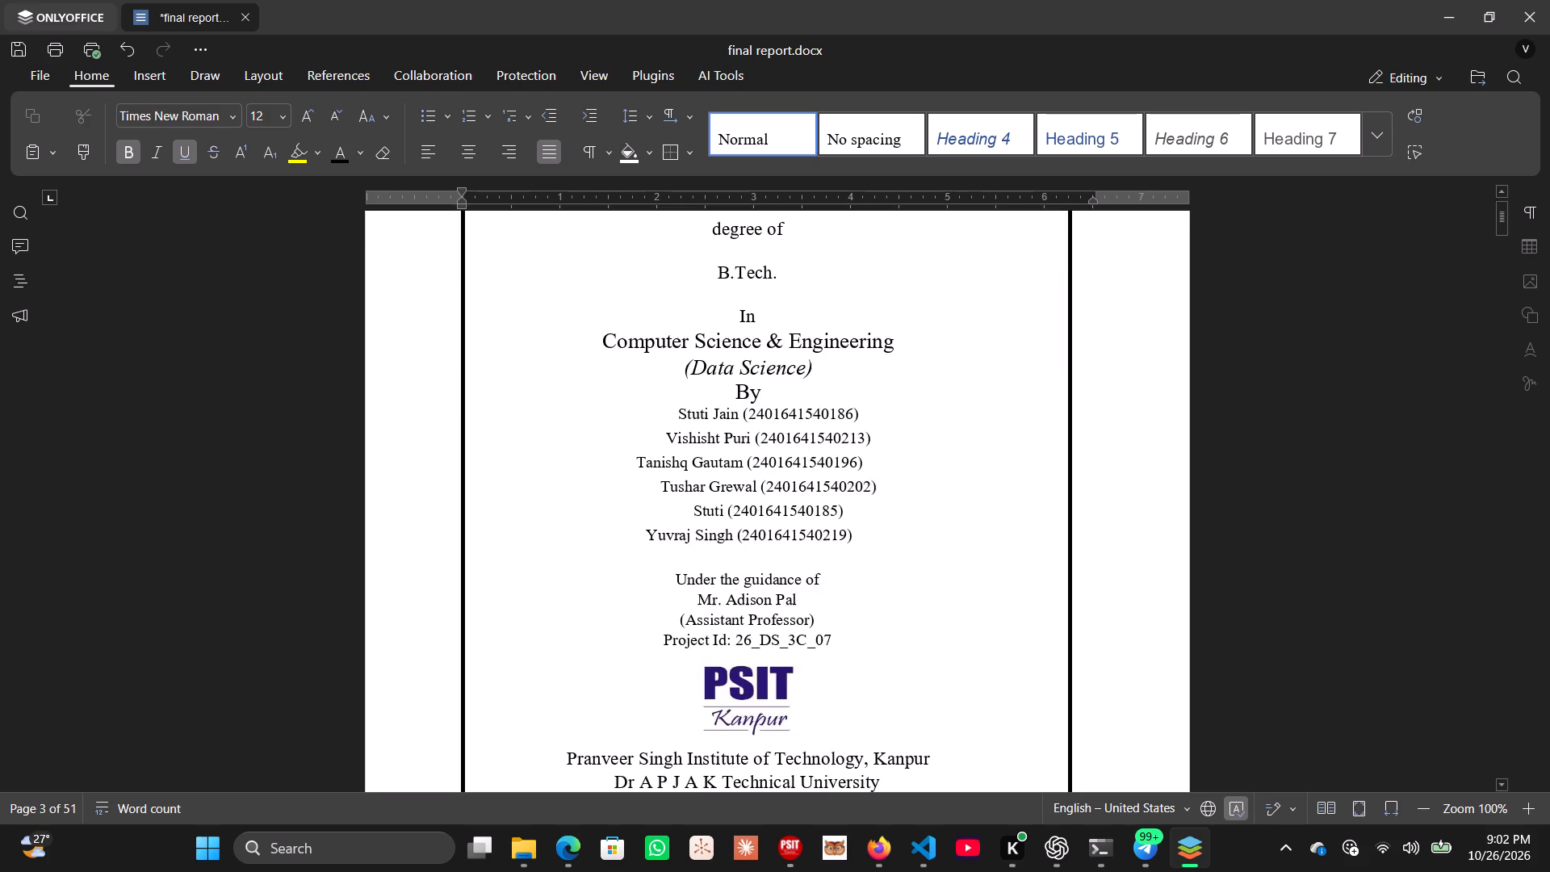
pyautogui.scroll(-14, 857, 484)
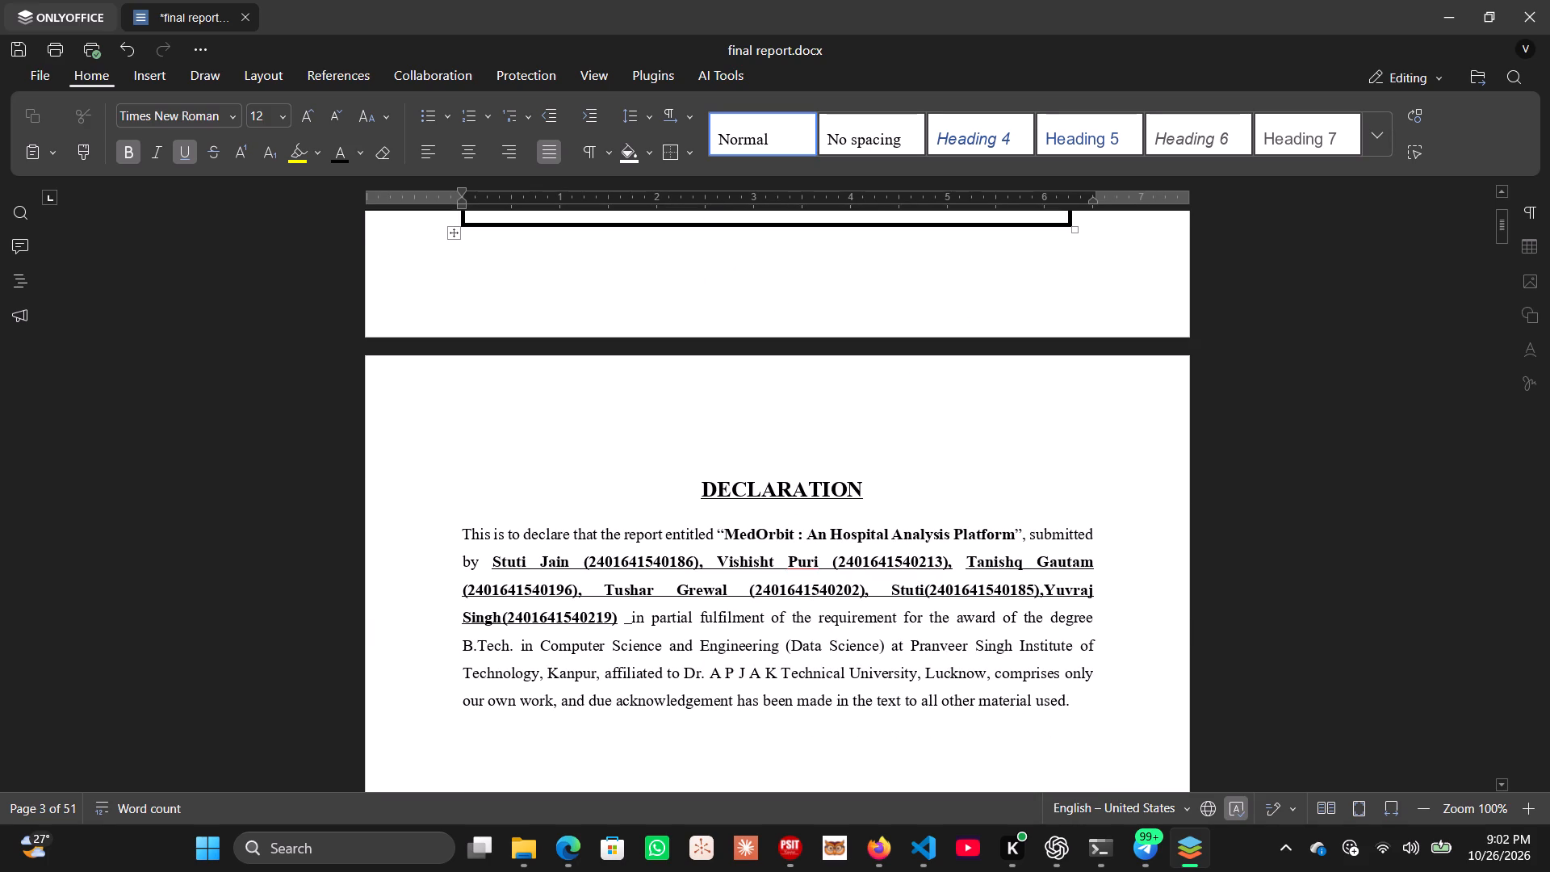
pyautogui.click(951, 415)
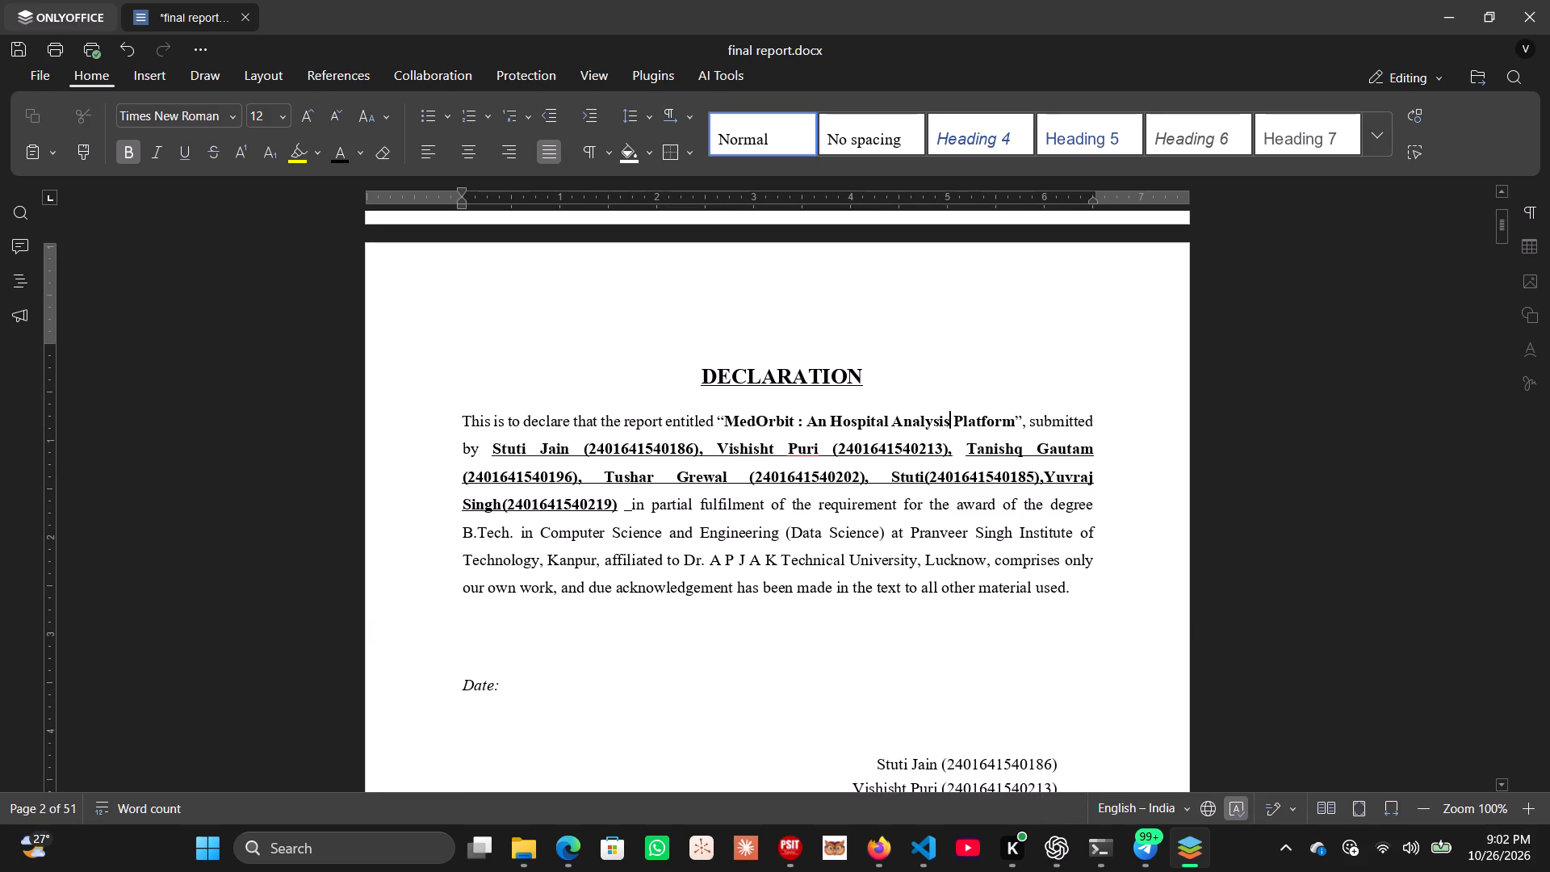
pyautogui.press('space')
pyautogui.write('and')
pyautogui.press('space')
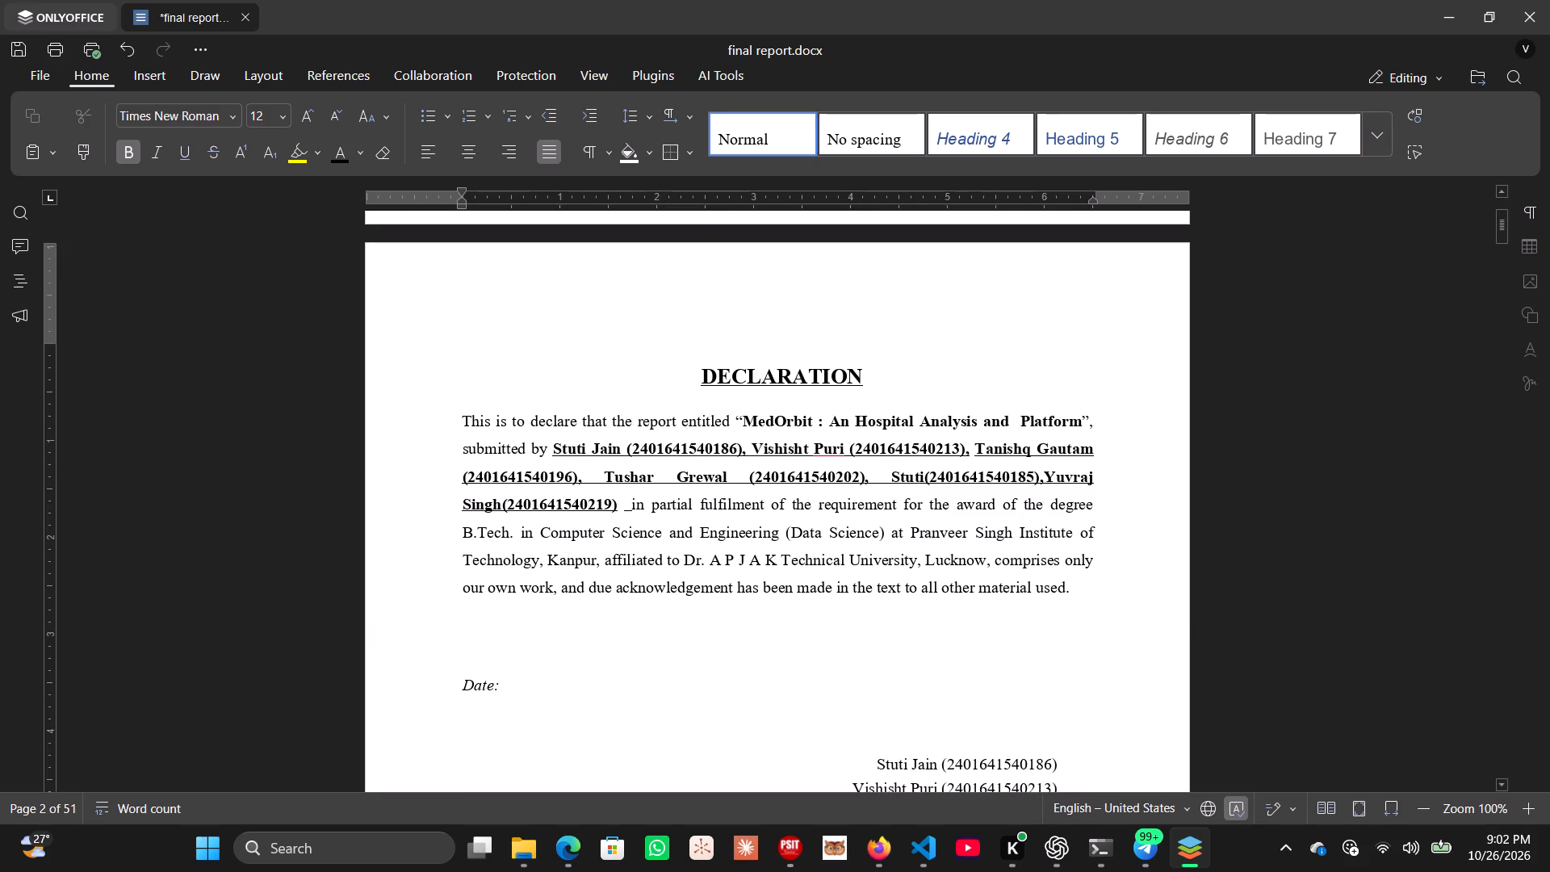
pyautogui.write('Management')
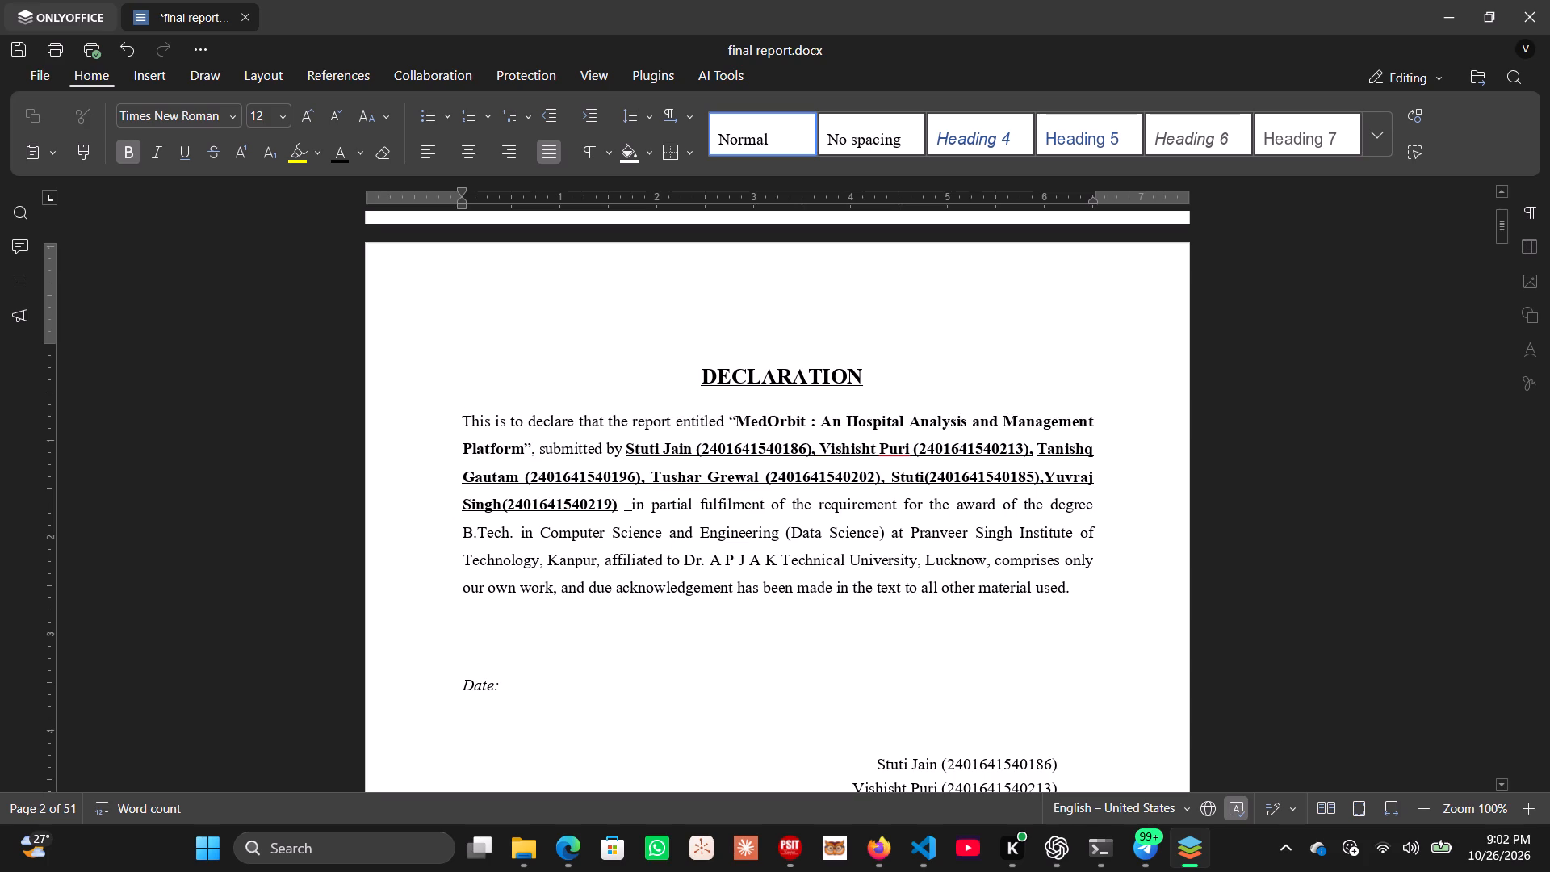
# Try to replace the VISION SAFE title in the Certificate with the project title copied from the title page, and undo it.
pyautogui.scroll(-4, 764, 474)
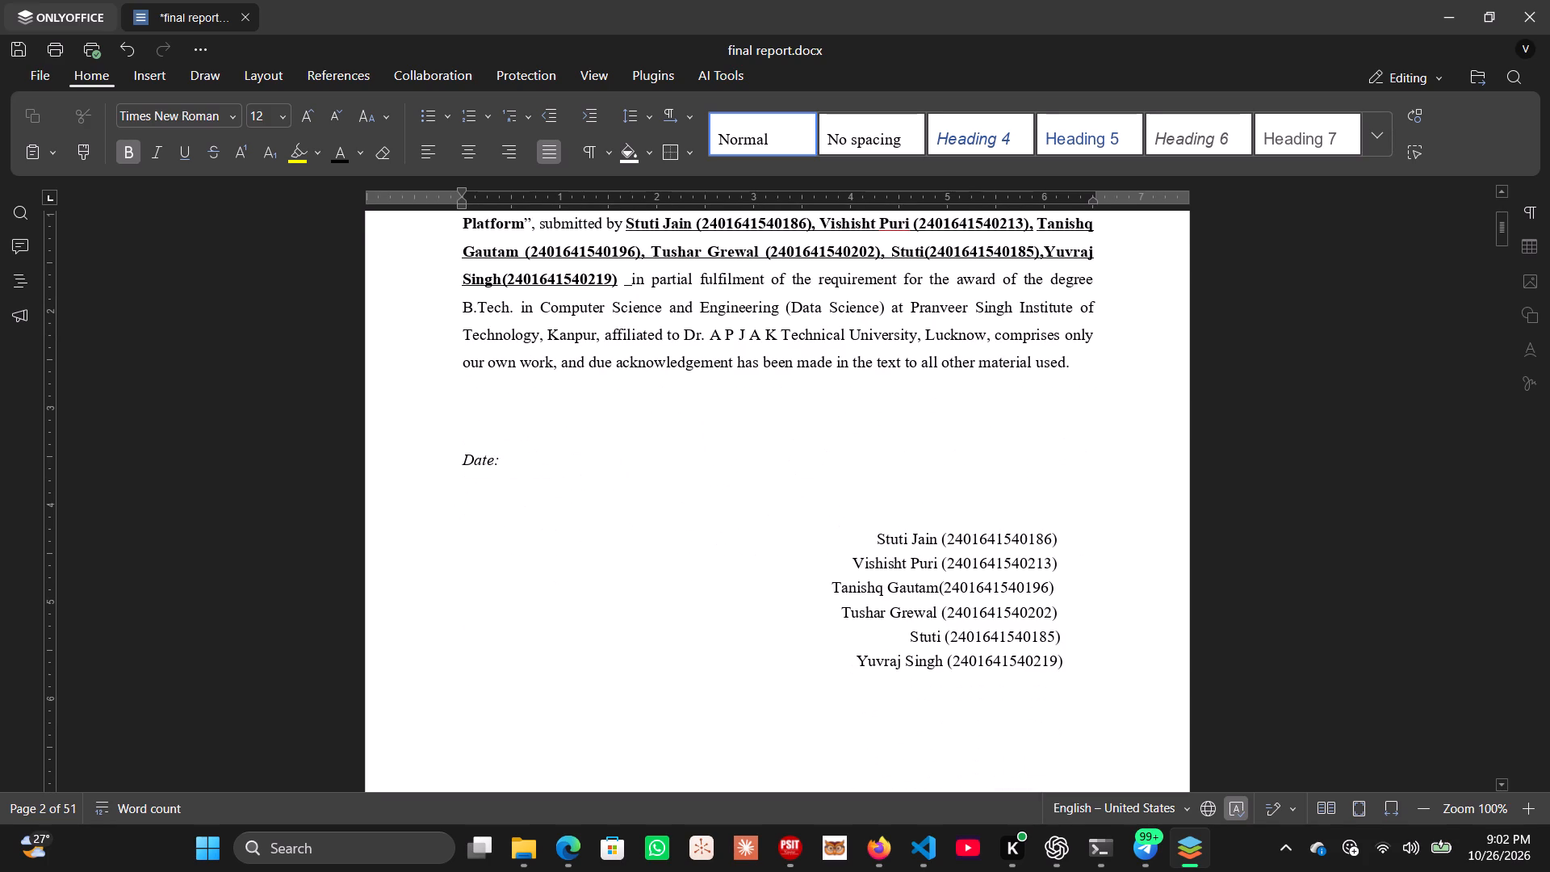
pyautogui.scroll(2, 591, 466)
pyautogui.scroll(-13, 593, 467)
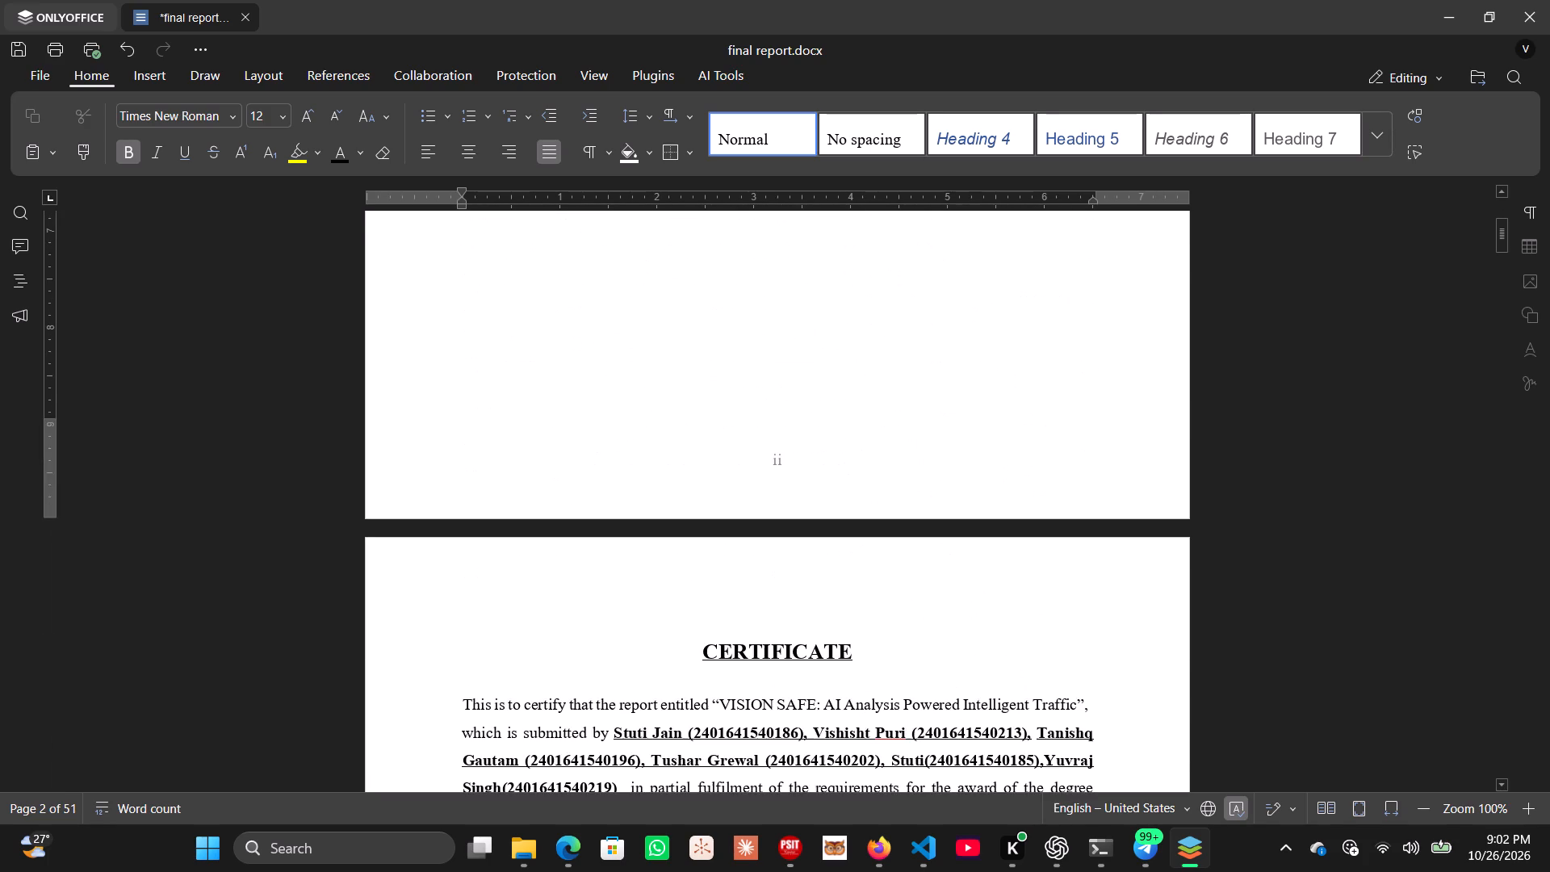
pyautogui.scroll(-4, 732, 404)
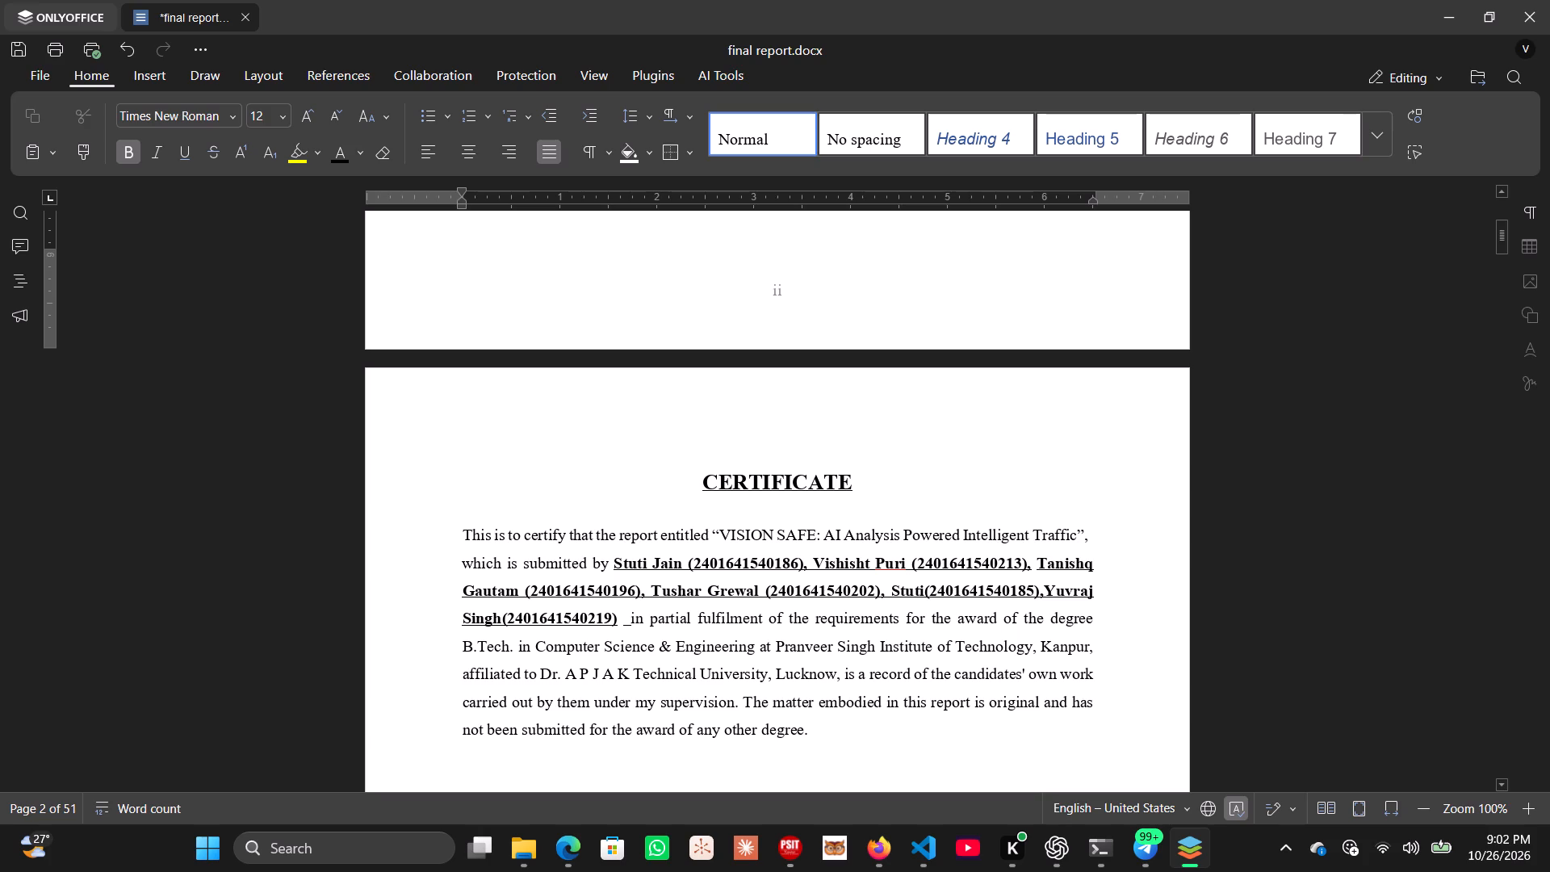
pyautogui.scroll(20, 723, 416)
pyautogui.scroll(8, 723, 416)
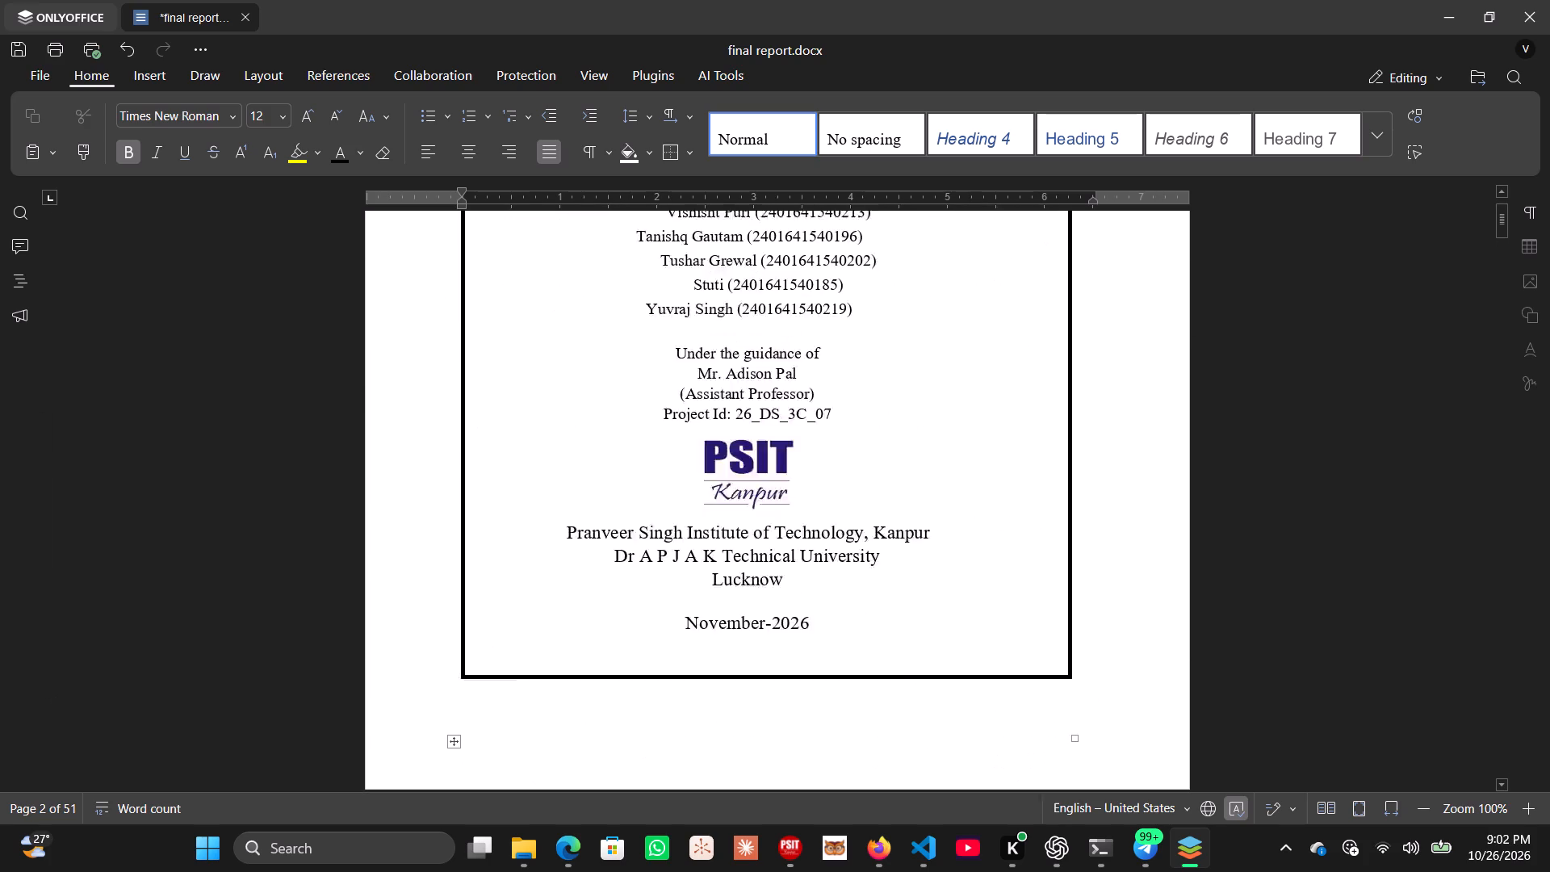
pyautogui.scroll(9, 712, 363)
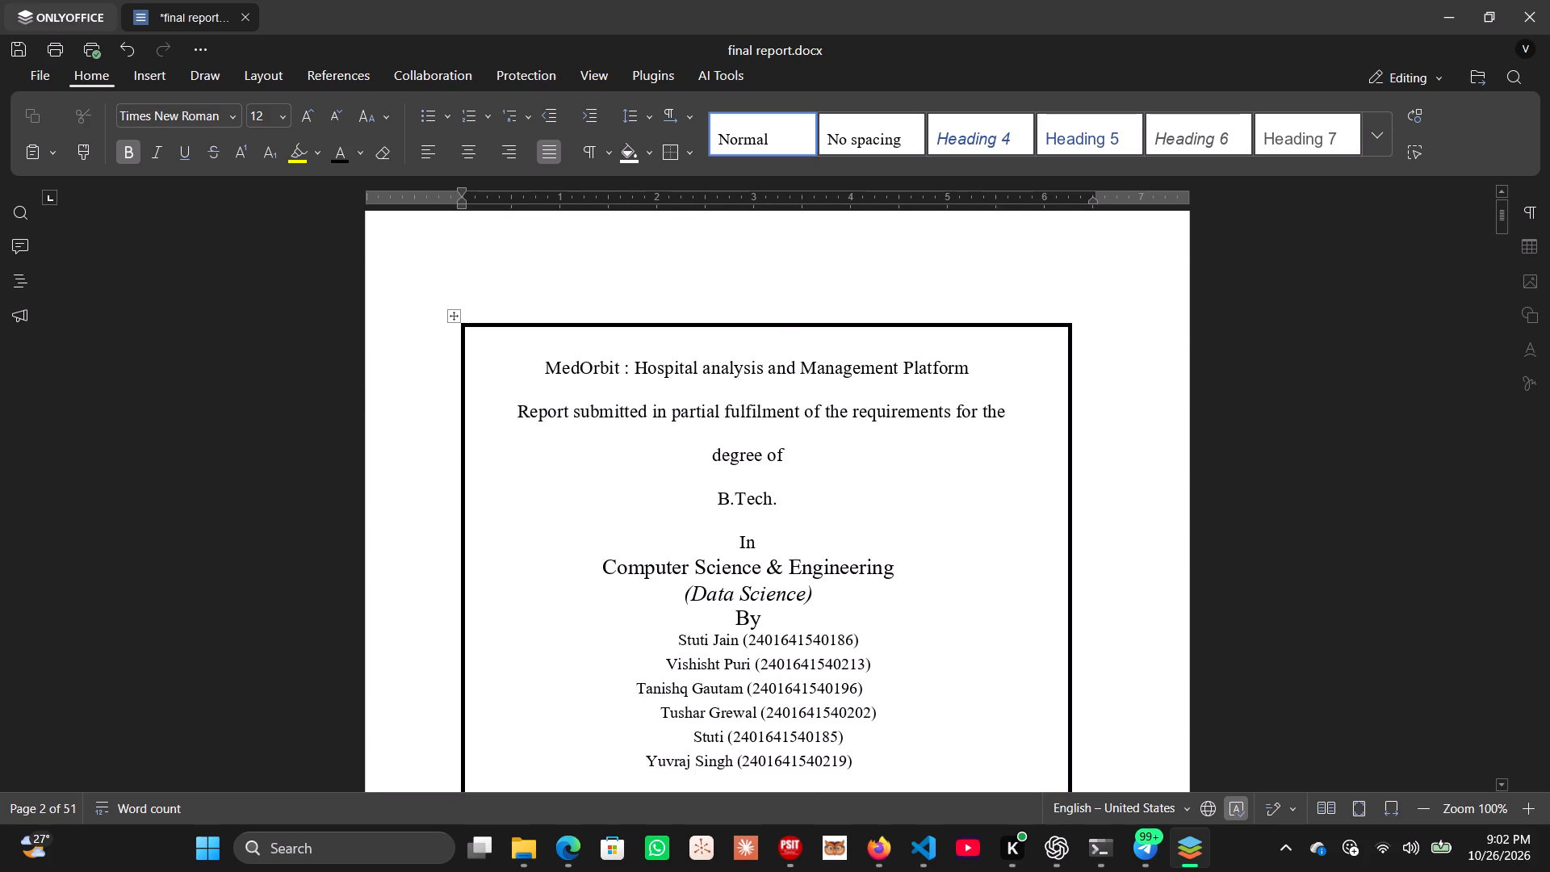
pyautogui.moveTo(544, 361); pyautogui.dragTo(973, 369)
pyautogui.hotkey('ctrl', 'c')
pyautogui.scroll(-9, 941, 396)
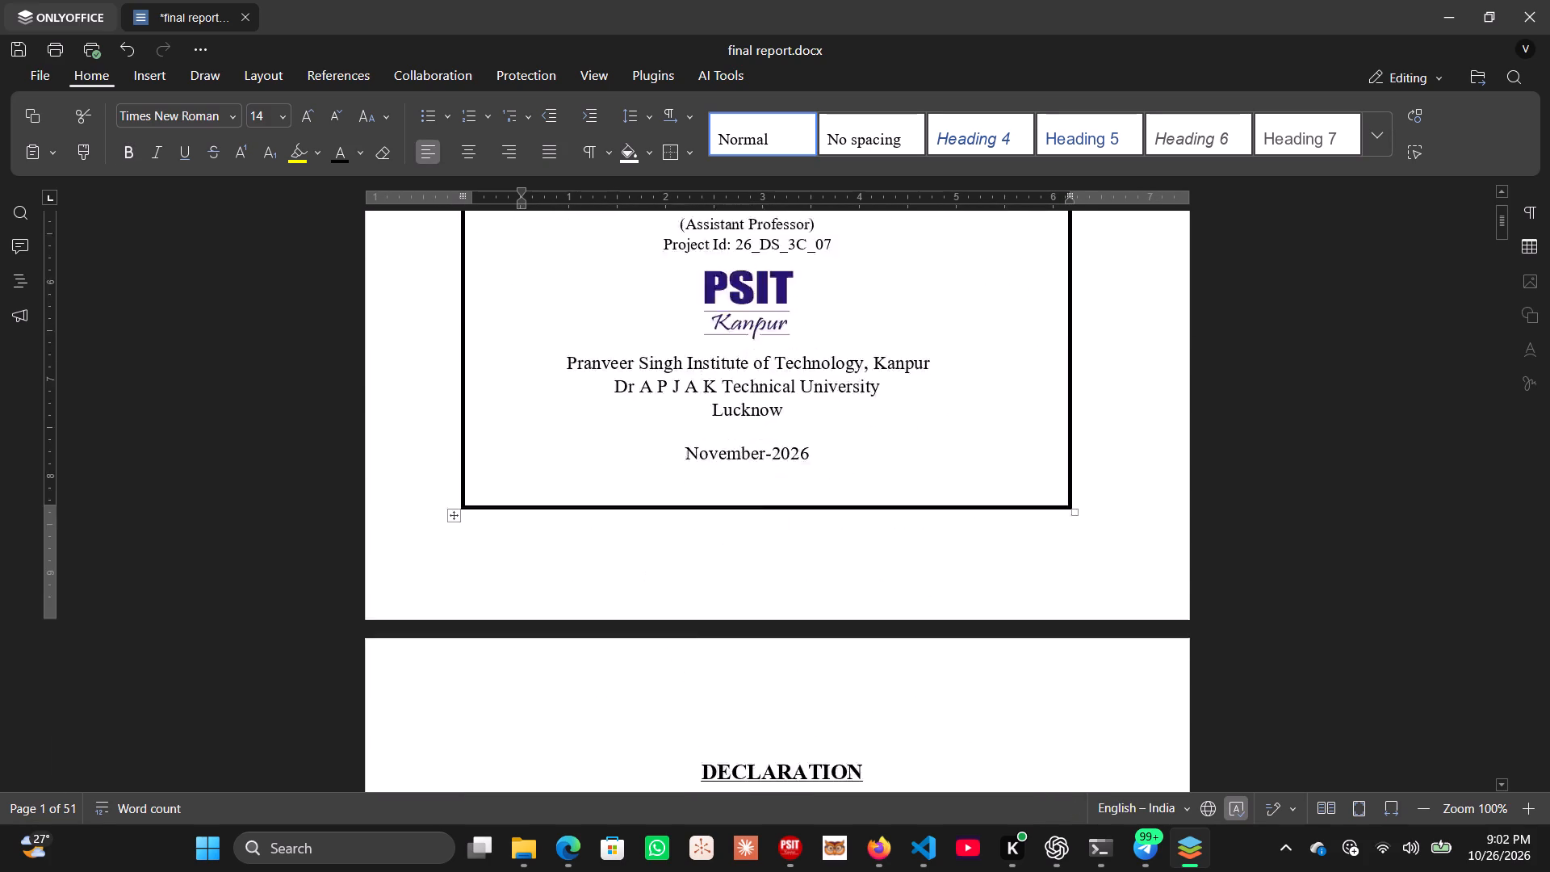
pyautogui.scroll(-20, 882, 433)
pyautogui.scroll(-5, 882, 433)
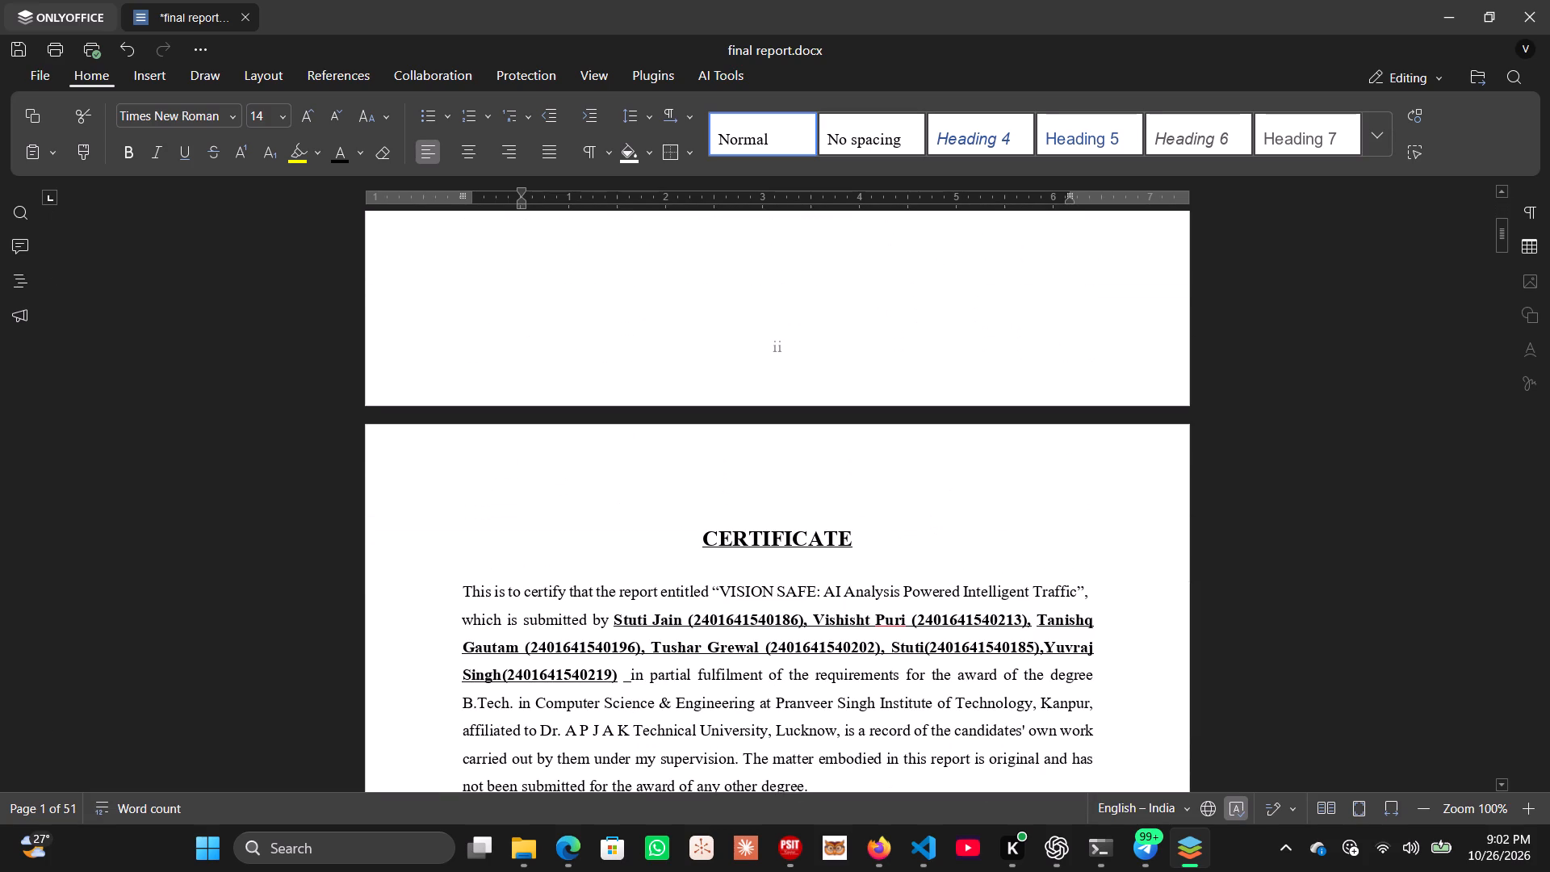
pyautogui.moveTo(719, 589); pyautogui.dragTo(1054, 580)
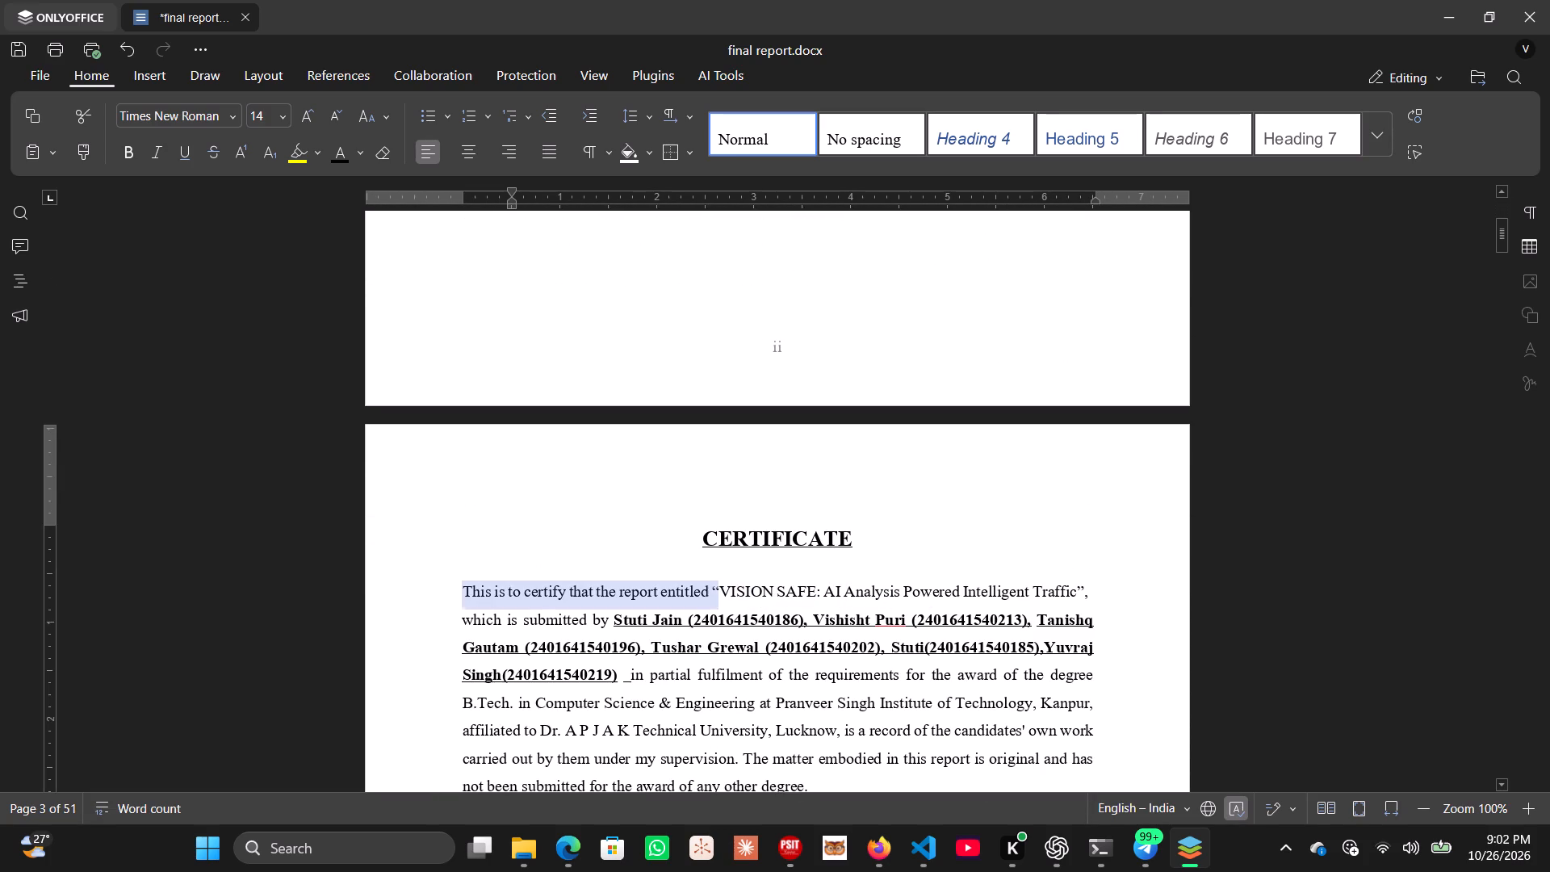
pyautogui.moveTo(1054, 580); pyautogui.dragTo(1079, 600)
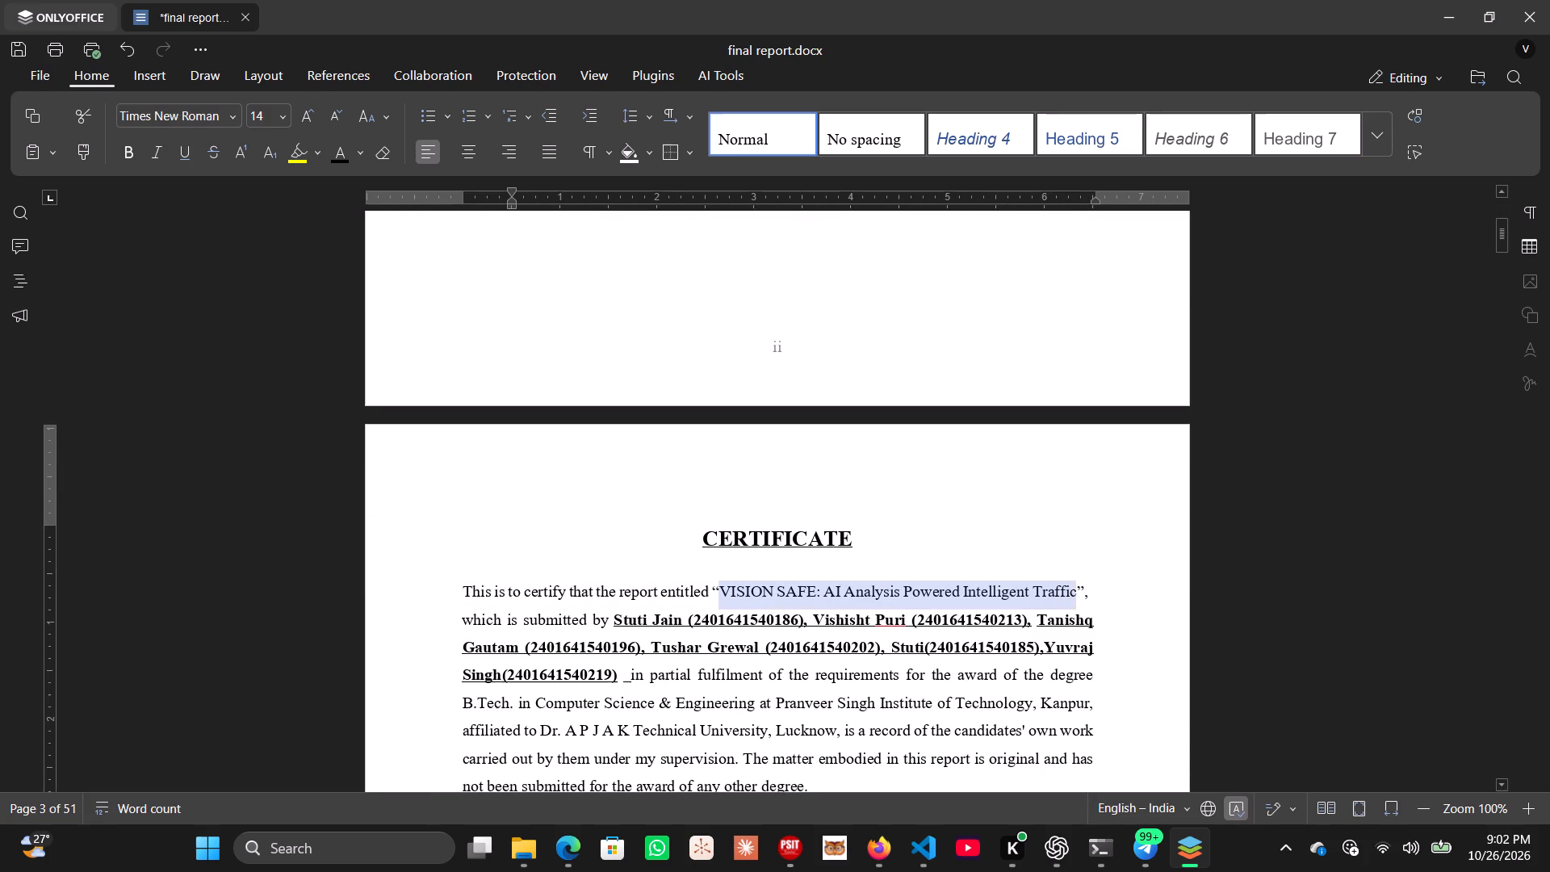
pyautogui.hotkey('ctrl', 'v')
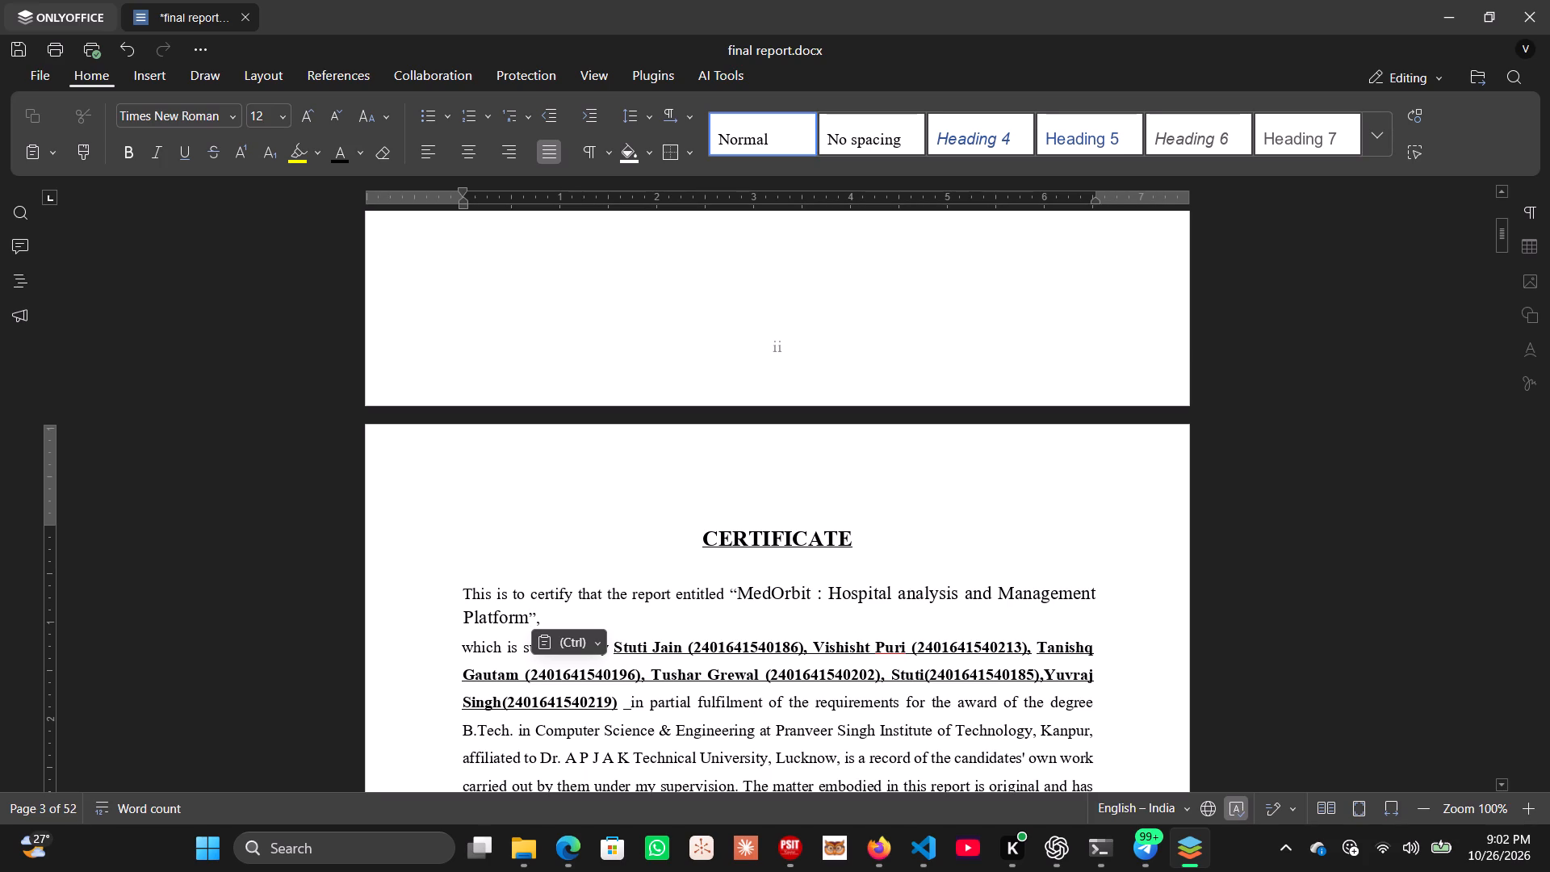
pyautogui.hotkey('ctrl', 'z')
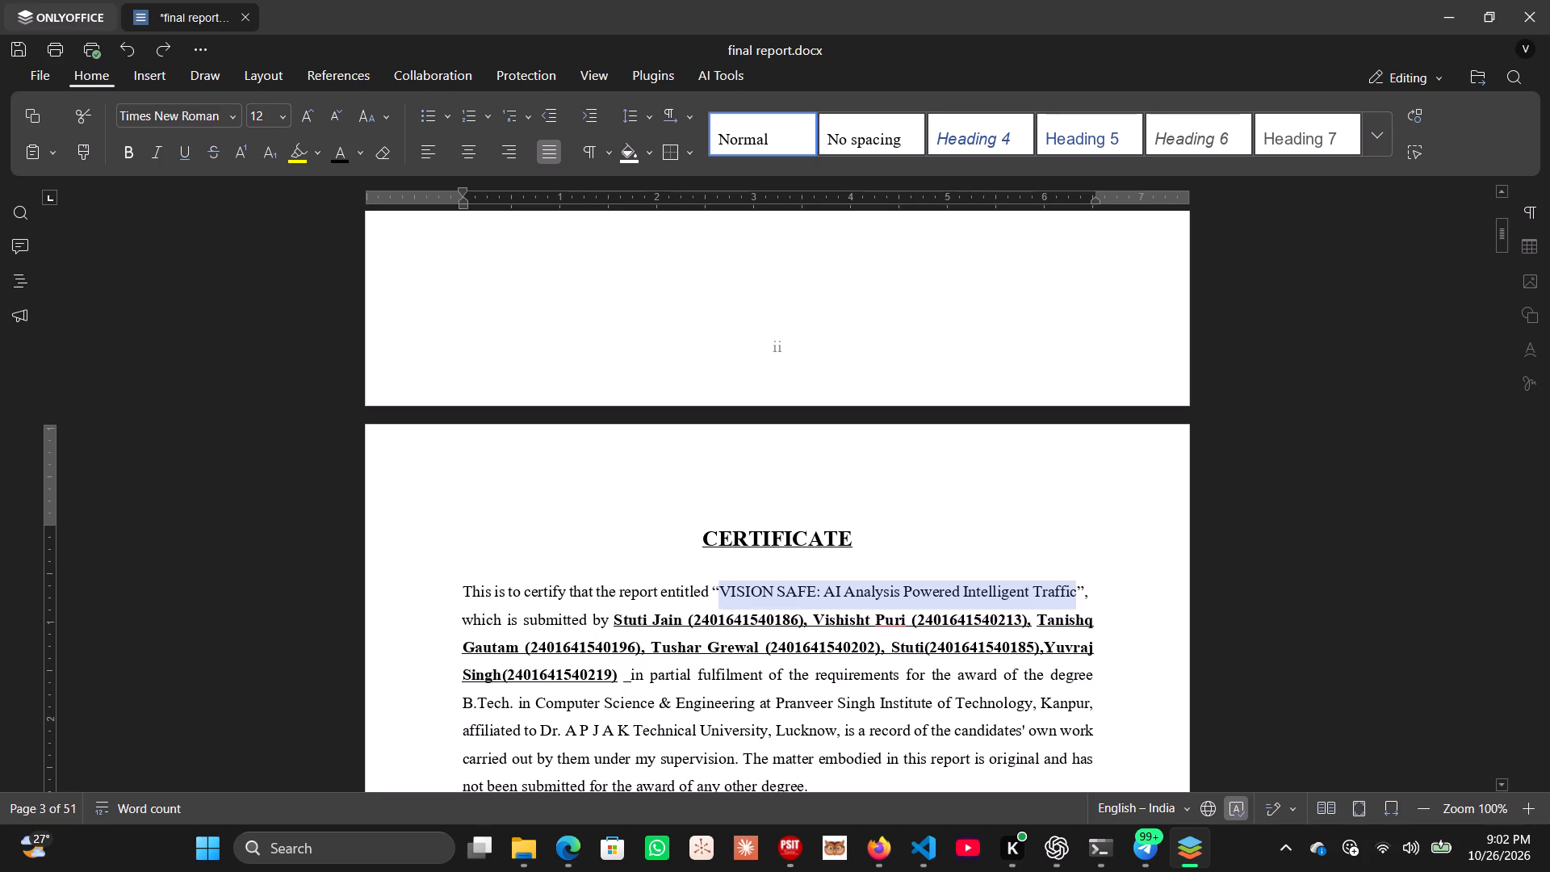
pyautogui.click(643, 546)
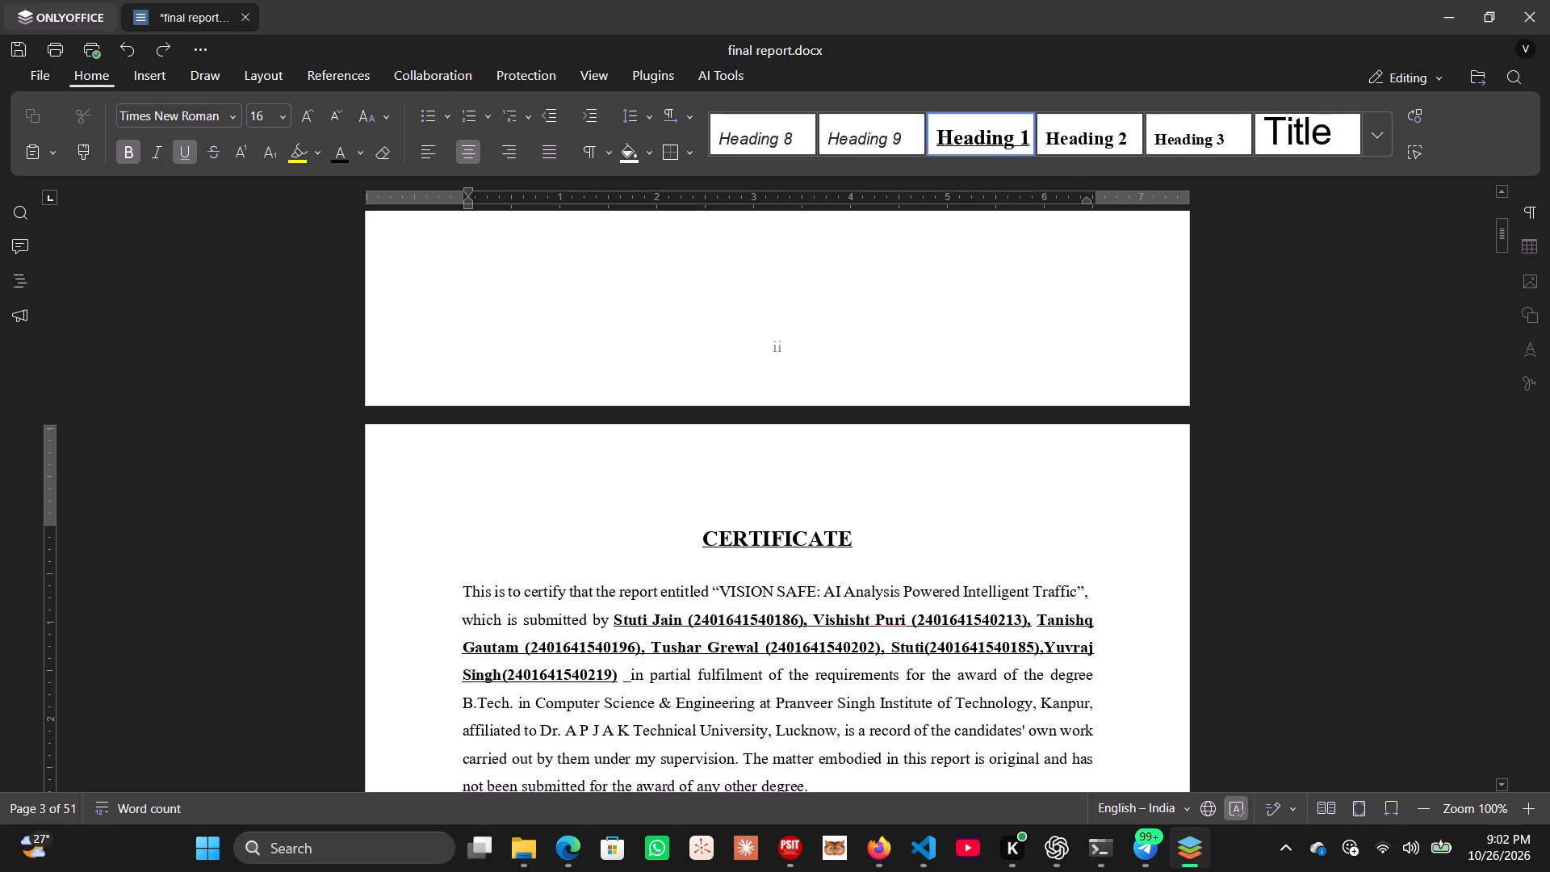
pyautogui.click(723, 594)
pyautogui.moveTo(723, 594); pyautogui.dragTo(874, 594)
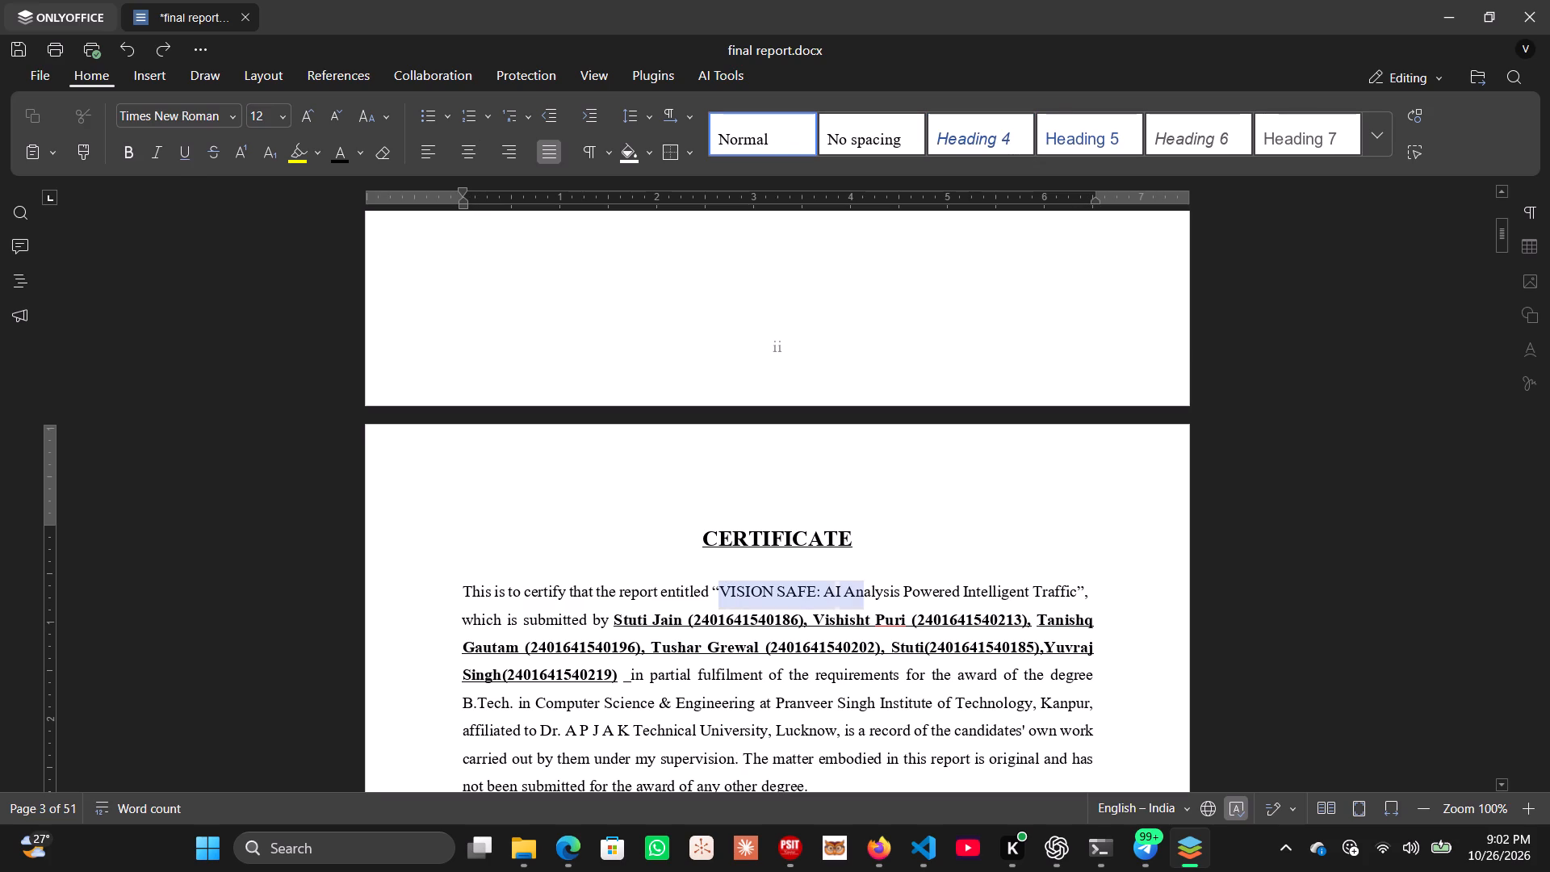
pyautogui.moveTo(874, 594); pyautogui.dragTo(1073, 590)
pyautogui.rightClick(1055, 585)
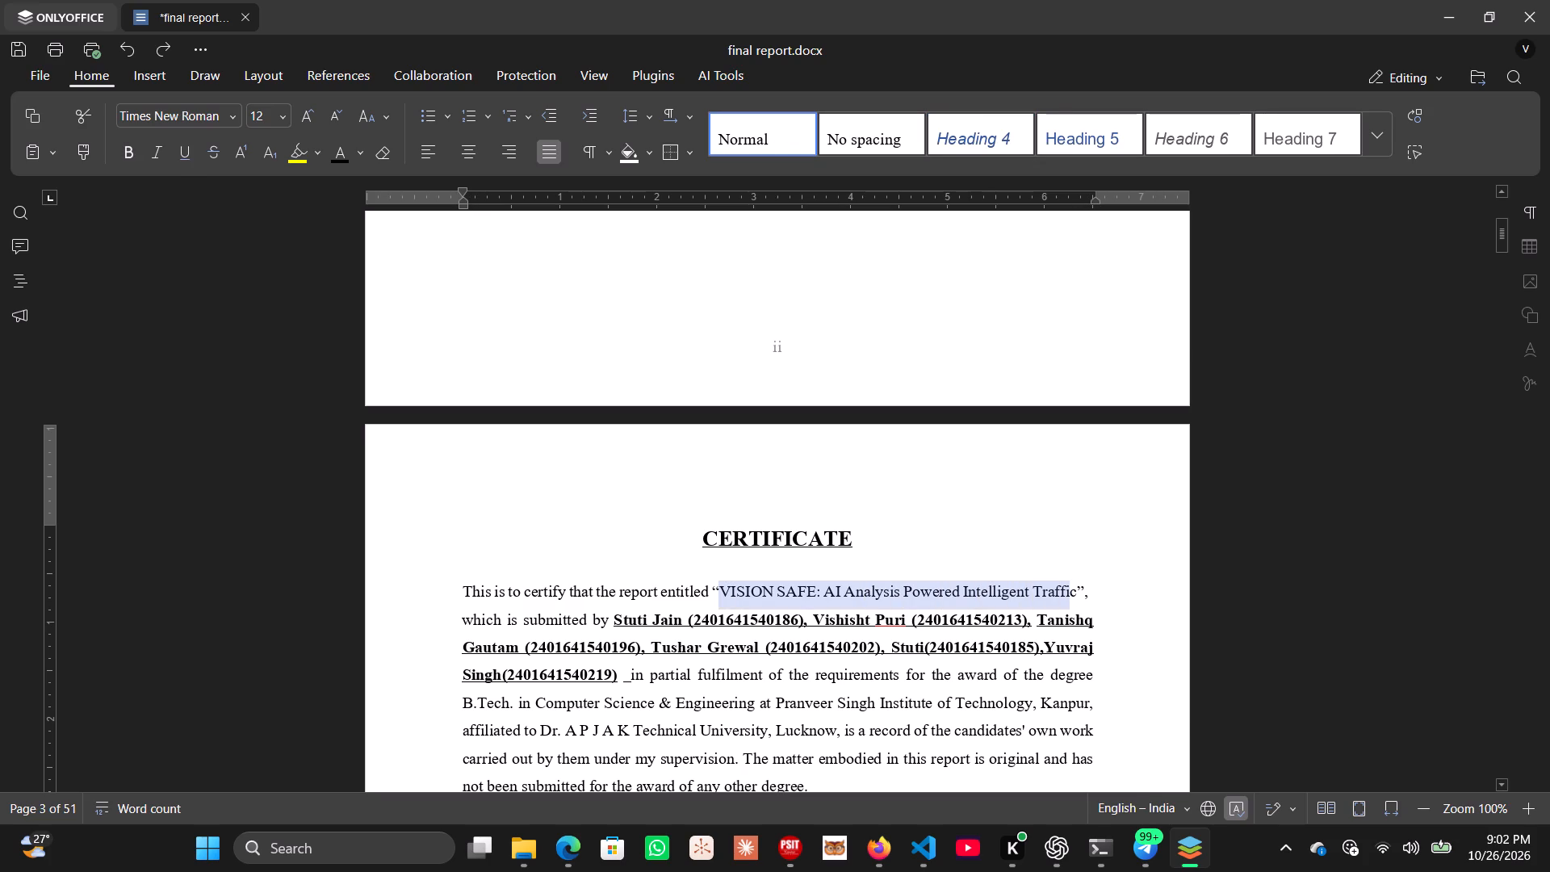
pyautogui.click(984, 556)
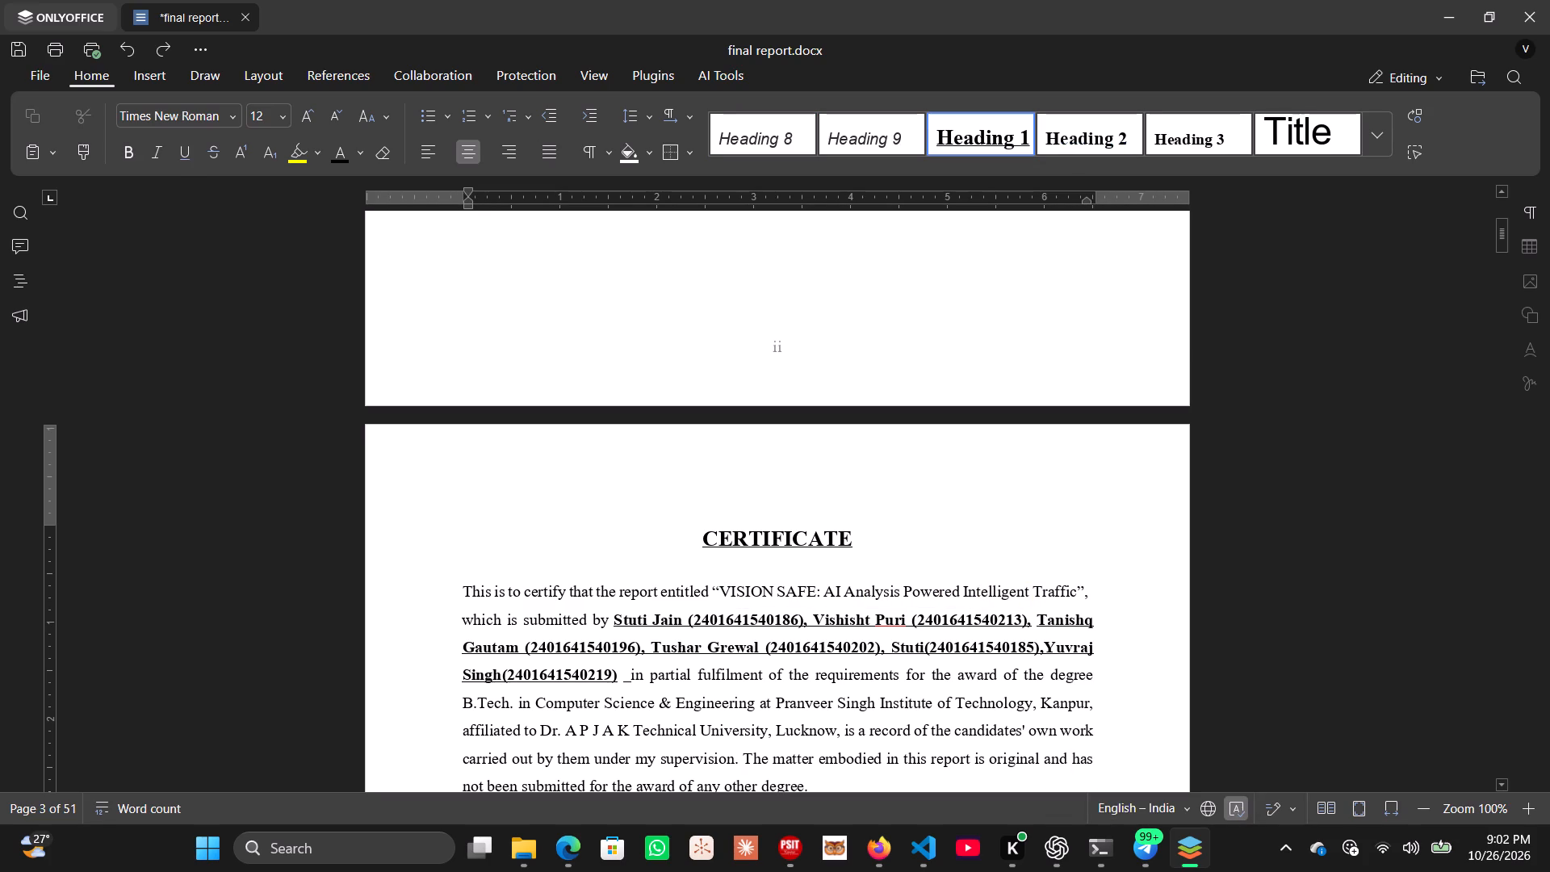
# Replace the VISION SAFE title in the Certificate with "MedOrbit: Hospital Analysis And Management Platform", keeping the surrounding quotation marks.
pyautogui.moveTo(723, 586); pyautogui.dragTo(1070, 589)
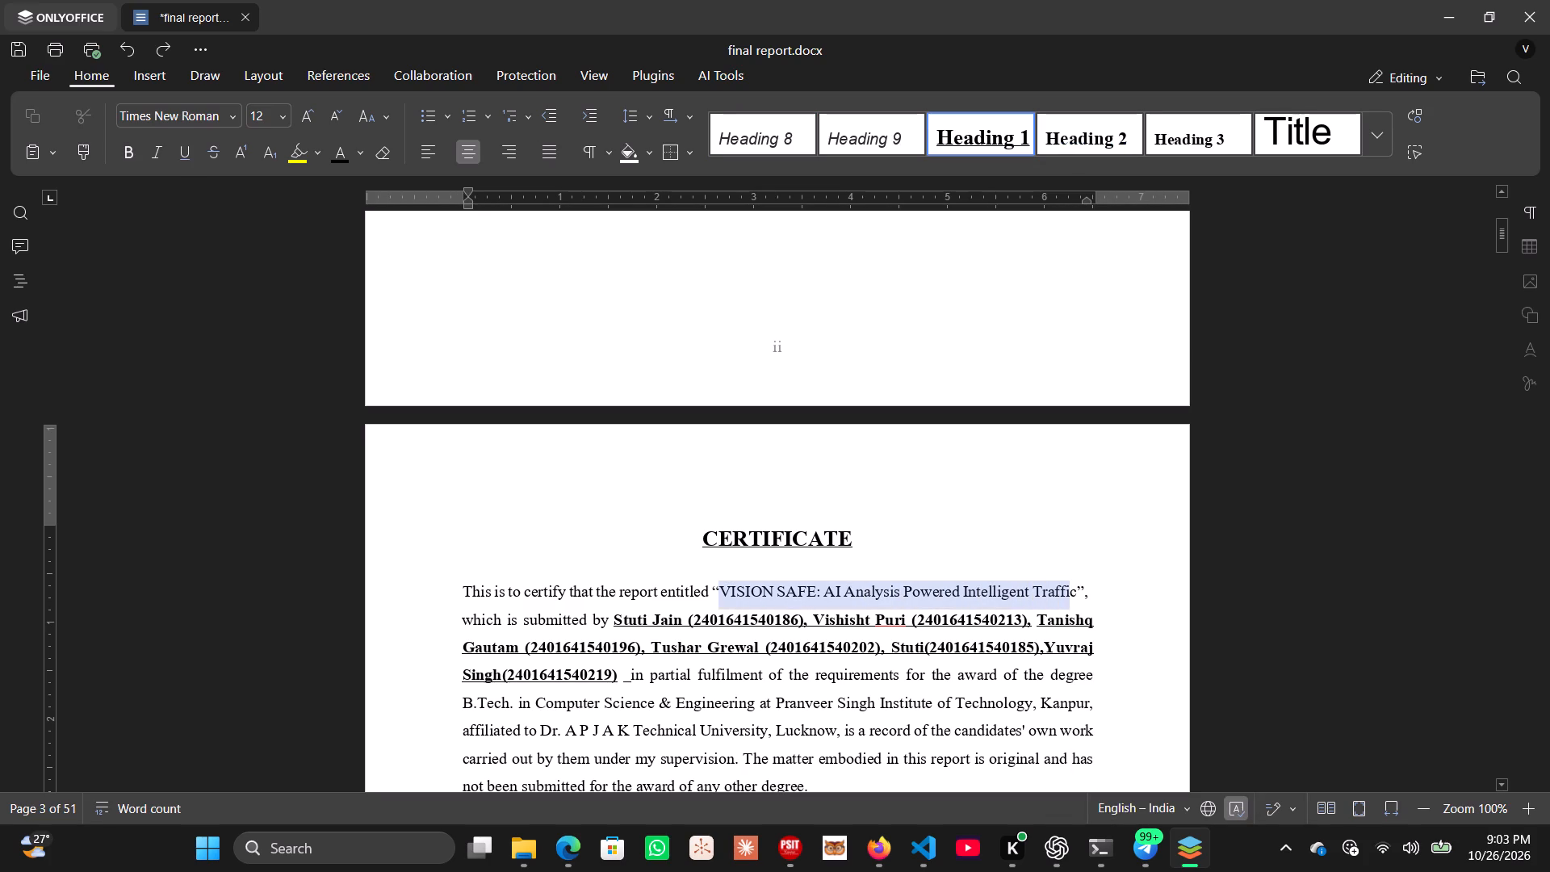
pyautogui.moveTo(1070, 589); pyautogui.dragTo(1076, 589)
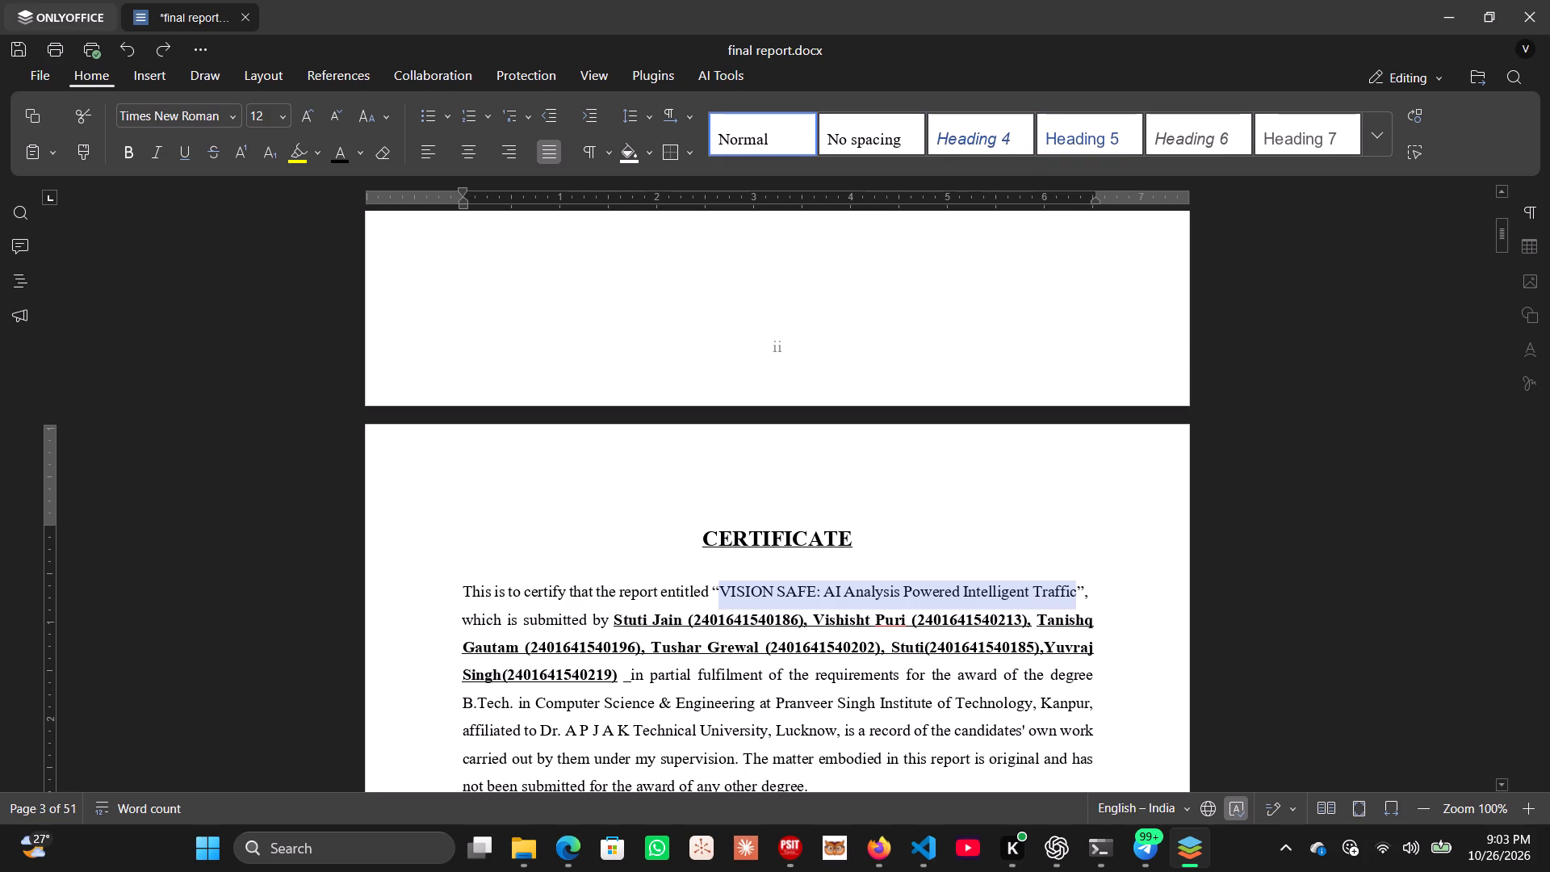
pyautogui.write('MedOrbit')
pyautogui.hotkey('shift', ':')
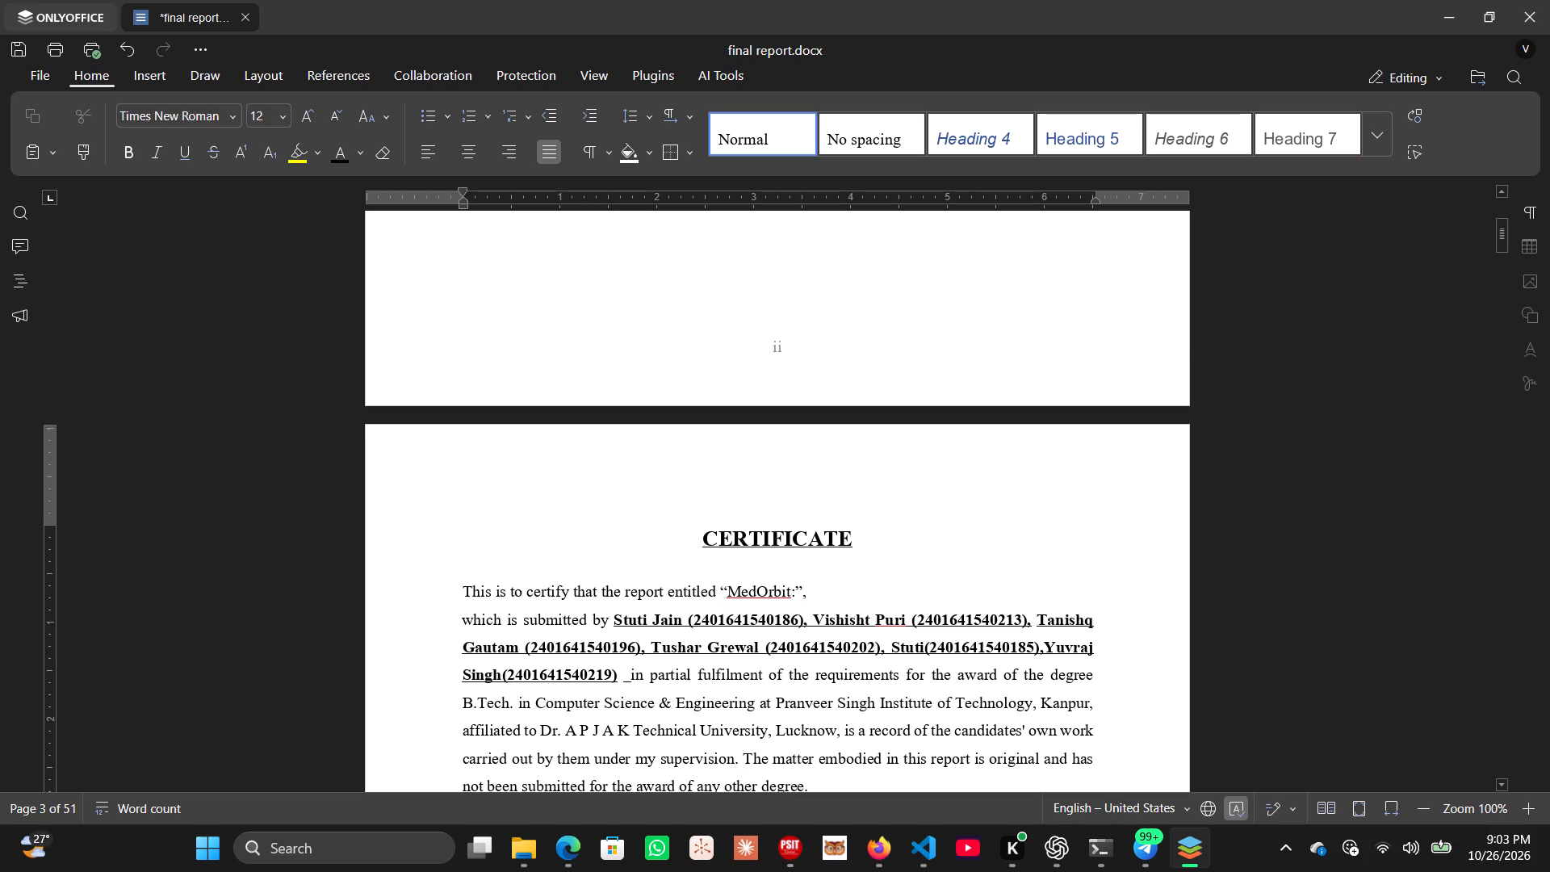
pyautogui.press('space')
pyautogui.hotkey('shift', 'h')
pyautogui.write('os')
pyautogui.write('pital')
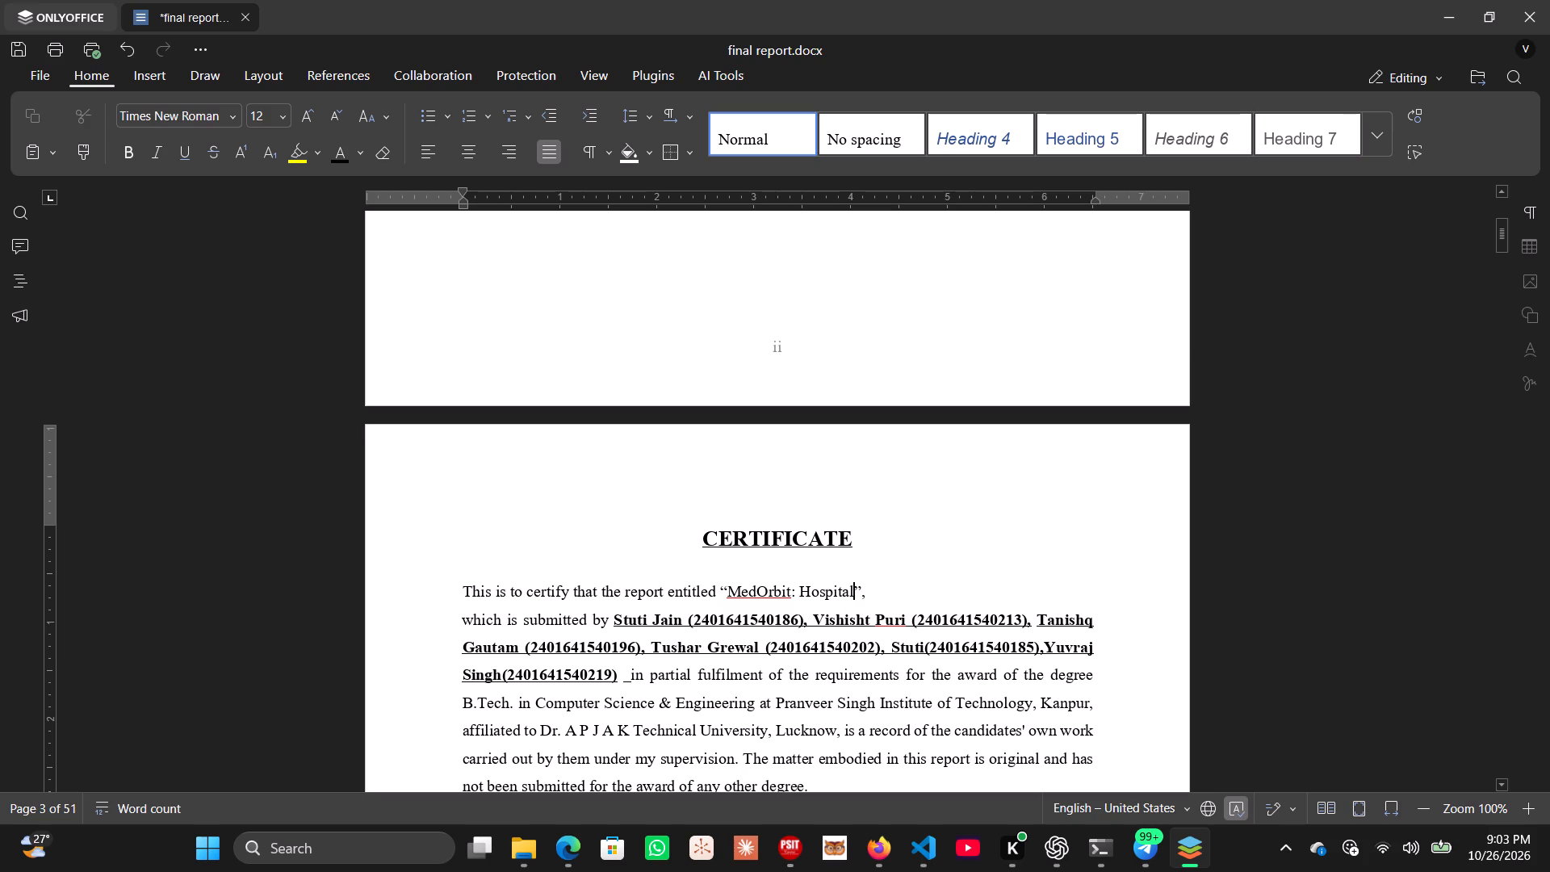
pyautogui.press('space')
pyautogui.hotkey('shift', 'a')
pyautogui.write('nalysis')
pyautogui.press('space')
pyautogui.write('And Management')
pyautogui.press('space')
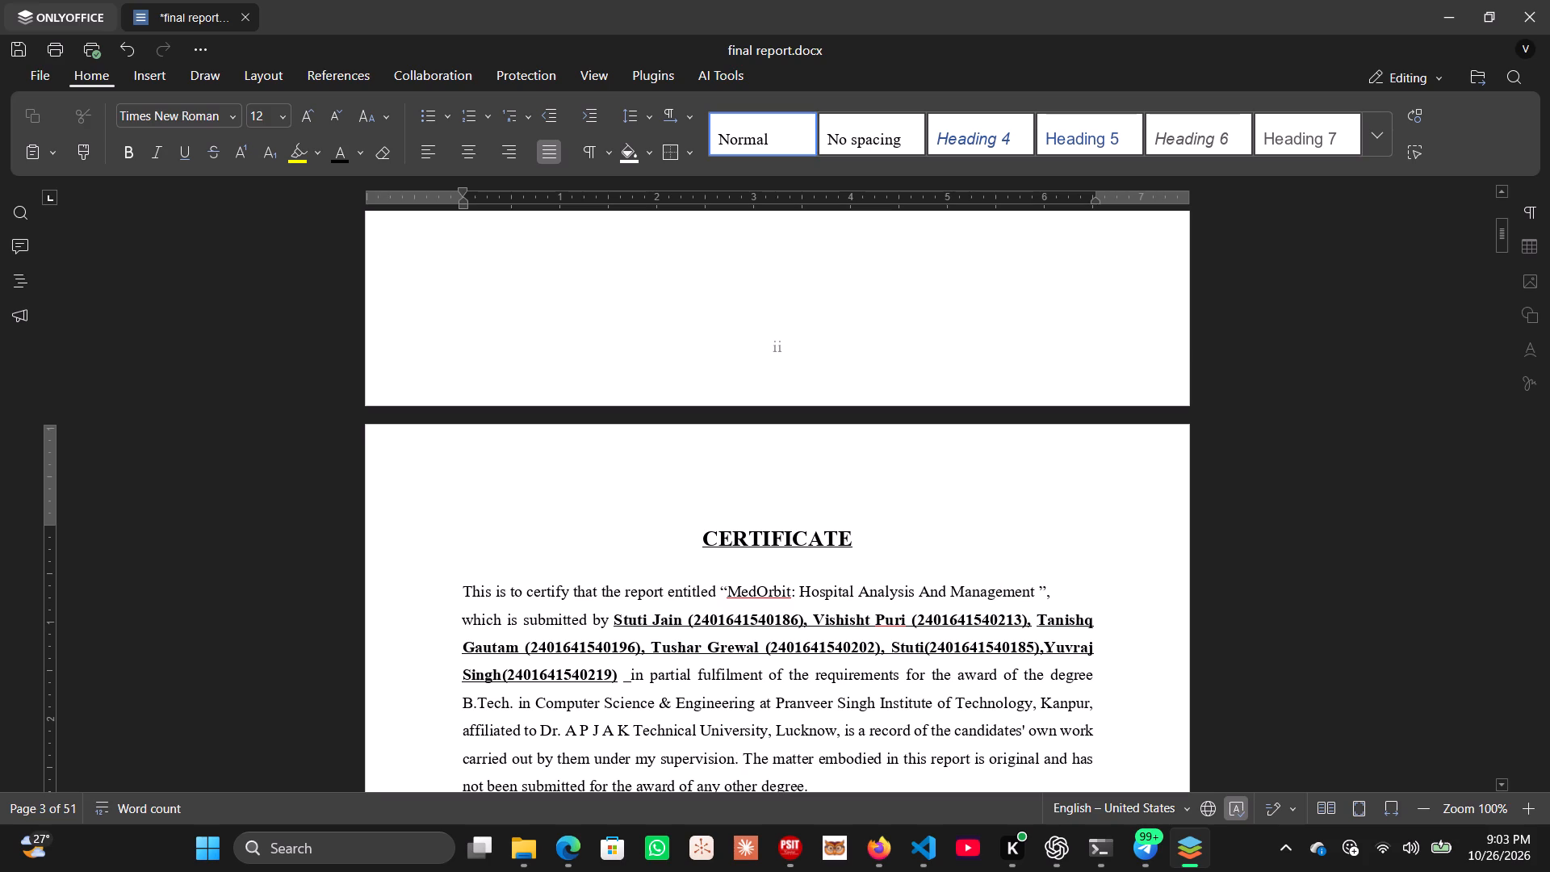
pyautogui.write('Platform')
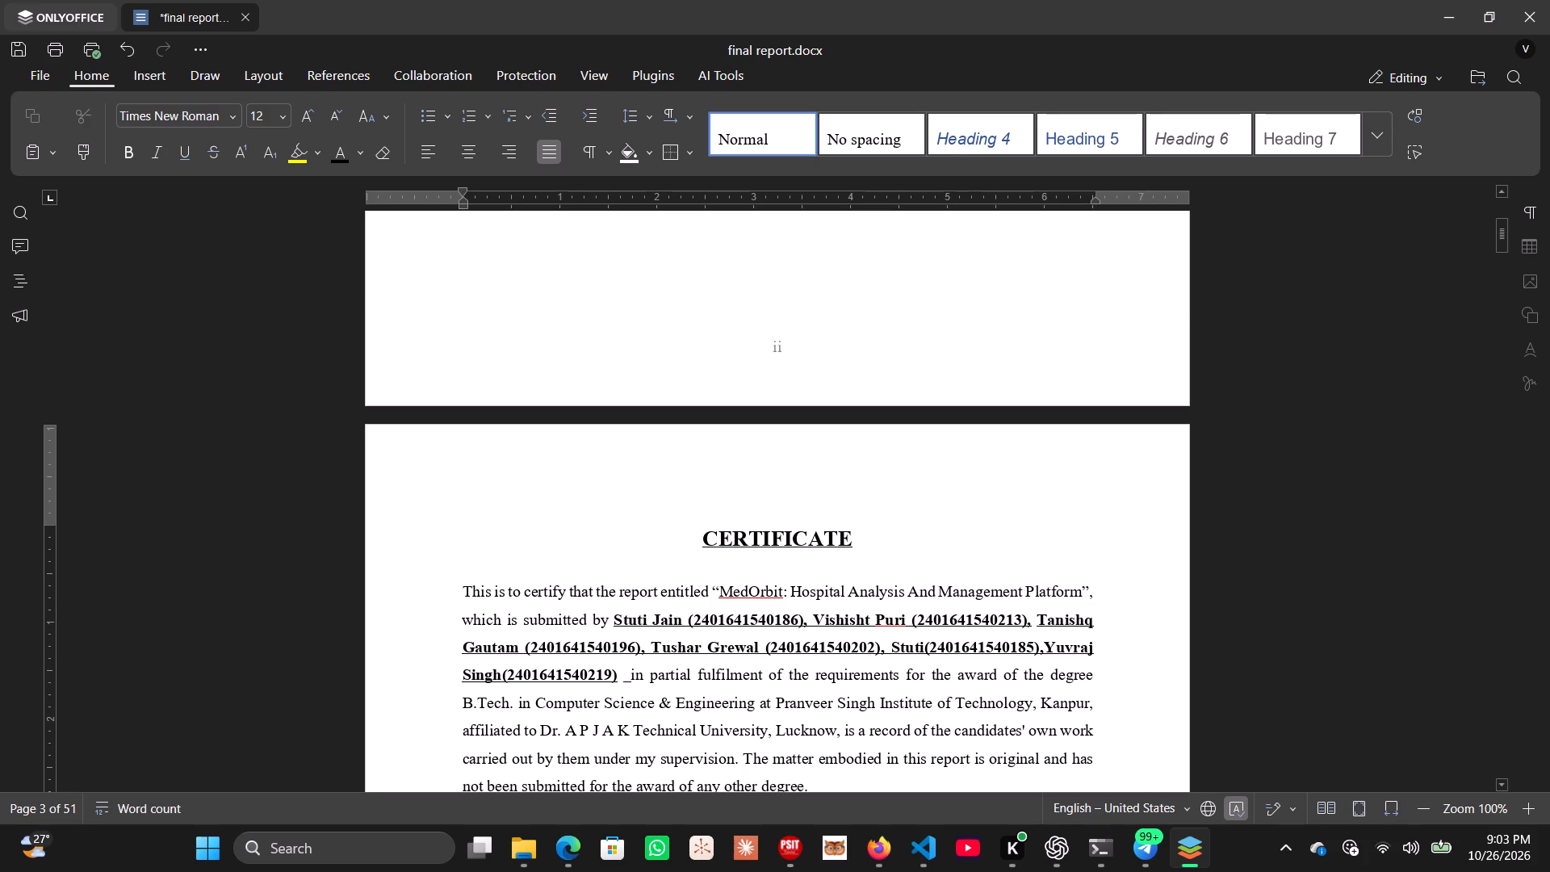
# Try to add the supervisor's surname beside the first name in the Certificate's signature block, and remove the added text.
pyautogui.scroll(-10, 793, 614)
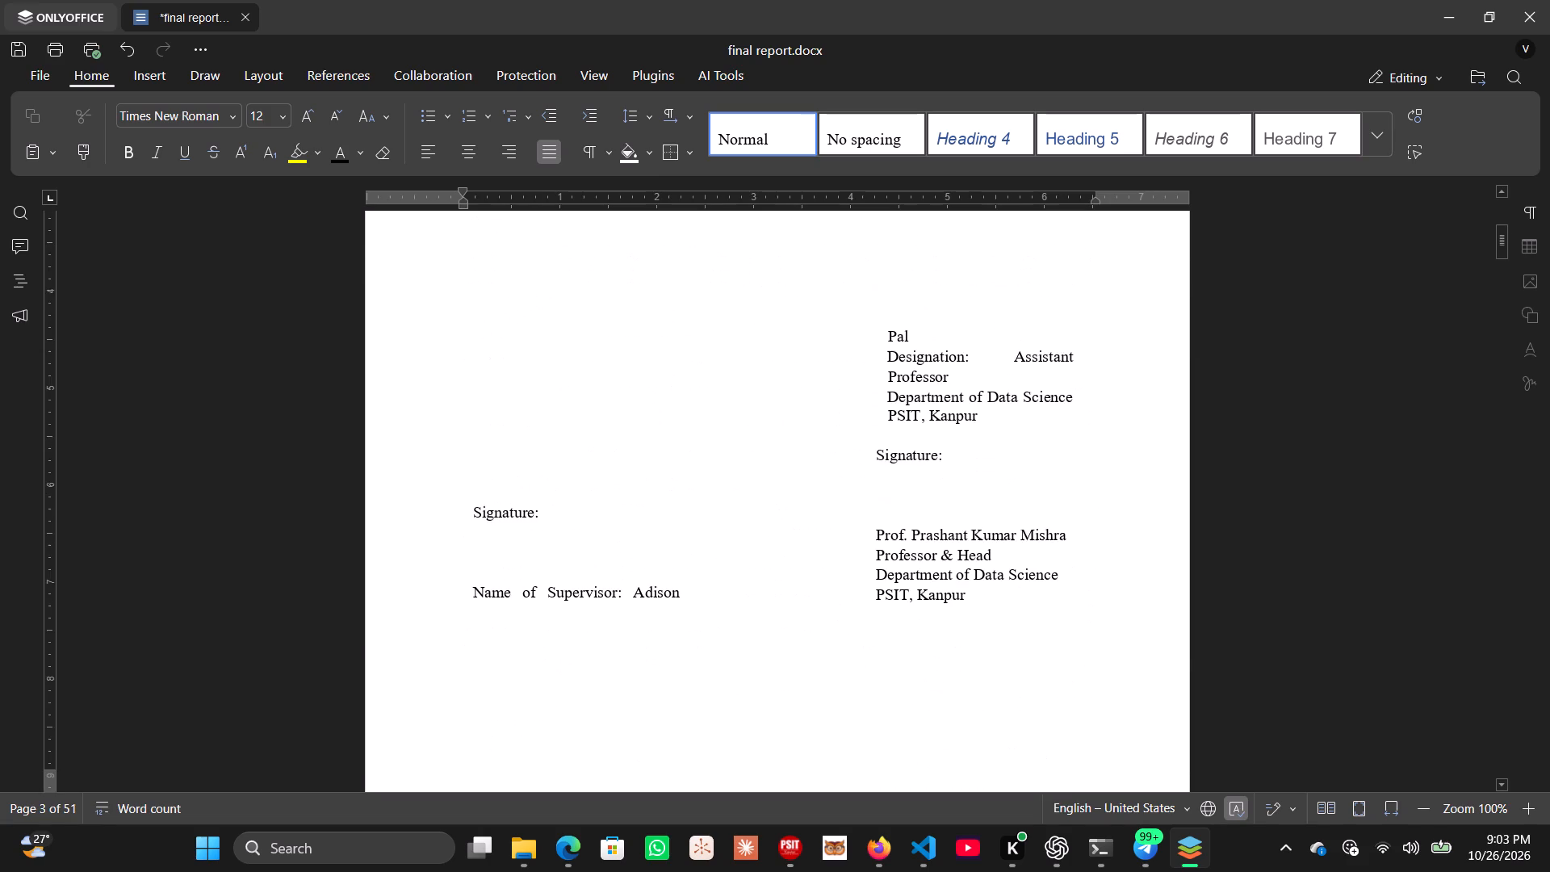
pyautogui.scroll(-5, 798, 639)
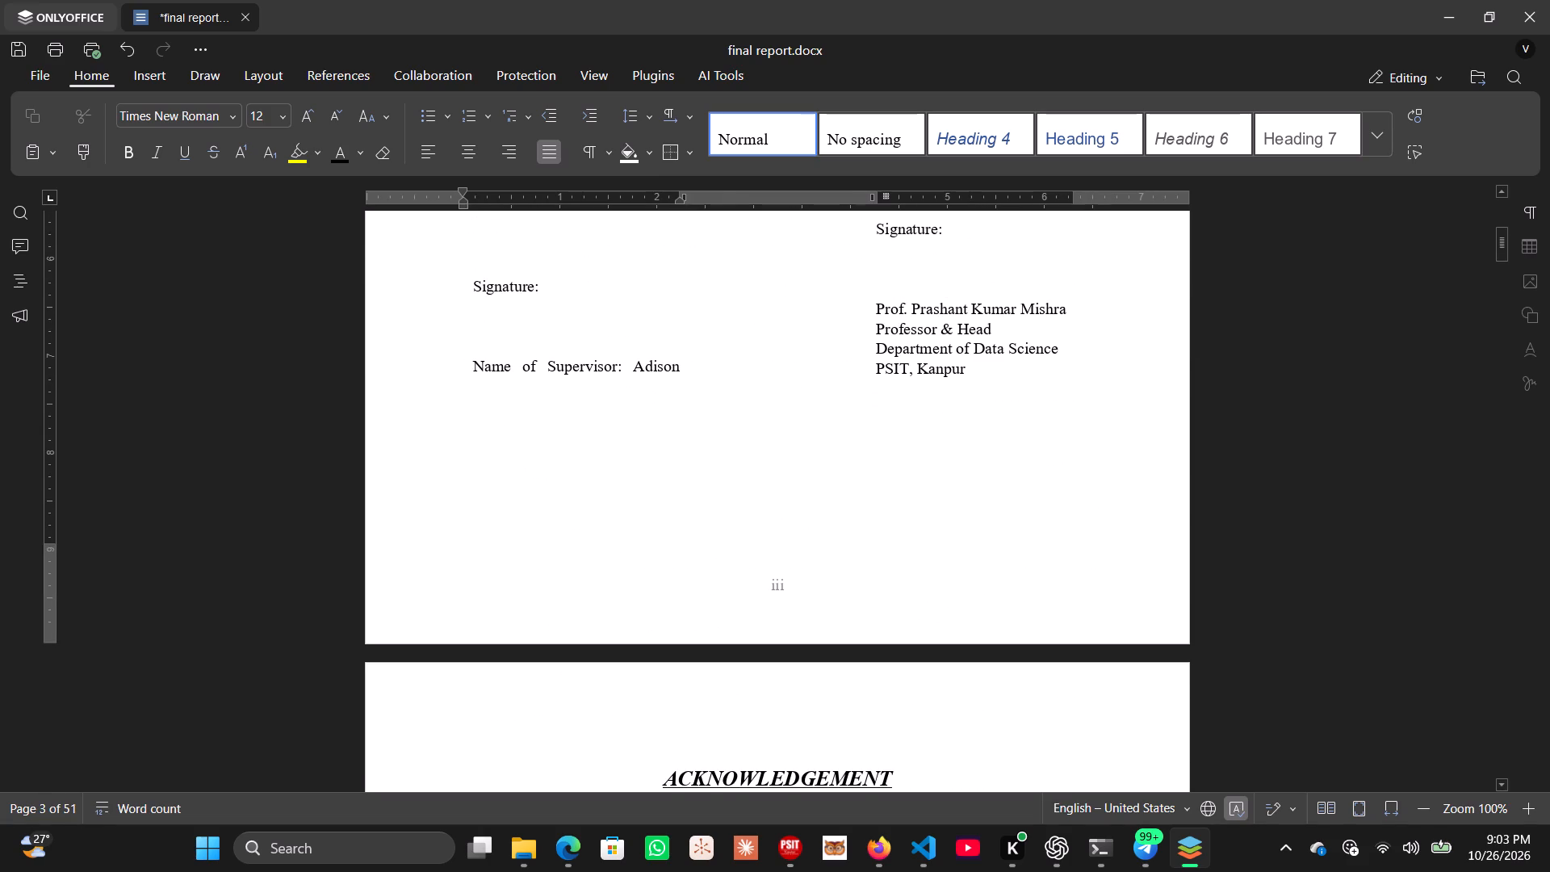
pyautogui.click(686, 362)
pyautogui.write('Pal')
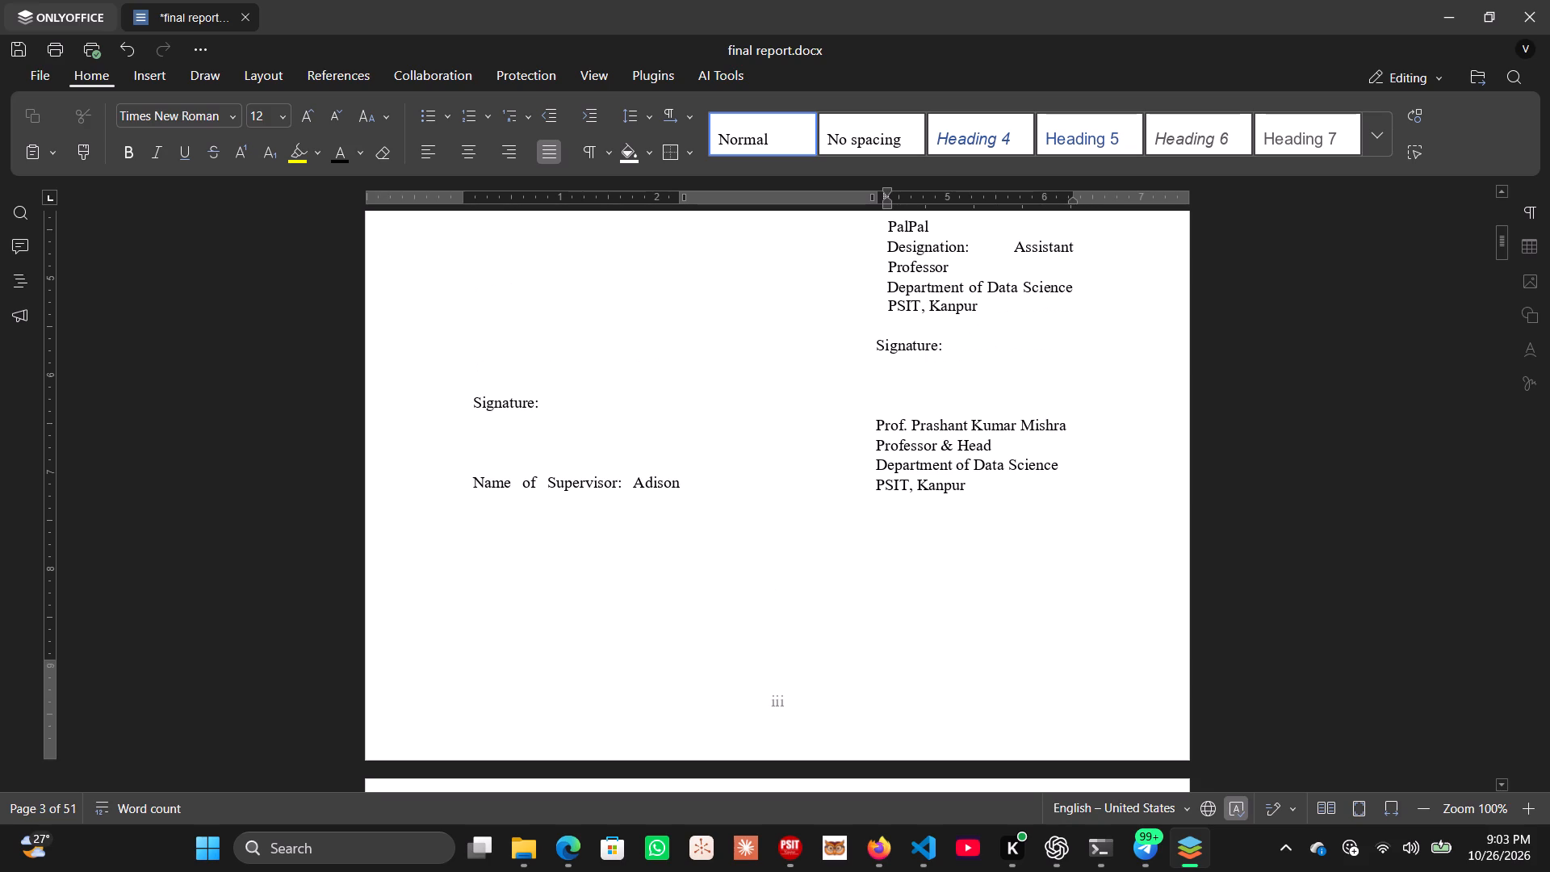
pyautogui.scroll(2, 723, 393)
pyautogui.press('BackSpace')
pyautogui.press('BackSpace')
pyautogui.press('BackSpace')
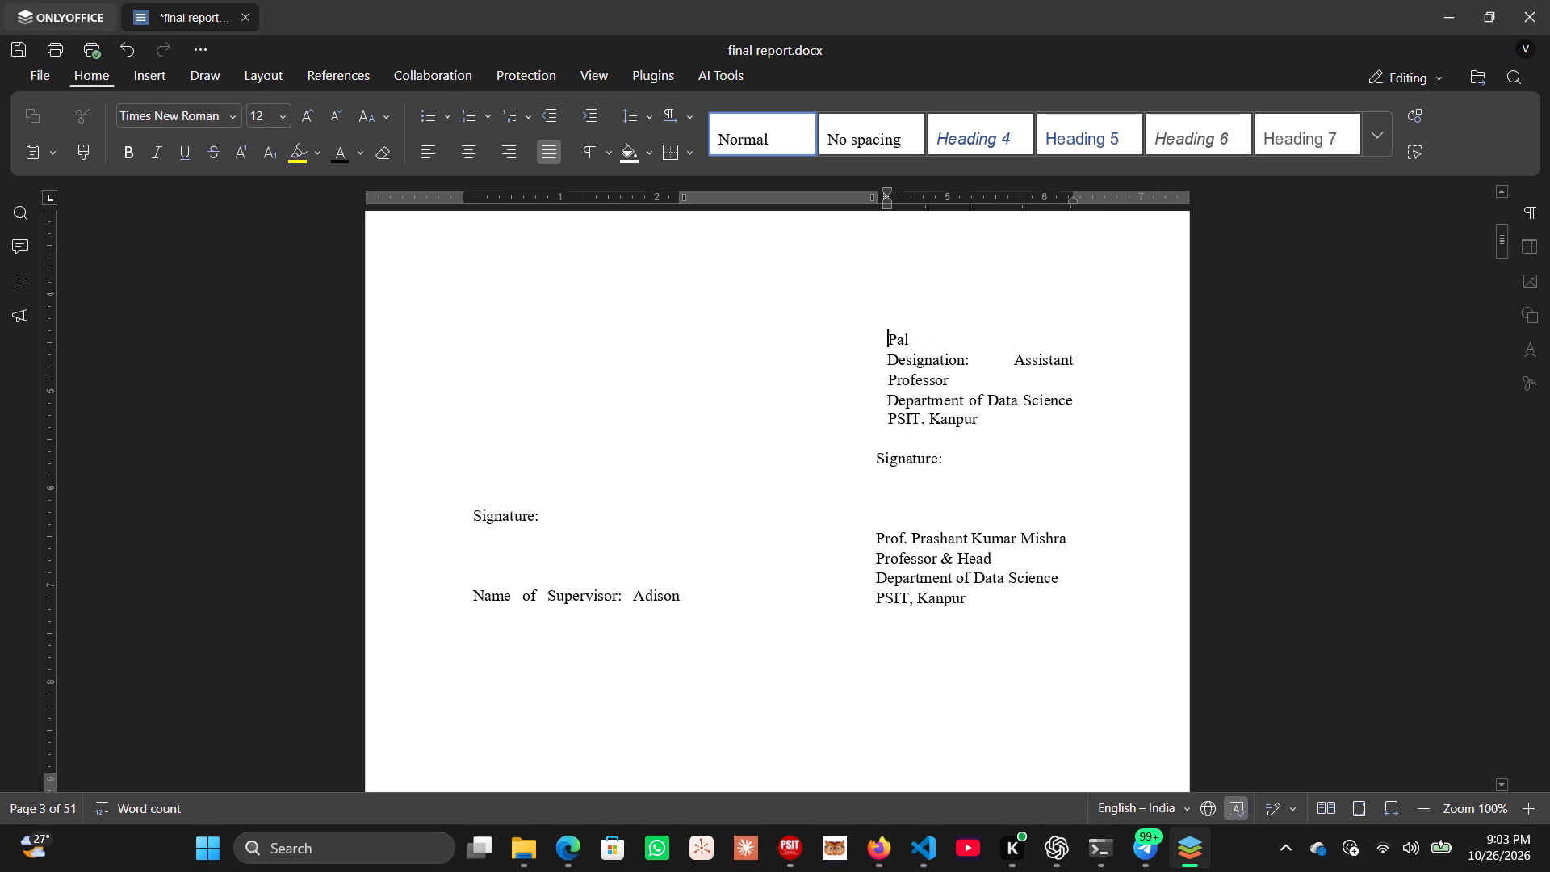
# Join the supervisor's first name and surname on one line without a space in the Certificate's signature block.
pyautogui.press('BackSpace')
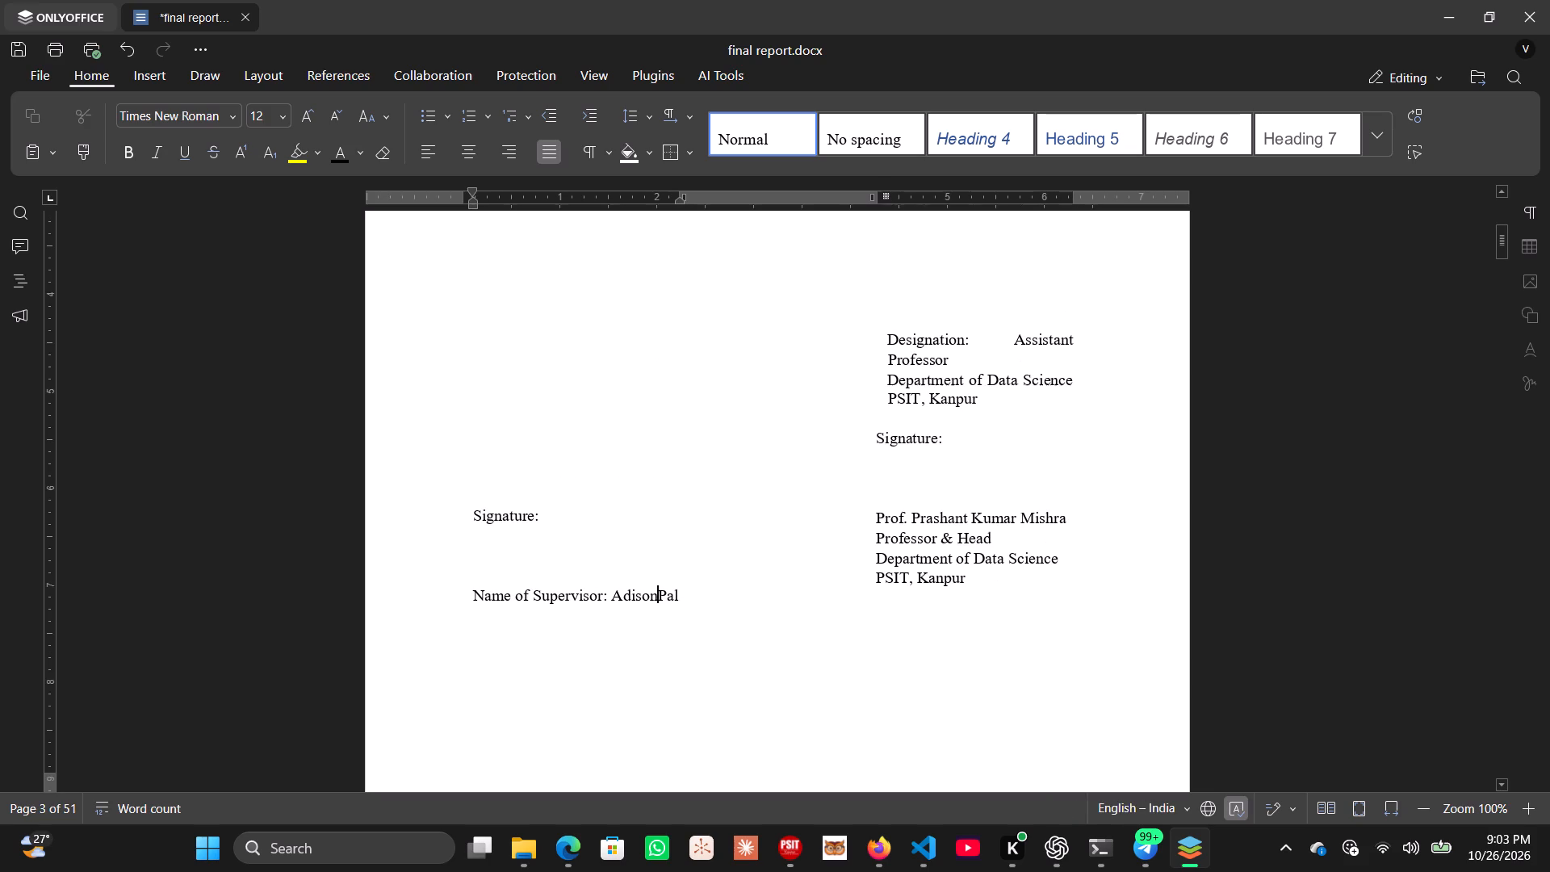
pyautogui.press('space')
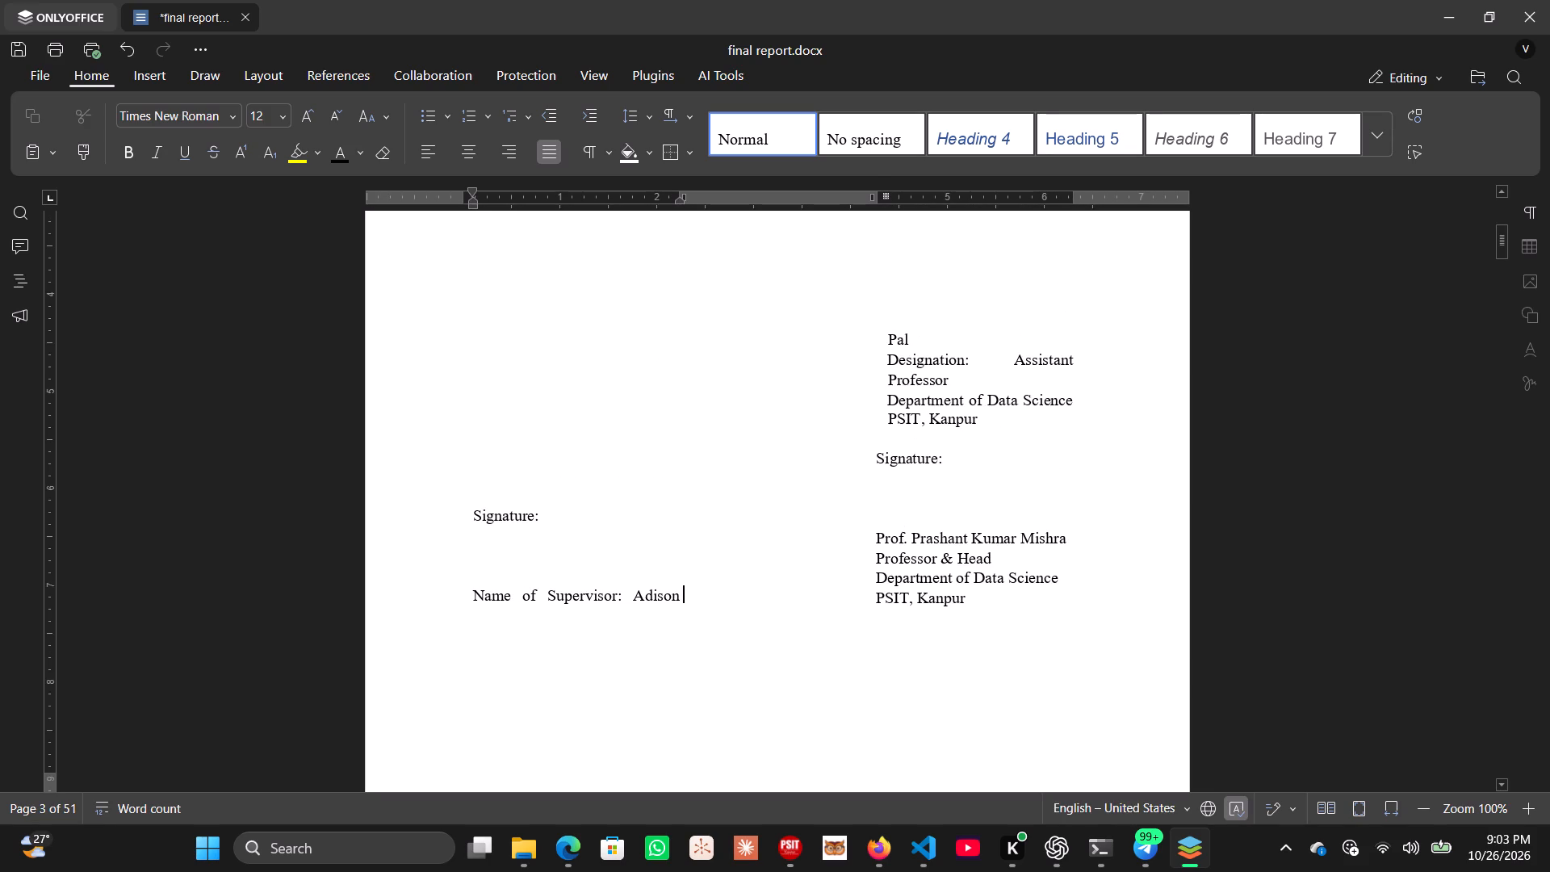
pyautogui.press('BackSpace')
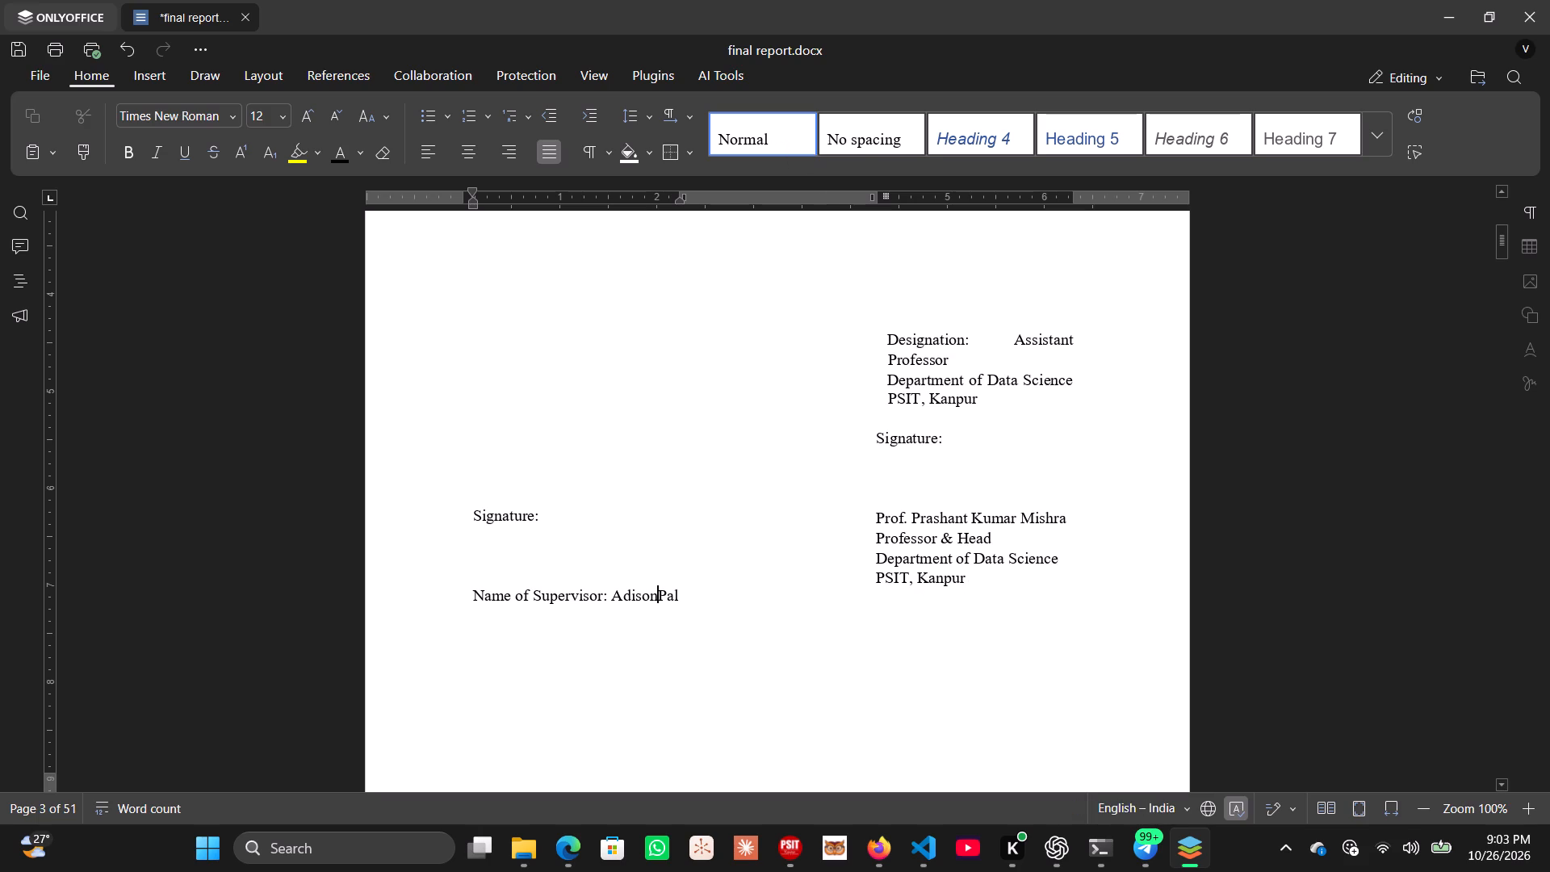
pyautogui.click(469, 589)
pyautogui.press('BackSpace')
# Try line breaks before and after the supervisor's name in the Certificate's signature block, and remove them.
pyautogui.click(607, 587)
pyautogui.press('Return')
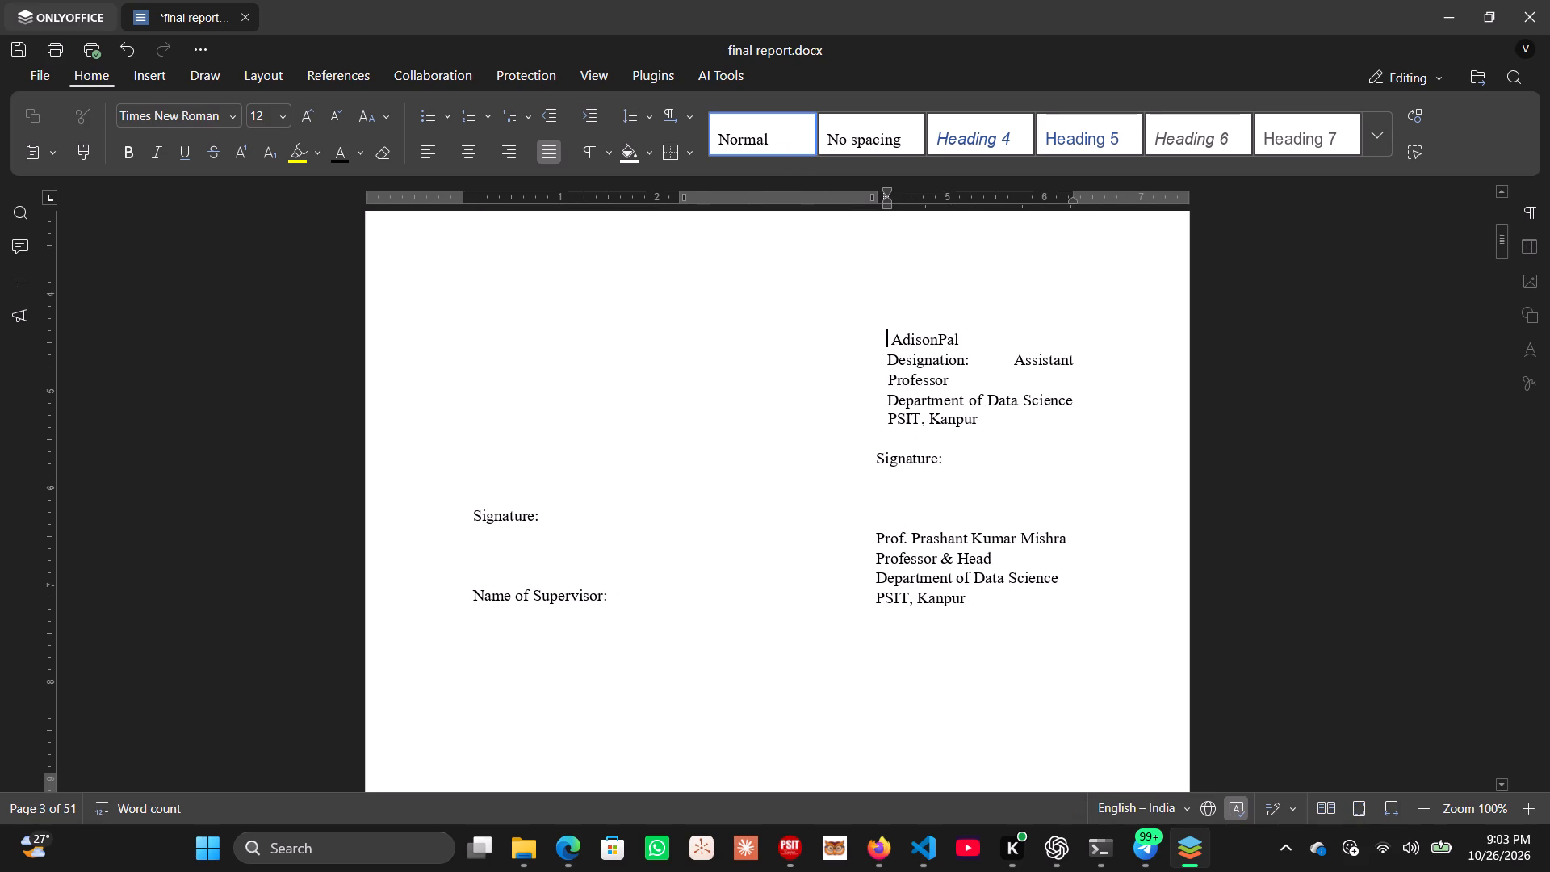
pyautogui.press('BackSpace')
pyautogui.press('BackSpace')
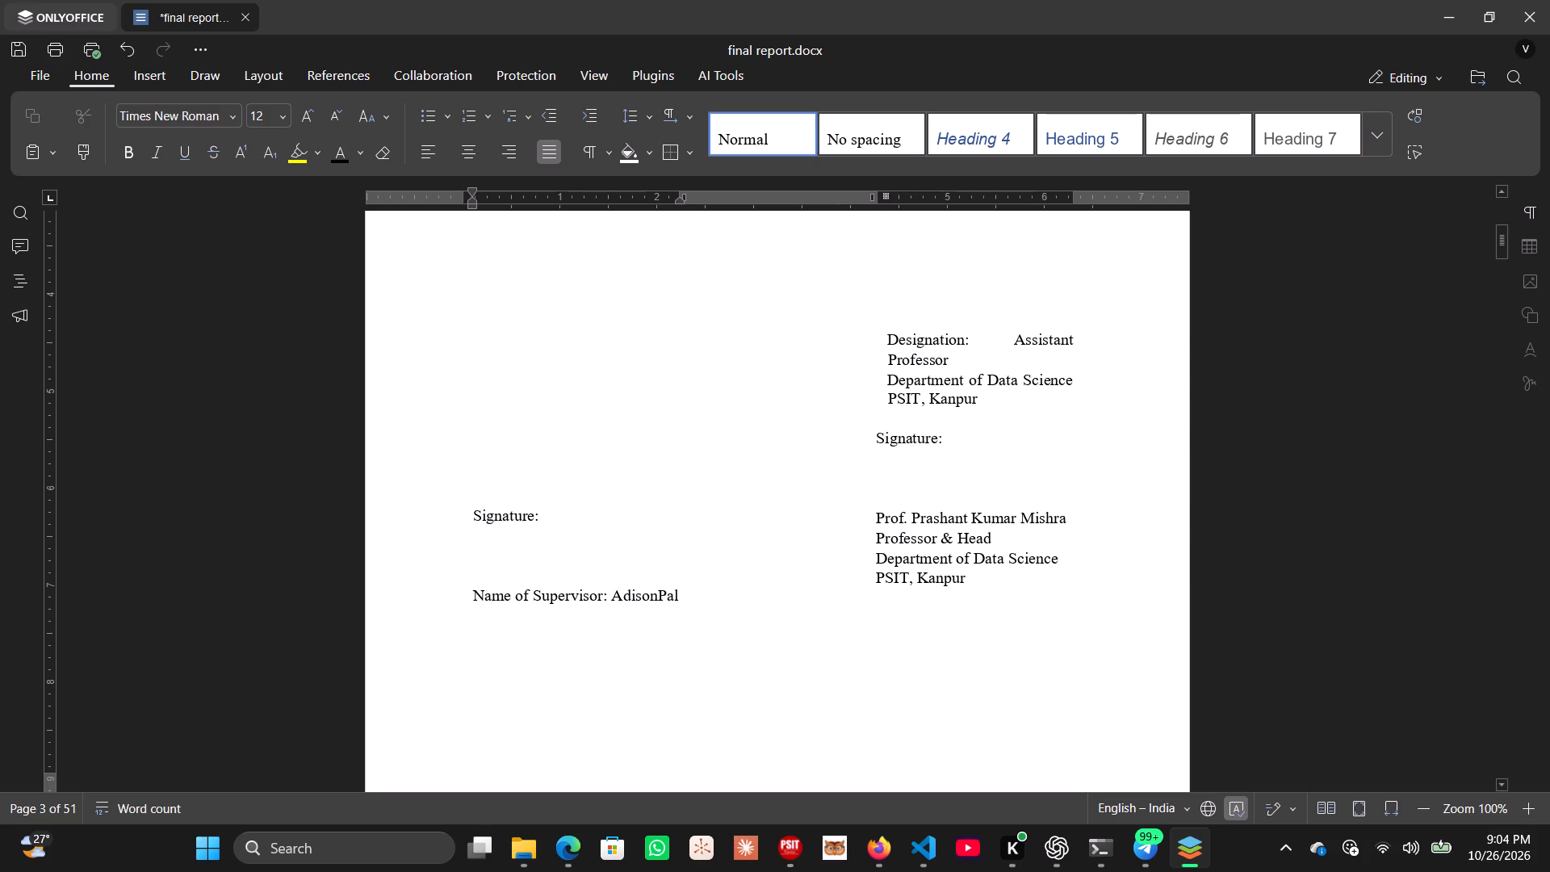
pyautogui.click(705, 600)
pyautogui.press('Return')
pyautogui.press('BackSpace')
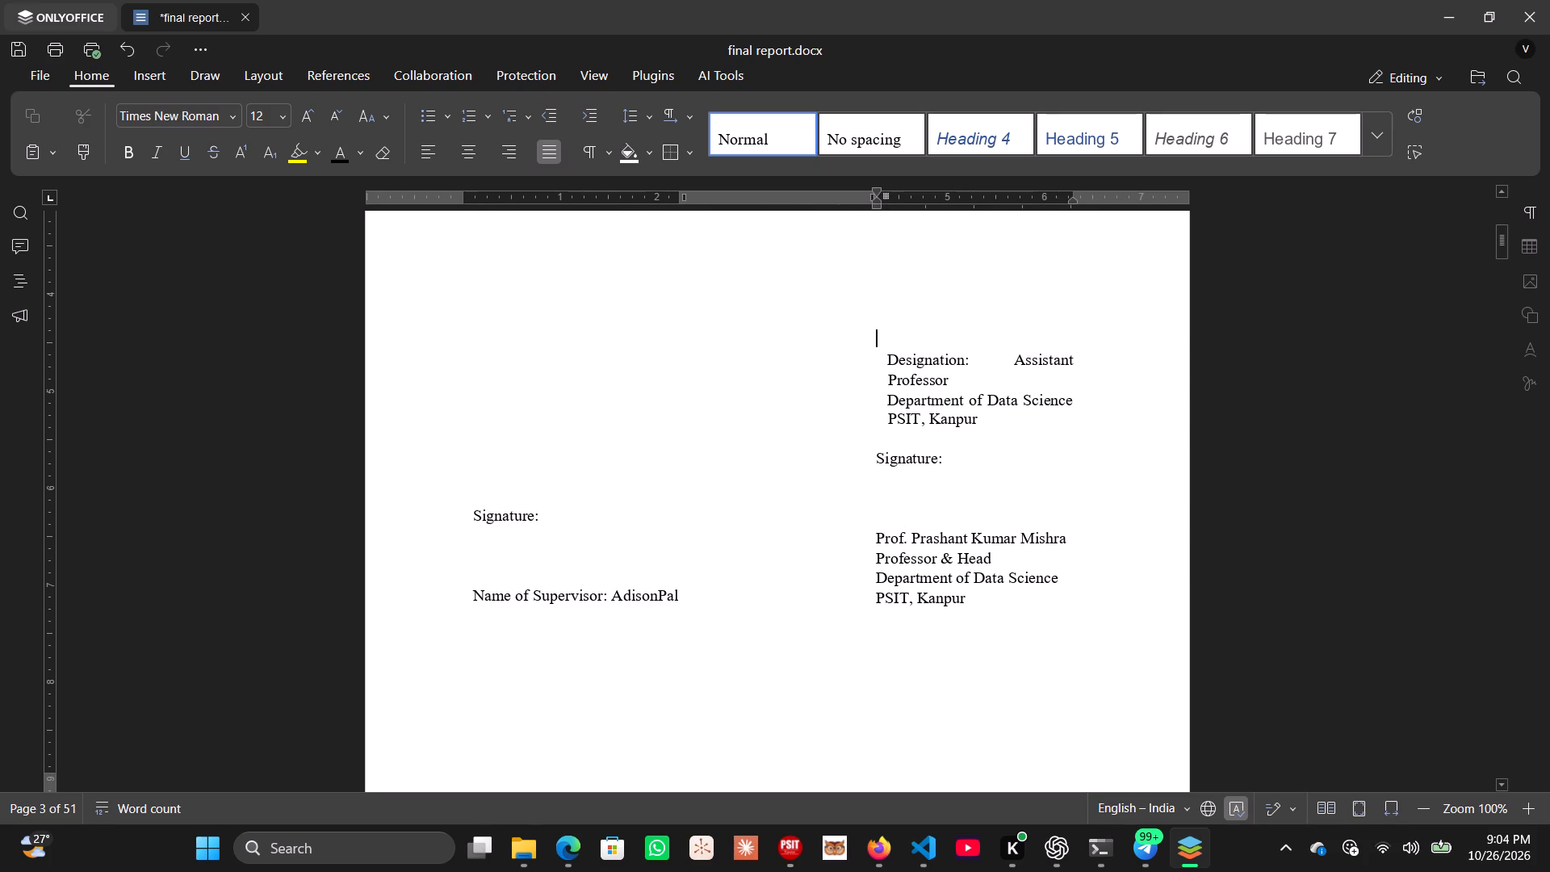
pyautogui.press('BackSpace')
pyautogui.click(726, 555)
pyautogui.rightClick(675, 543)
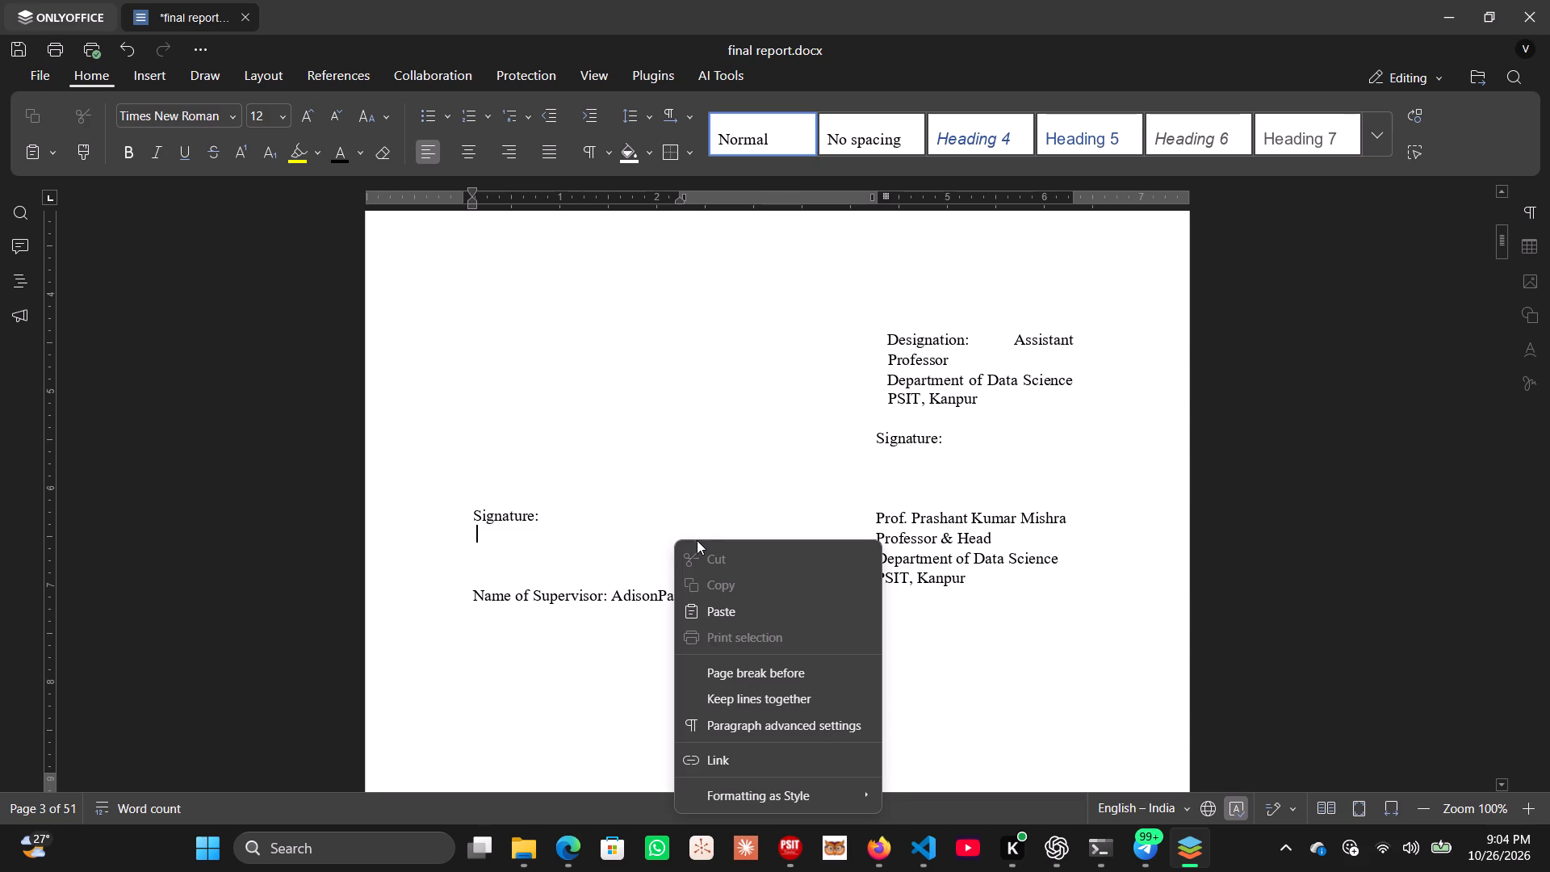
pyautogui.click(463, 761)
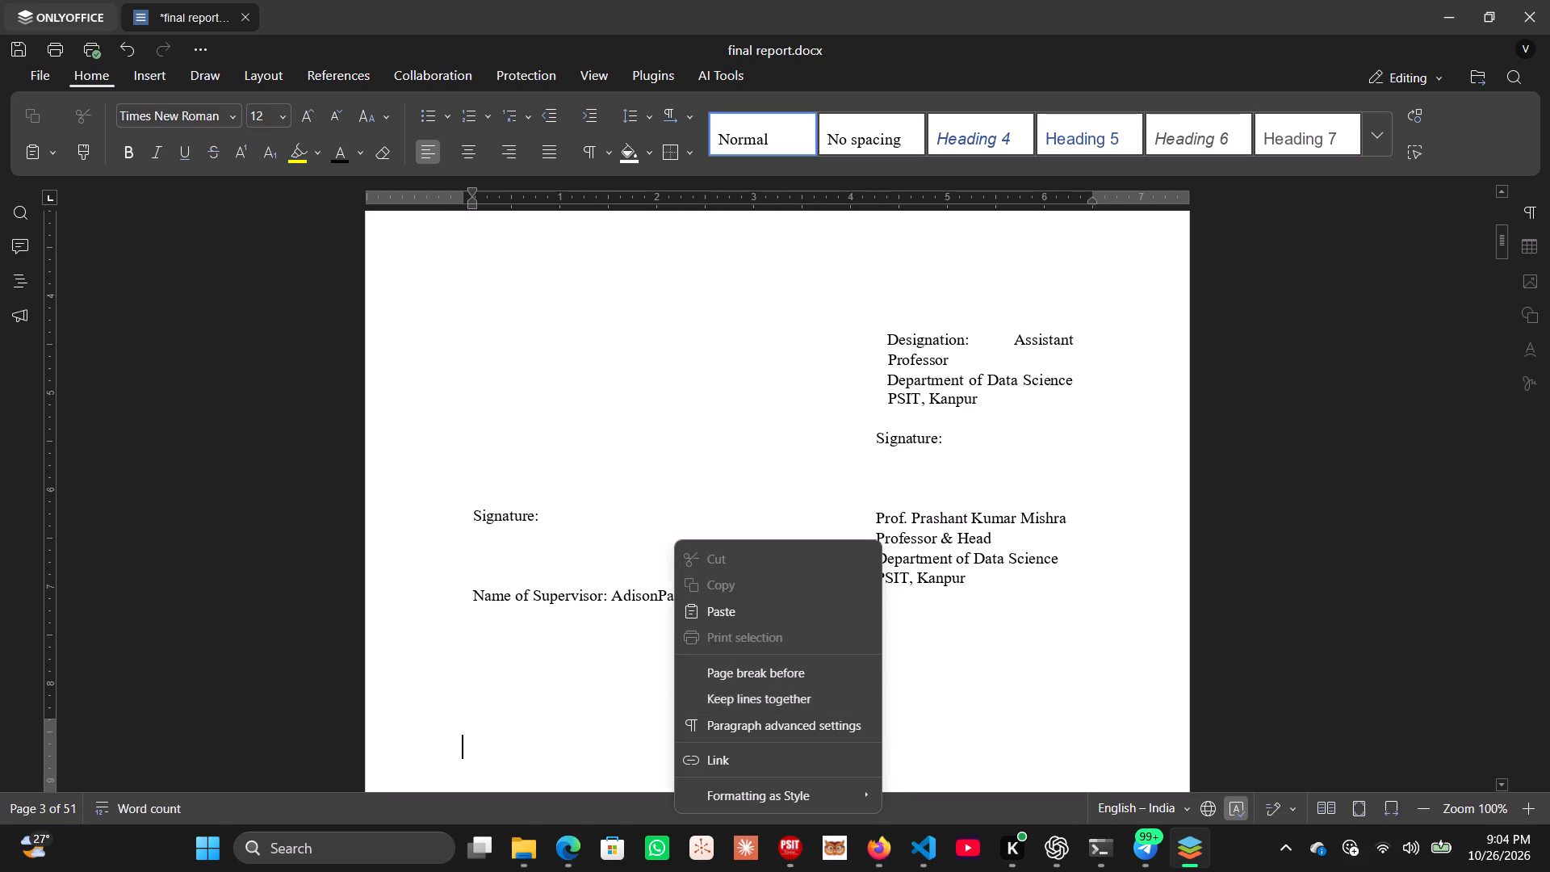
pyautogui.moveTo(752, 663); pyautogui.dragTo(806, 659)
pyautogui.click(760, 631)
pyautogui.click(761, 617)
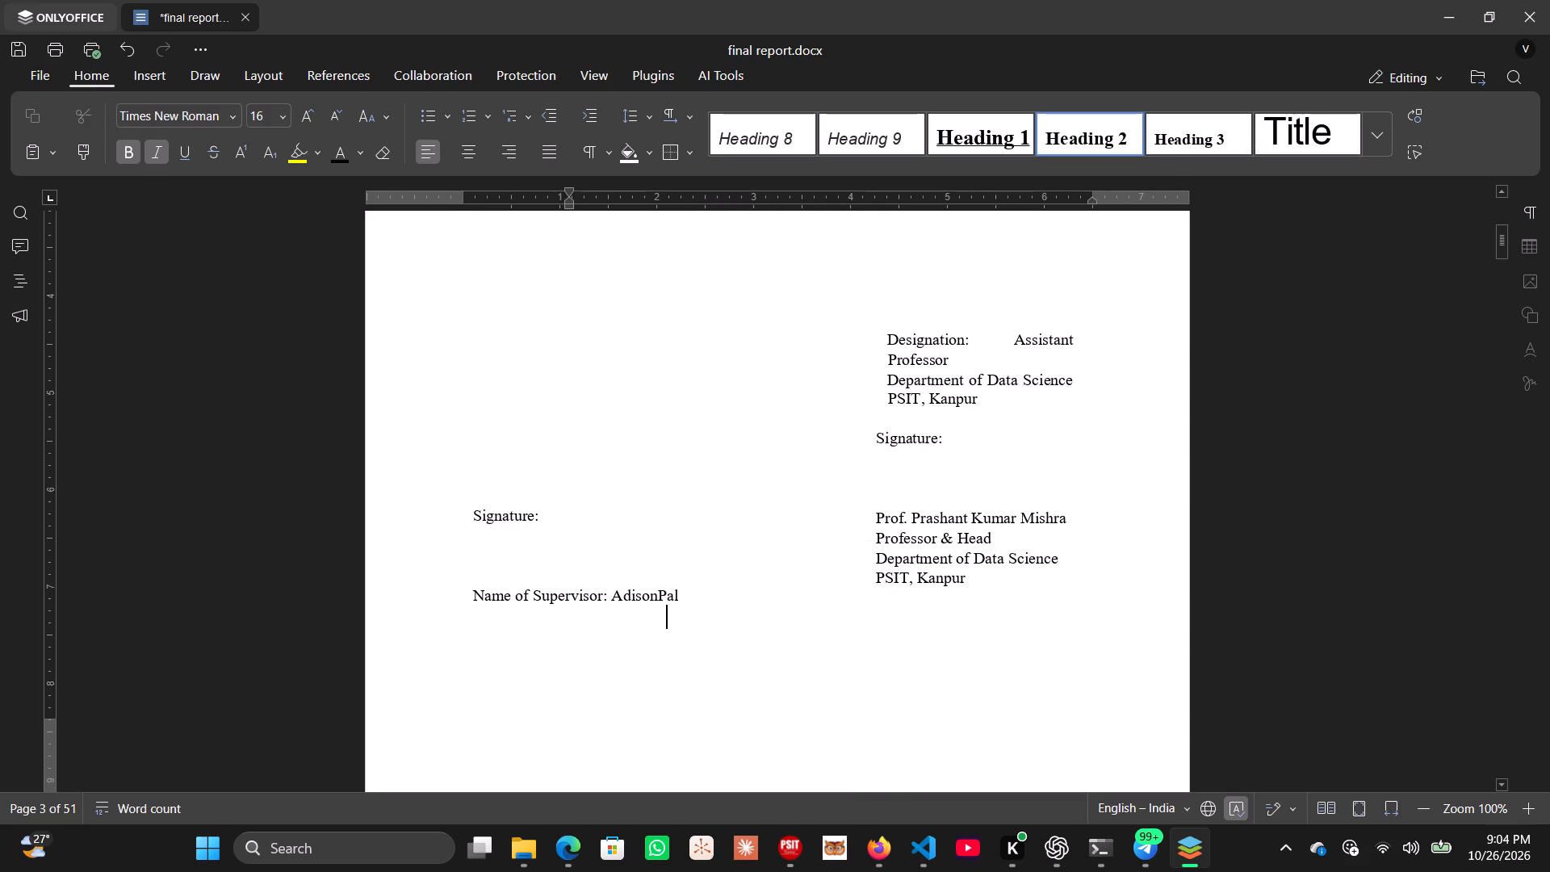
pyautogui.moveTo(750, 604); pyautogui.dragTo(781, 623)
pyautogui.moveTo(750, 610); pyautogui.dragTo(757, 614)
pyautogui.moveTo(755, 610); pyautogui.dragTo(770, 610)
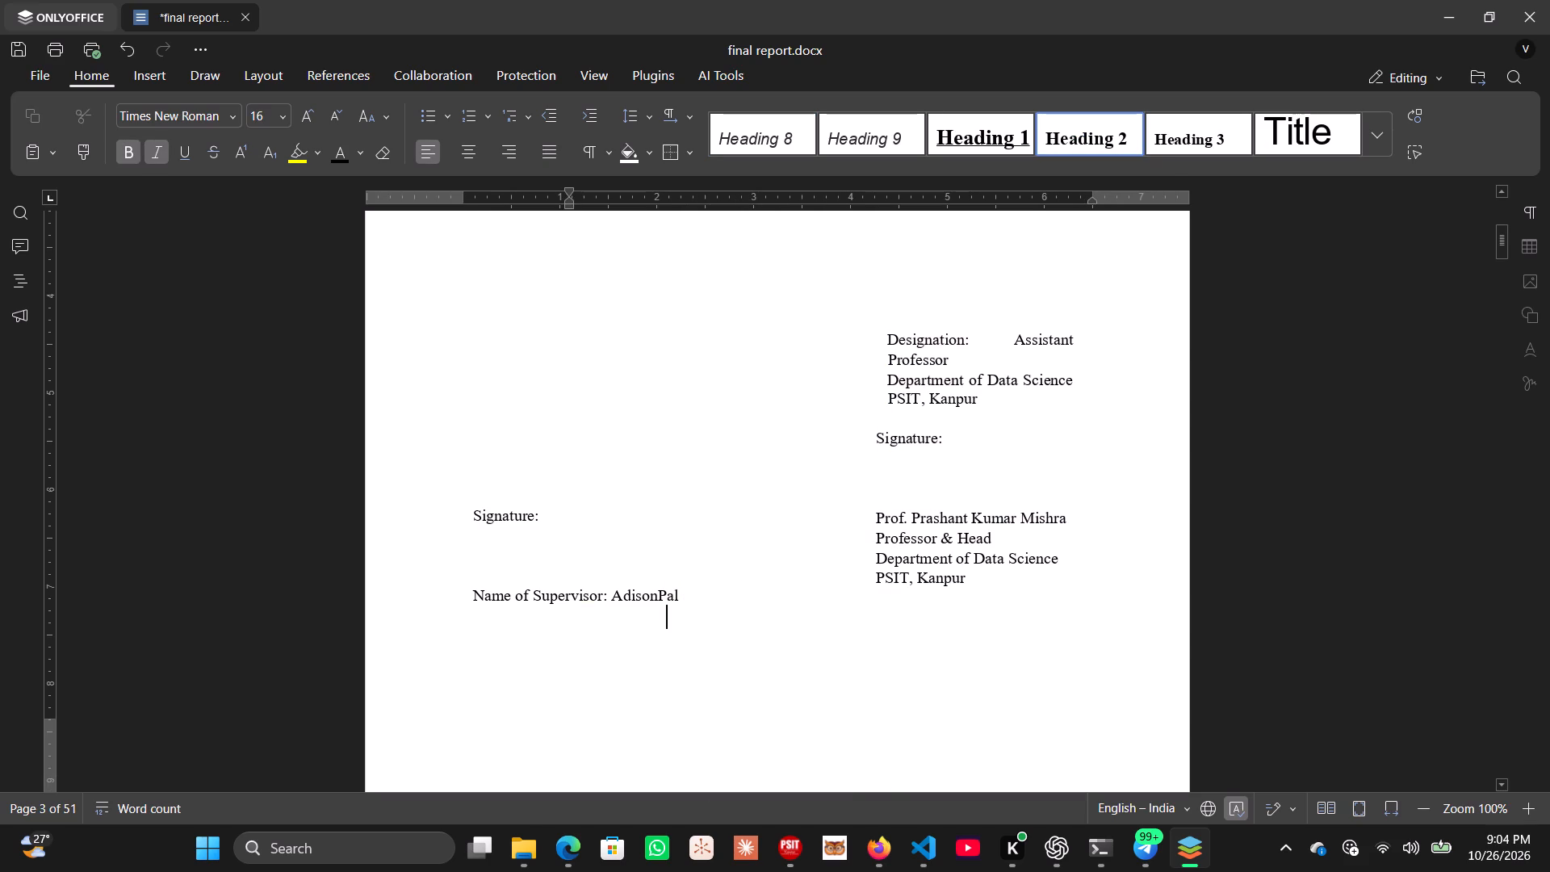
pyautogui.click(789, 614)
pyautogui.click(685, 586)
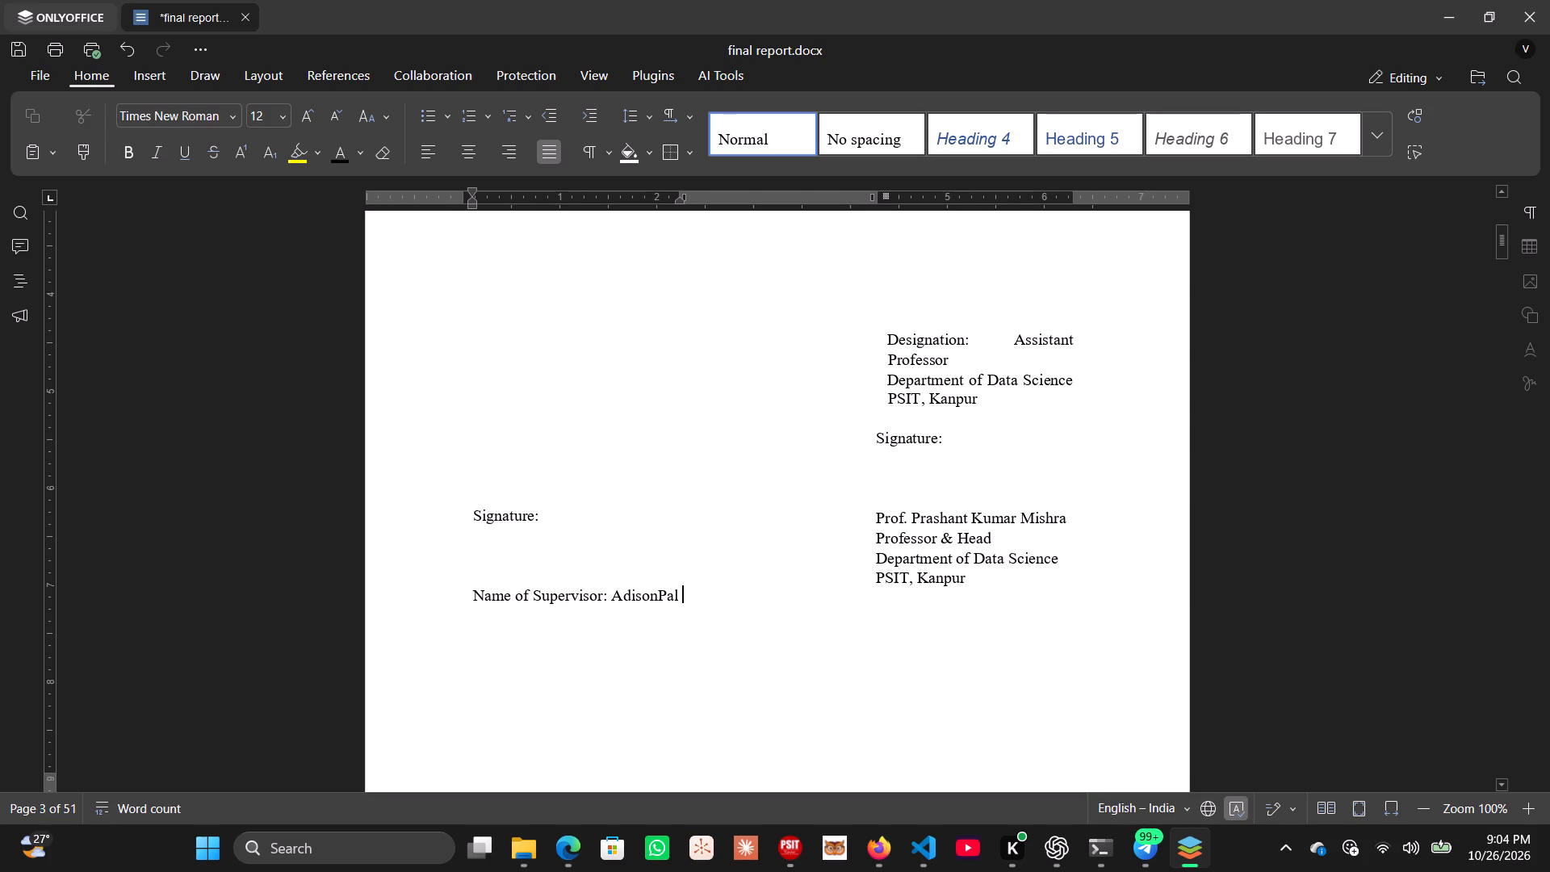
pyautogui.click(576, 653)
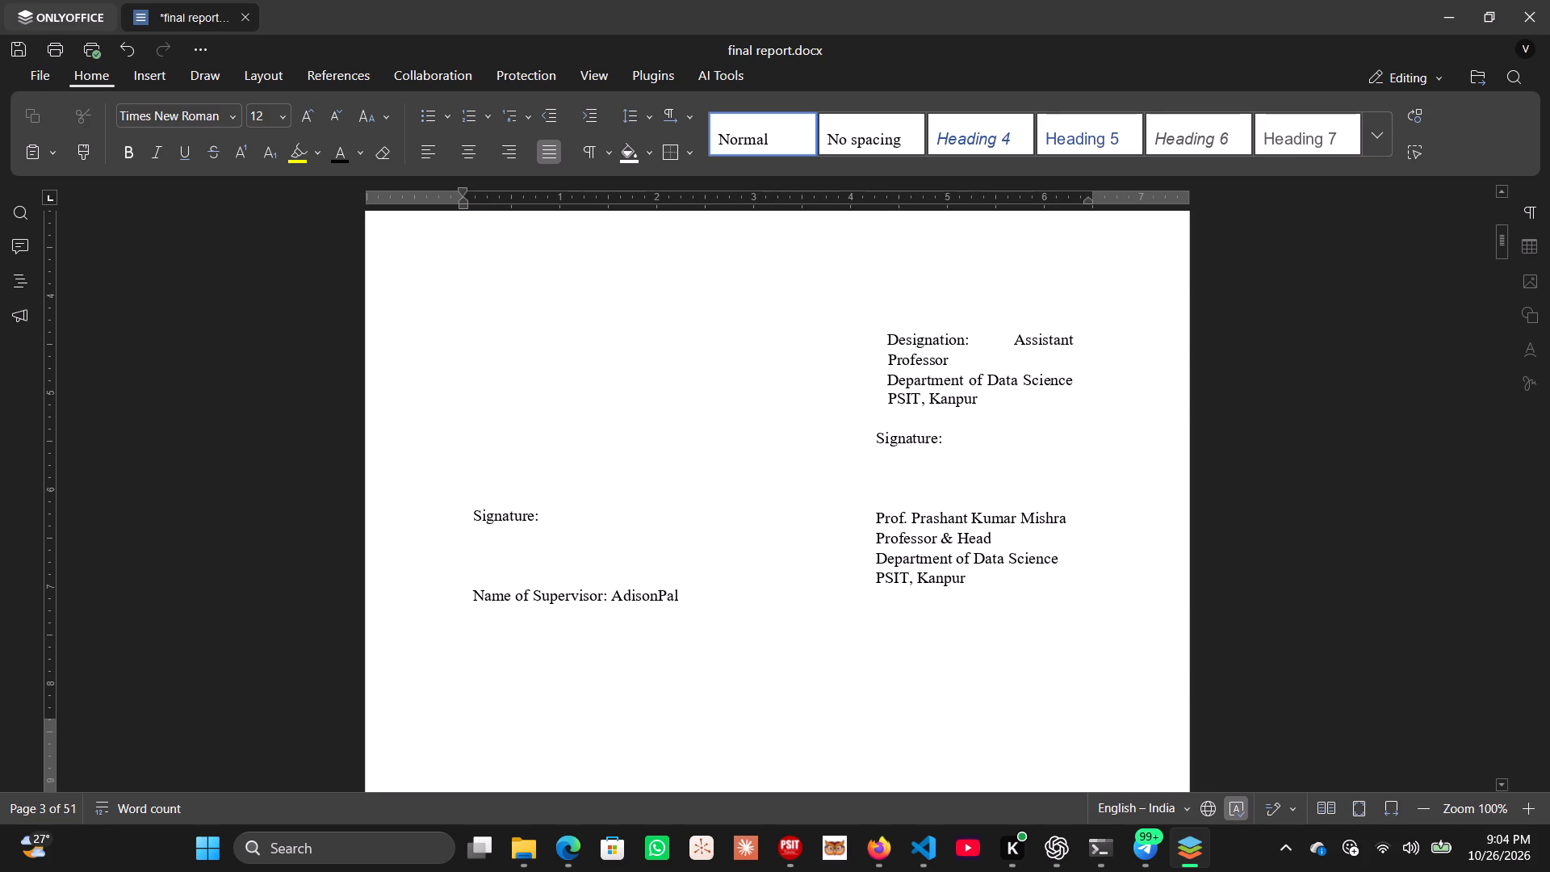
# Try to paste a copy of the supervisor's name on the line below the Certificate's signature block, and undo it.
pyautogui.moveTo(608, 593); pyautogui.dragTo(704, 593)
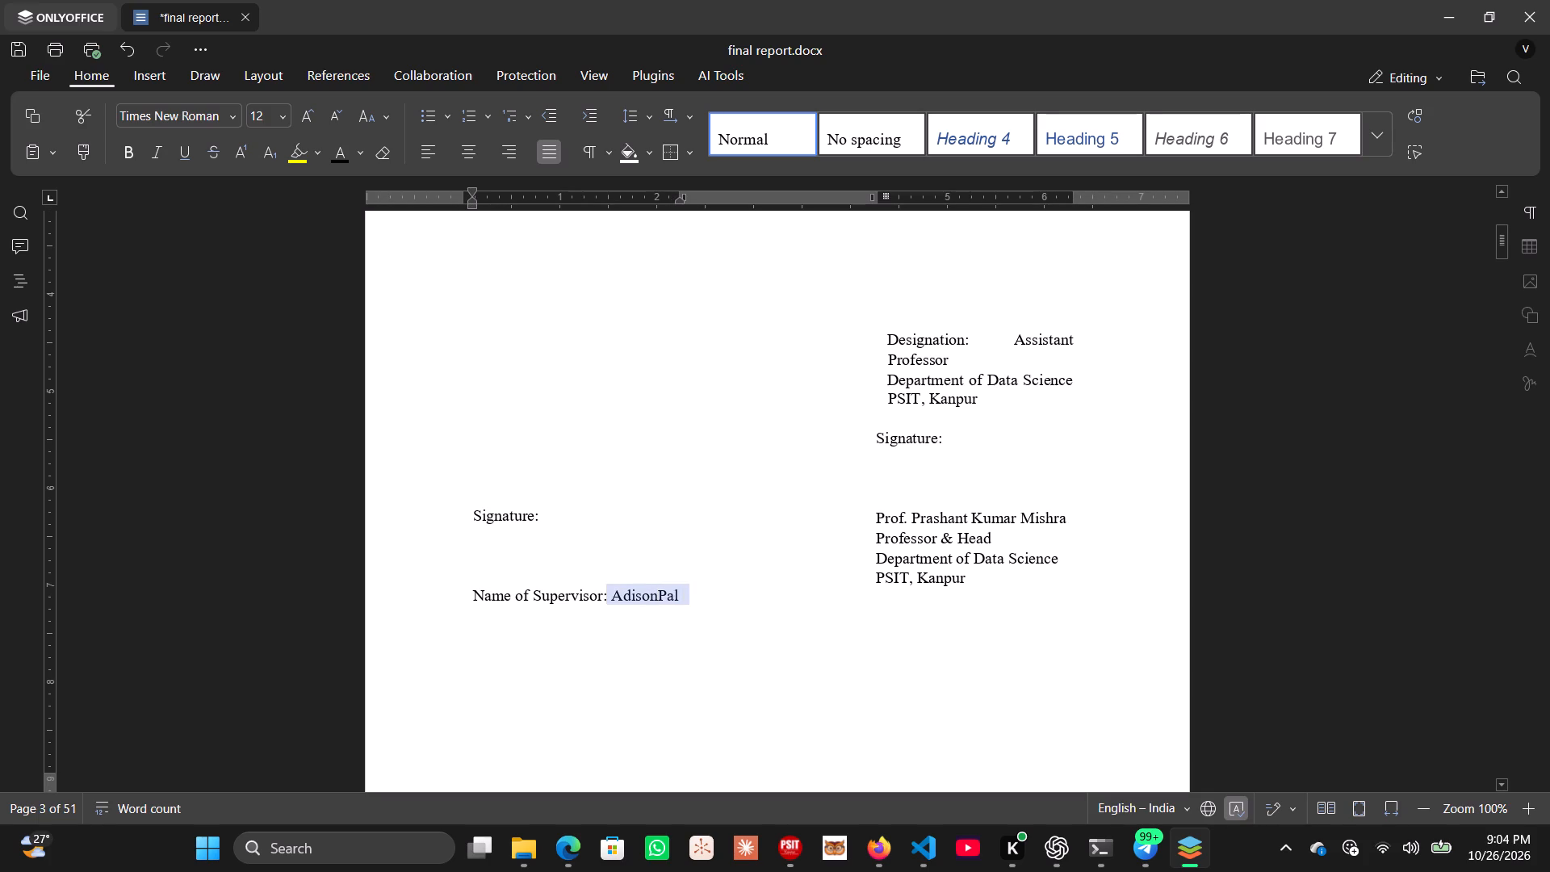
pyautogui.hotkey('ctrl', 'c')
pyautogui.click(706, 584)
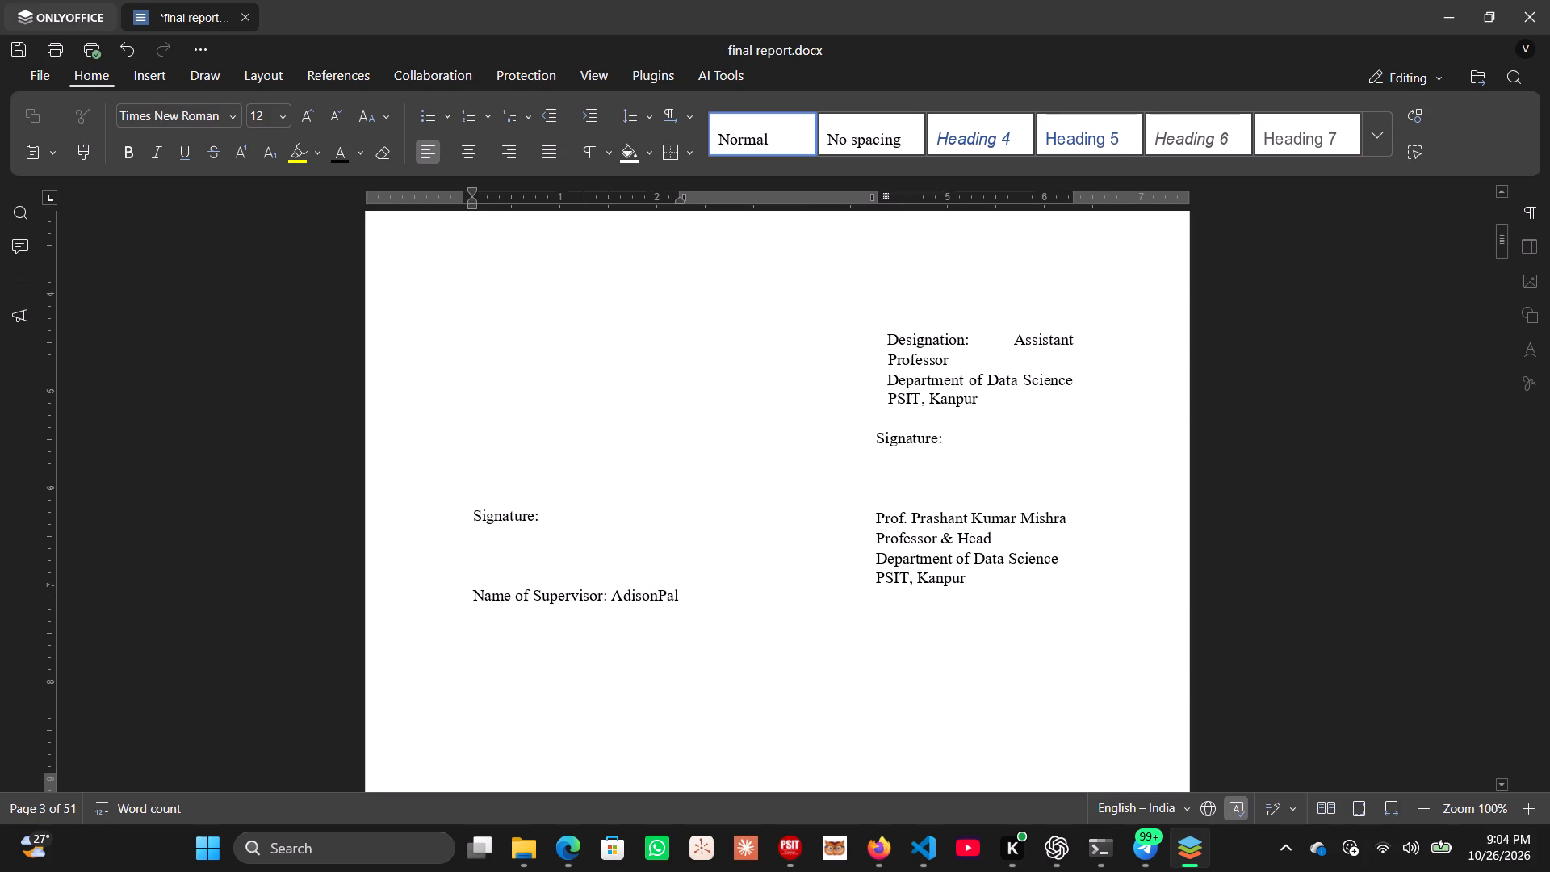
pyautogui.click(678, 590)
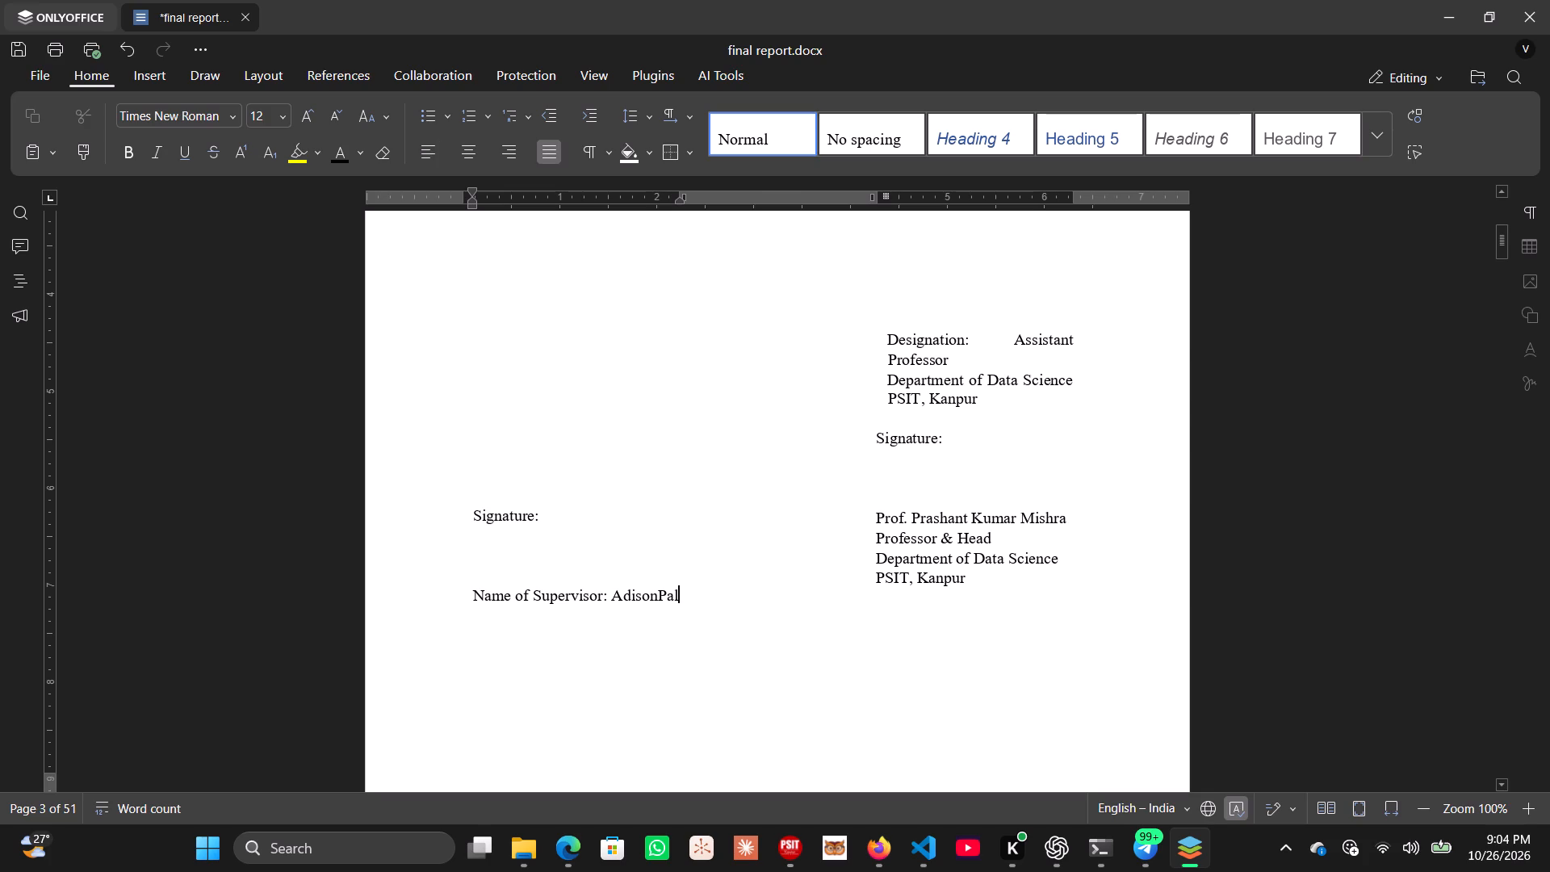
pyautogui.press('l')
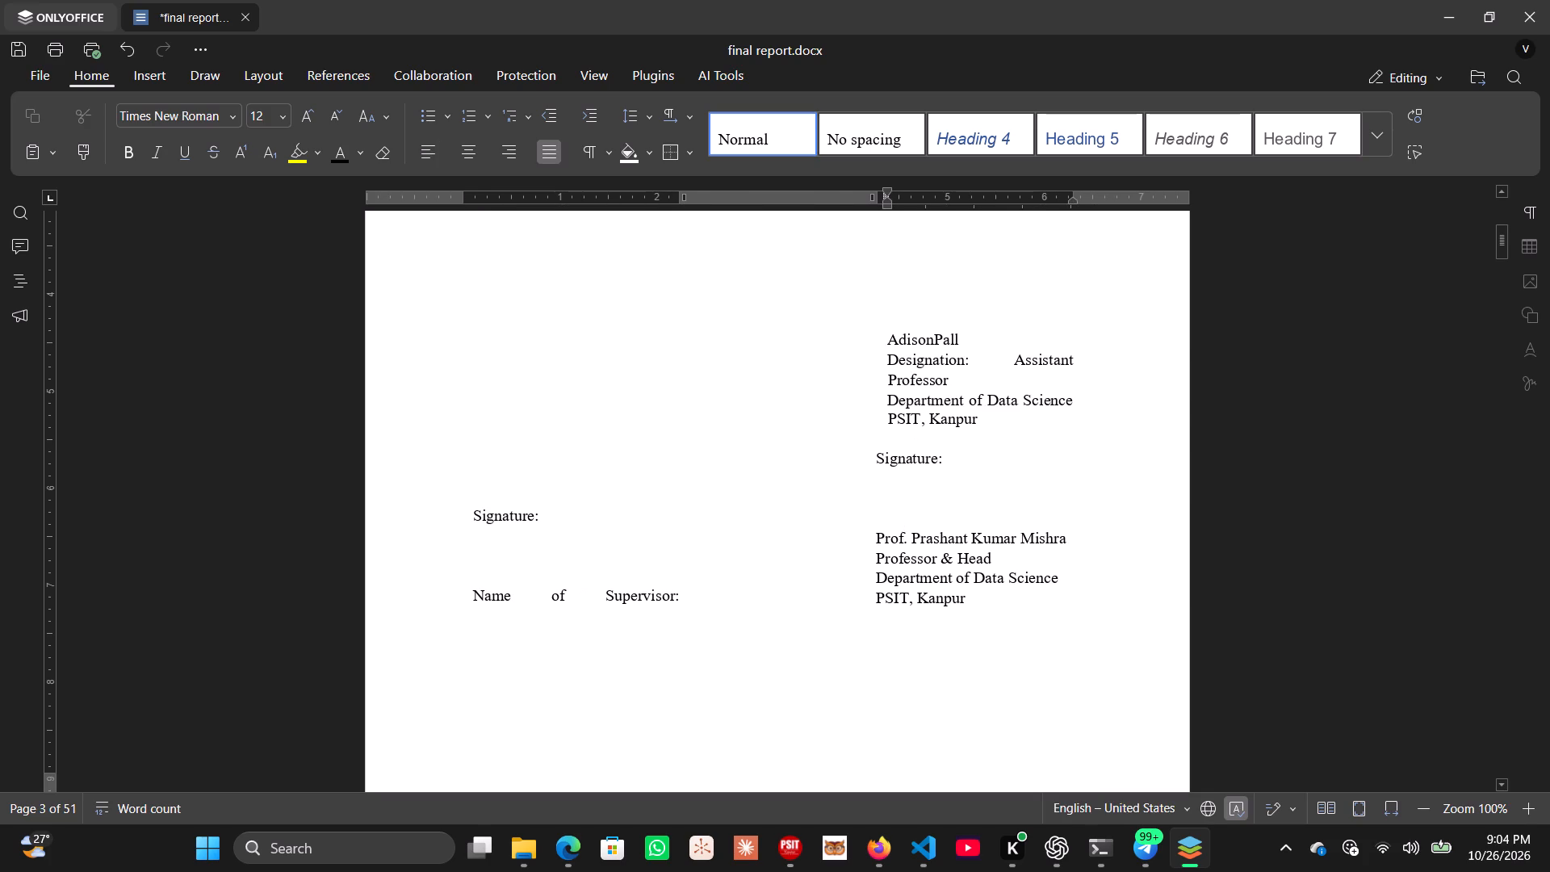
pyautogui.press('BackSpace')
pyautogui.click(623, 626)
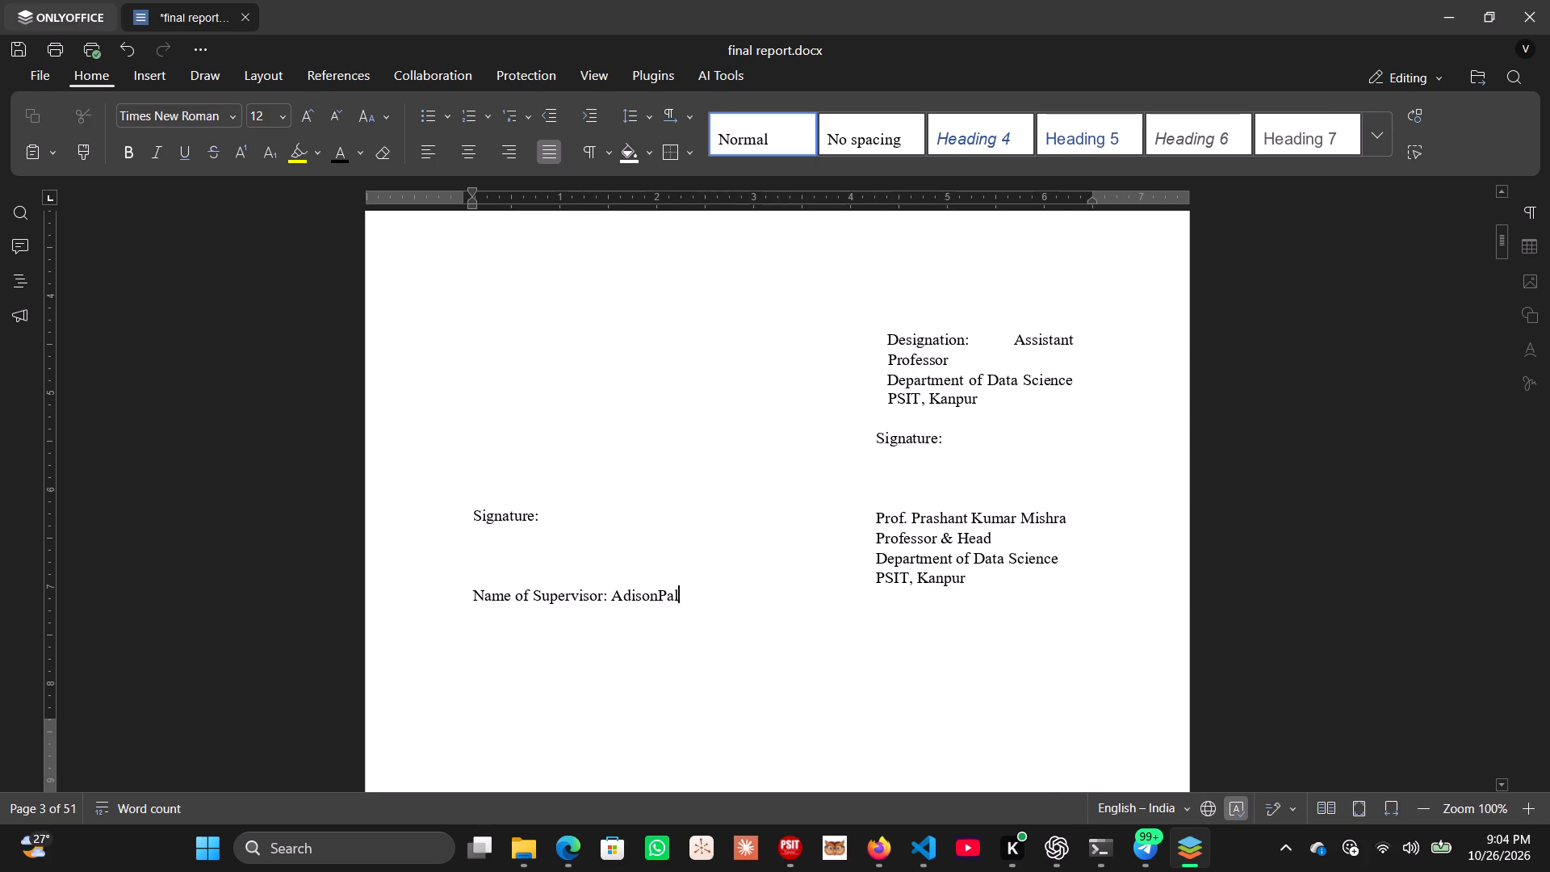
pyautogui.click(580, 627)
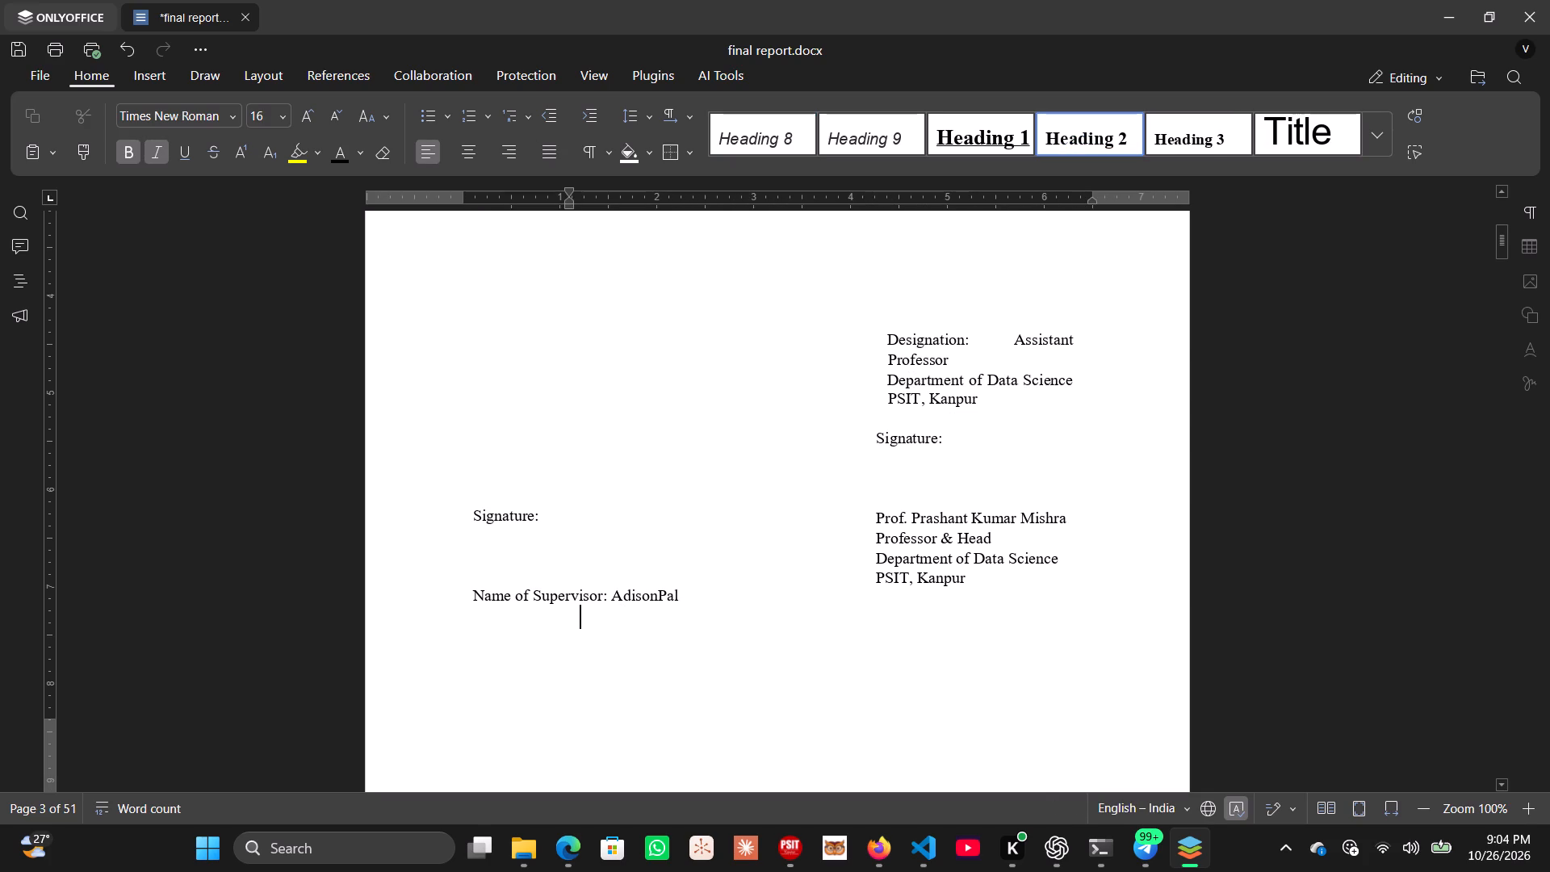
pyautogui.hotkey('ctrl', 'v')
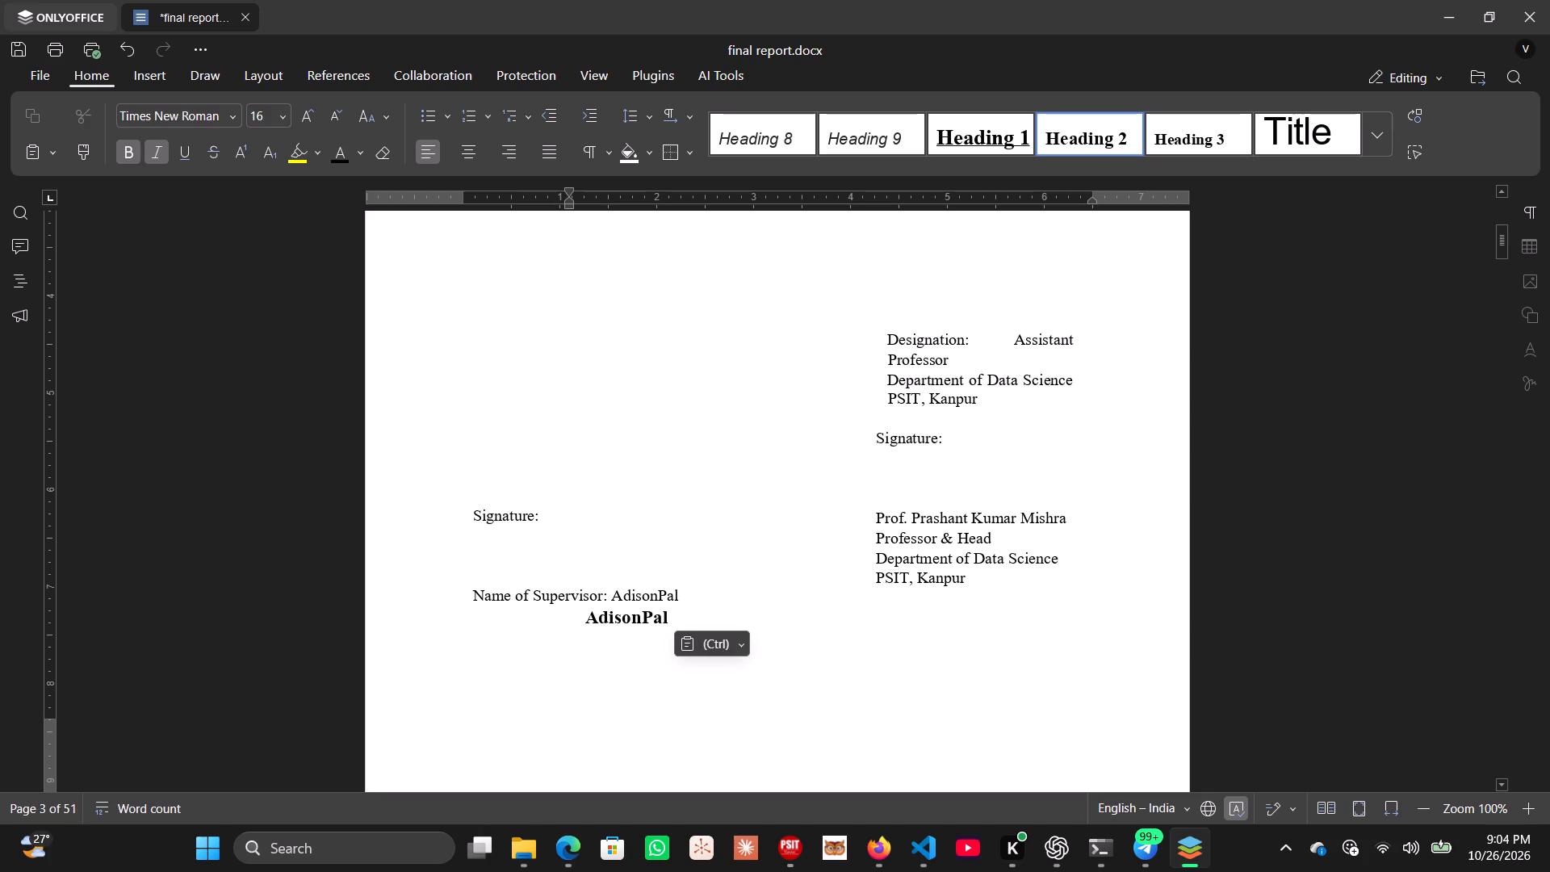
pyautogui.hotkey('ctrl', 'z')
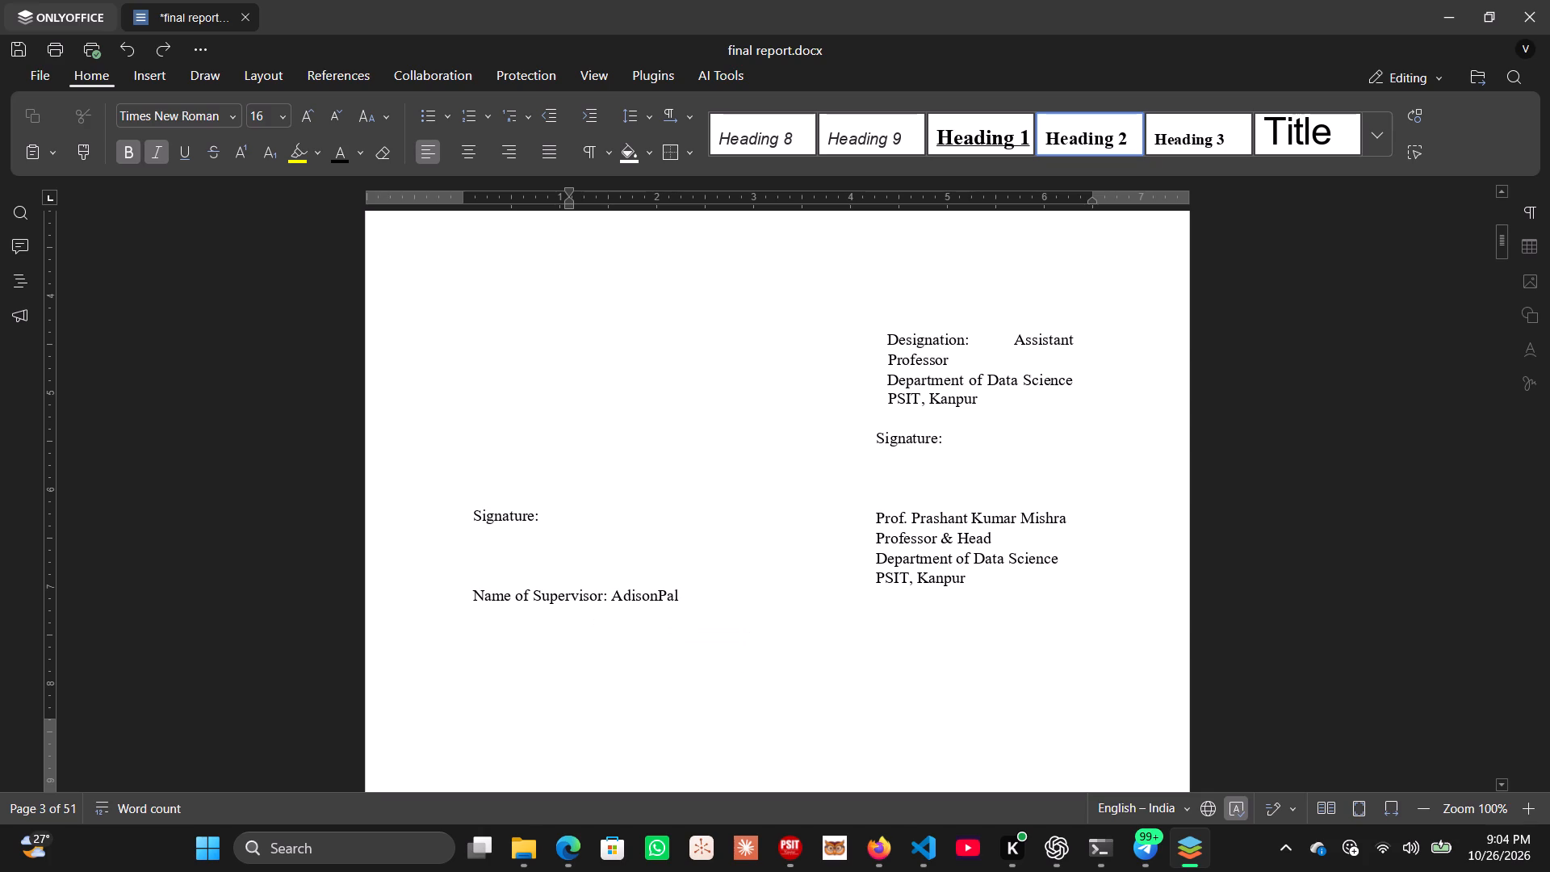
# Review the pages from the Acknowledgement through the Abstract, Table of Contents and Chapter 1 to the start of Chapter 2.
pyautogui.scroll(-6, 639, 560)
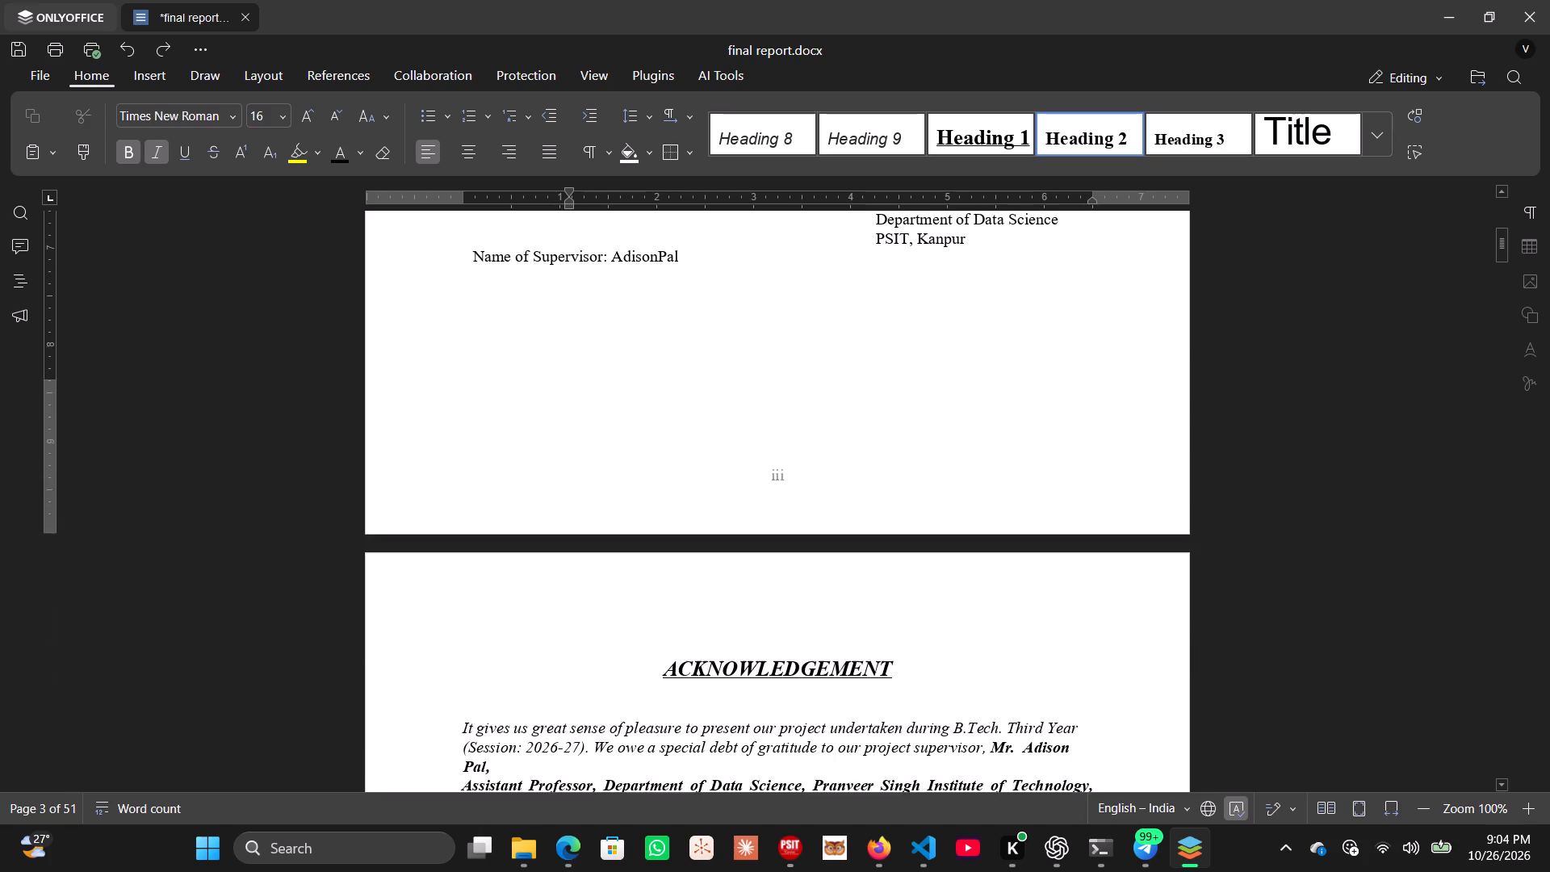
pyautogui.scroll(-16, 639, 590)
pyautogui.scroll(-8, 629, 548)
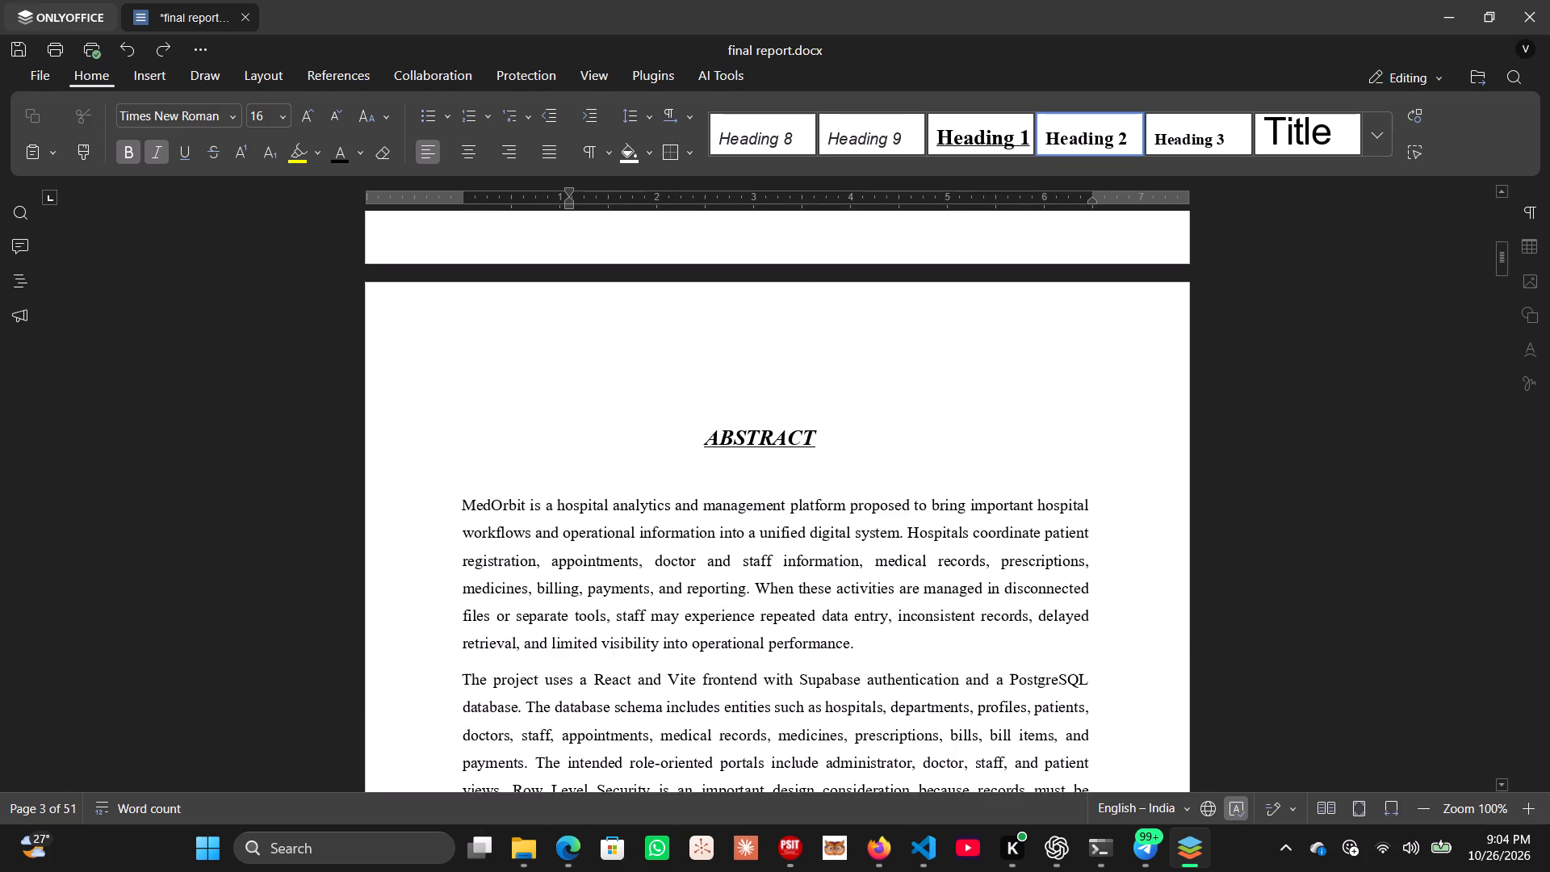
pyautogui.scroll(-16, 629, 550)
pyautogui.scroll(-7, 630, 568)
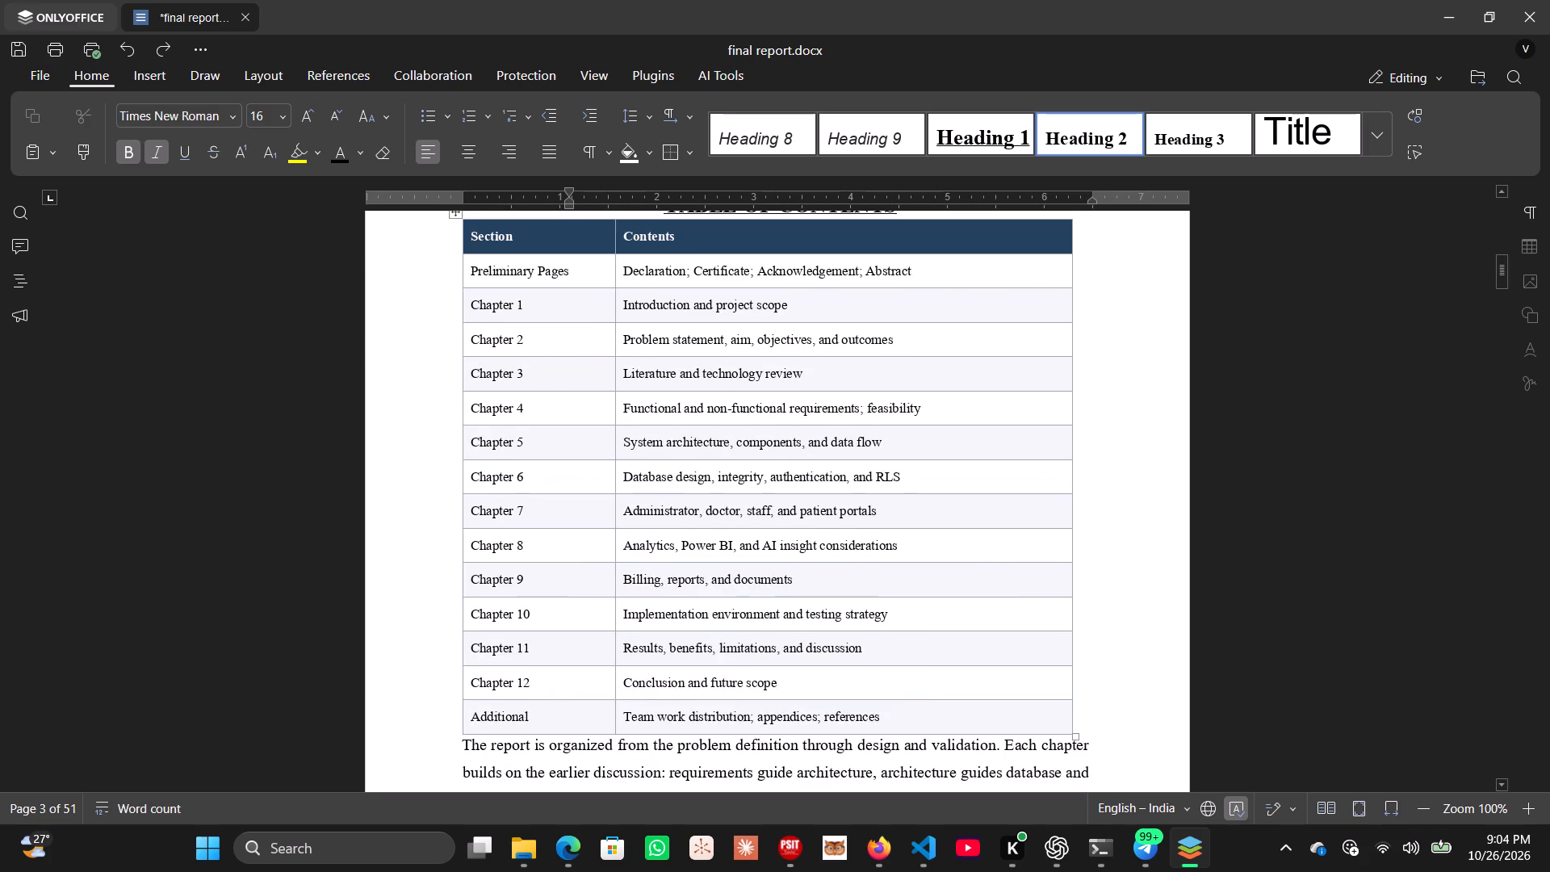
pyautogui.scroll(-18, 634, 581)
pyautogui.scroll(-14, 630, 597)
pyautogui.scroll(-9, 622, 609)
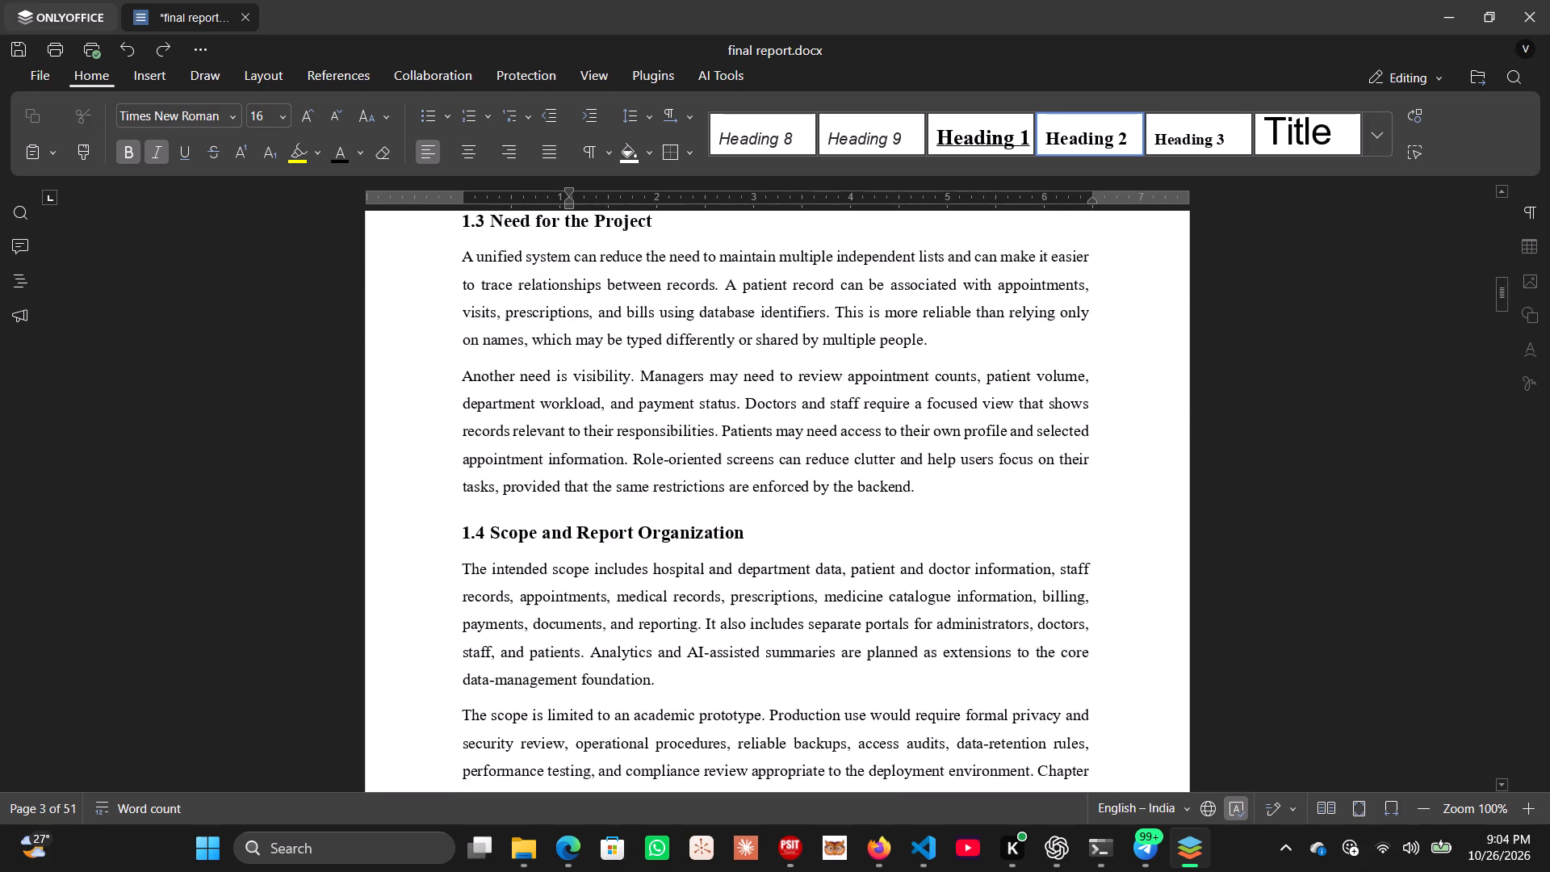
pyautogui.scroll(-8, 622, 616)
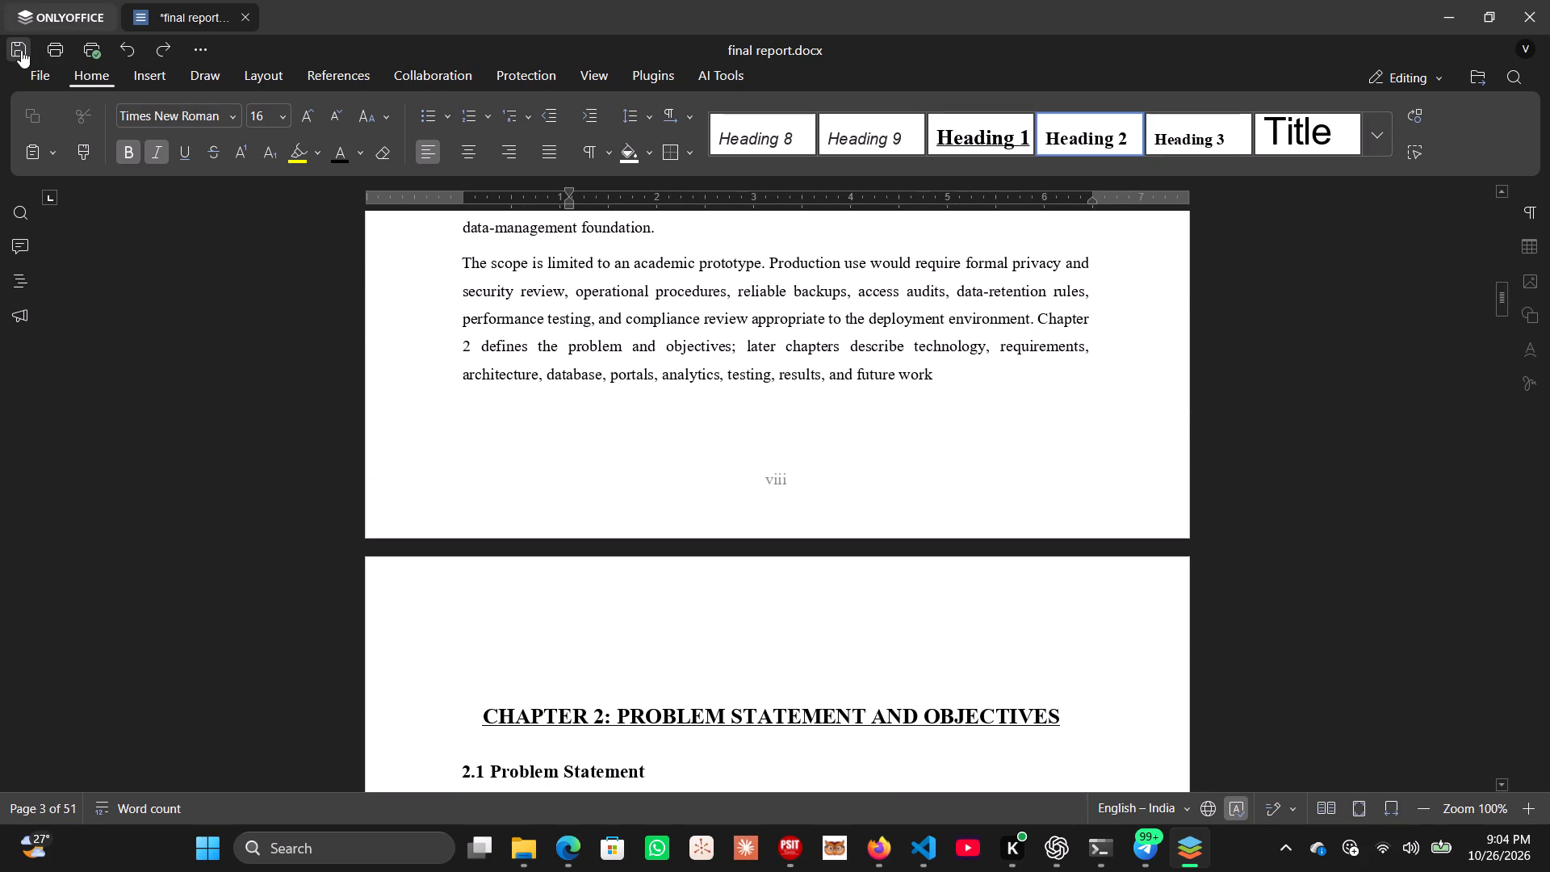
# Save the report document.
pyautogui.click(21, 50)
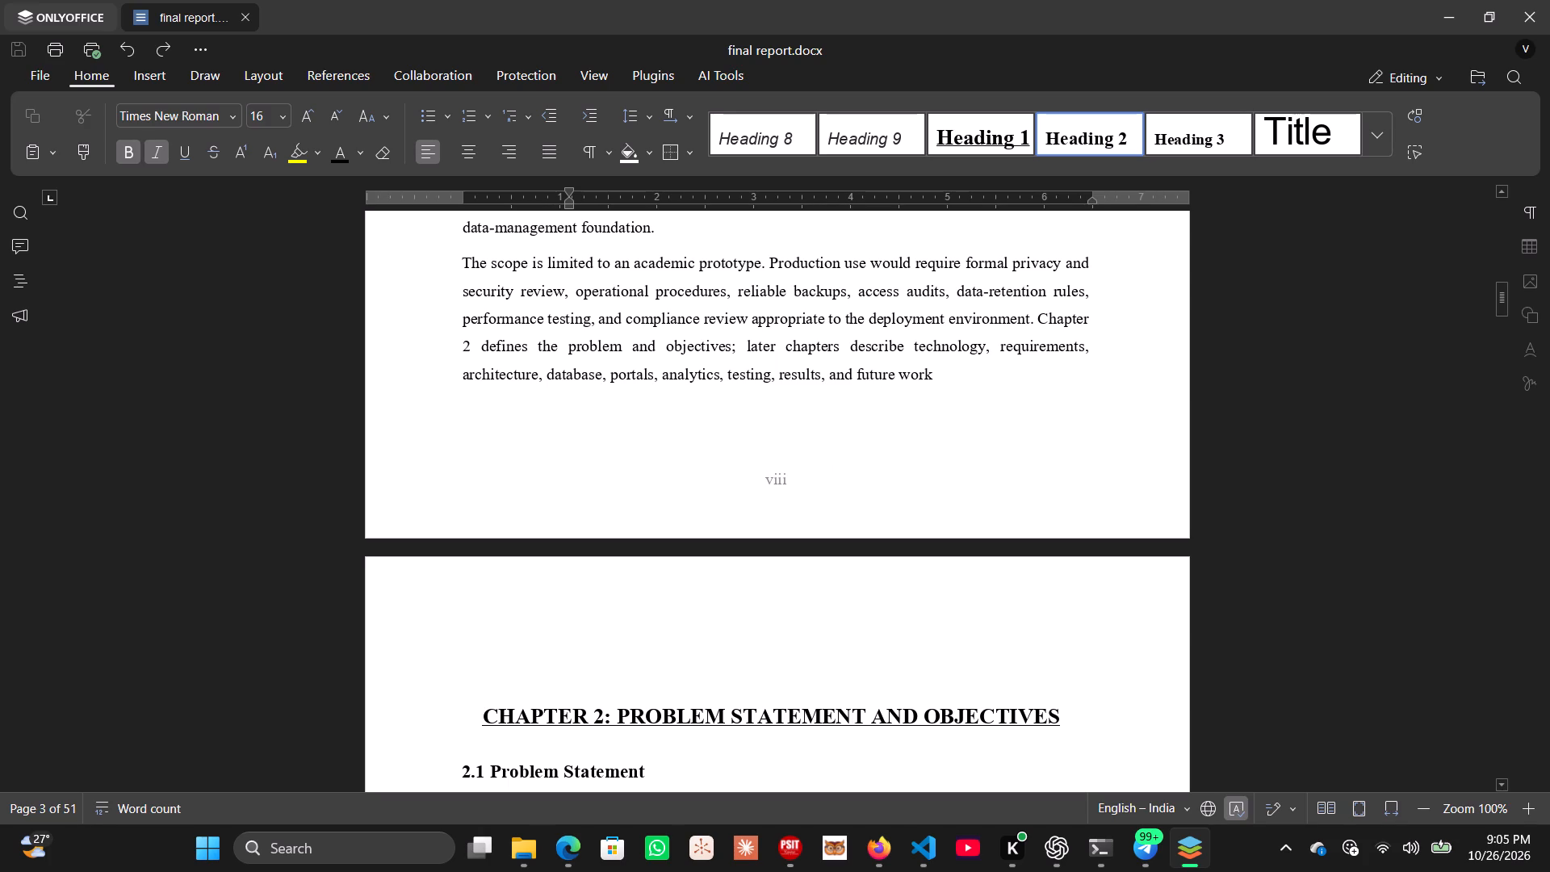
# Review the pages backwards from Chapter 1 through the Table of Contents, Abstract and Acknowledgement to the Certificate's signature block.
pyautogui.scroll(19, 404, 788)
pyautogui.scroll(8, 859, 333)
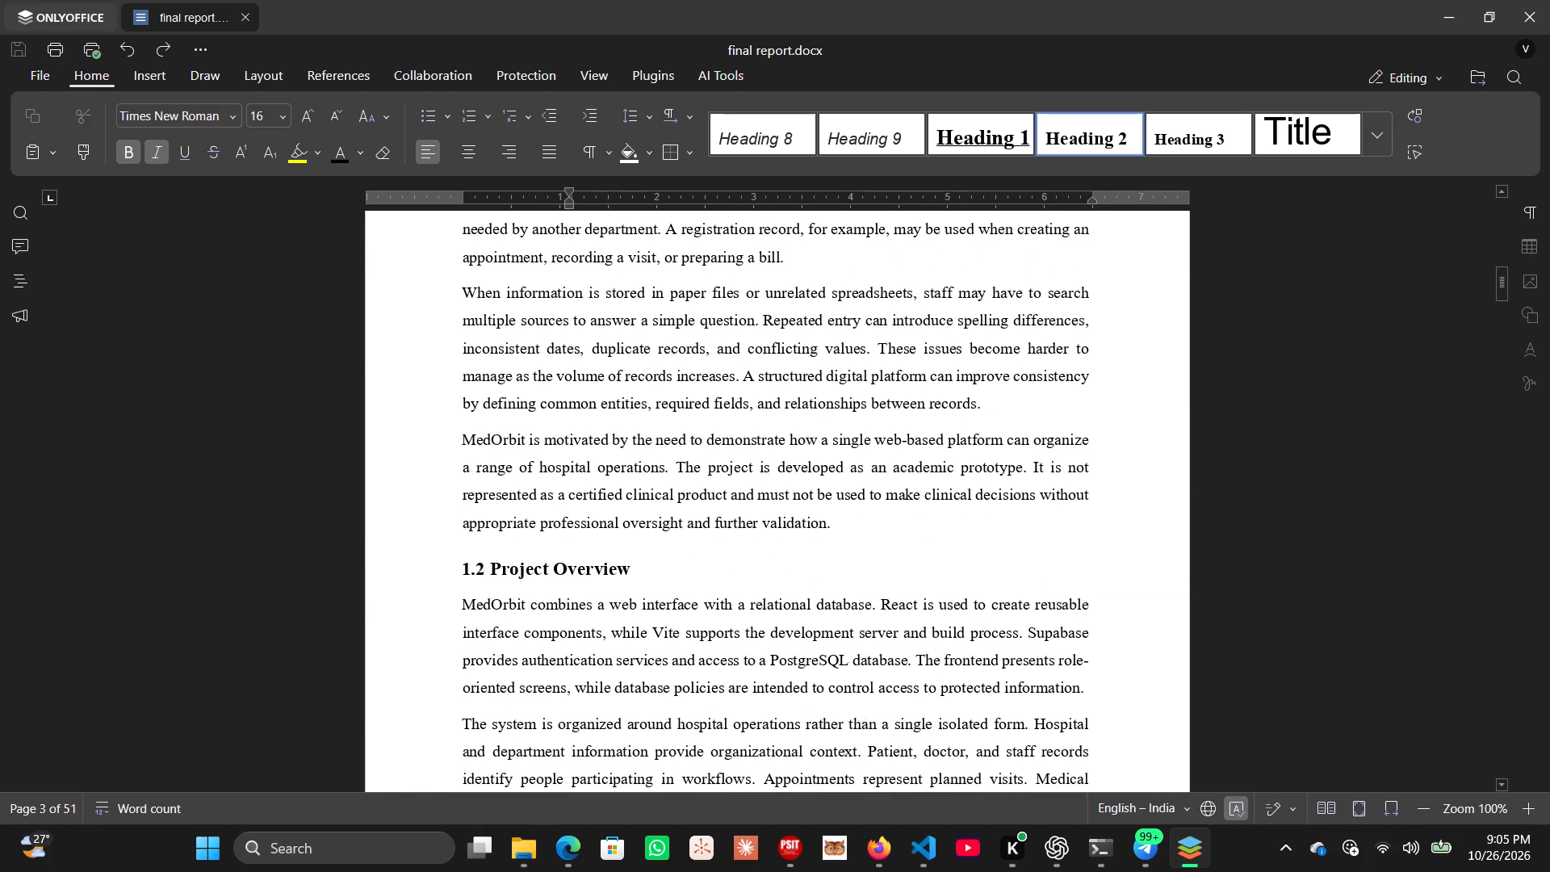
pyautogui.scroll(8, 856, 329)
pyautogui.scroll(18, 856, 326)
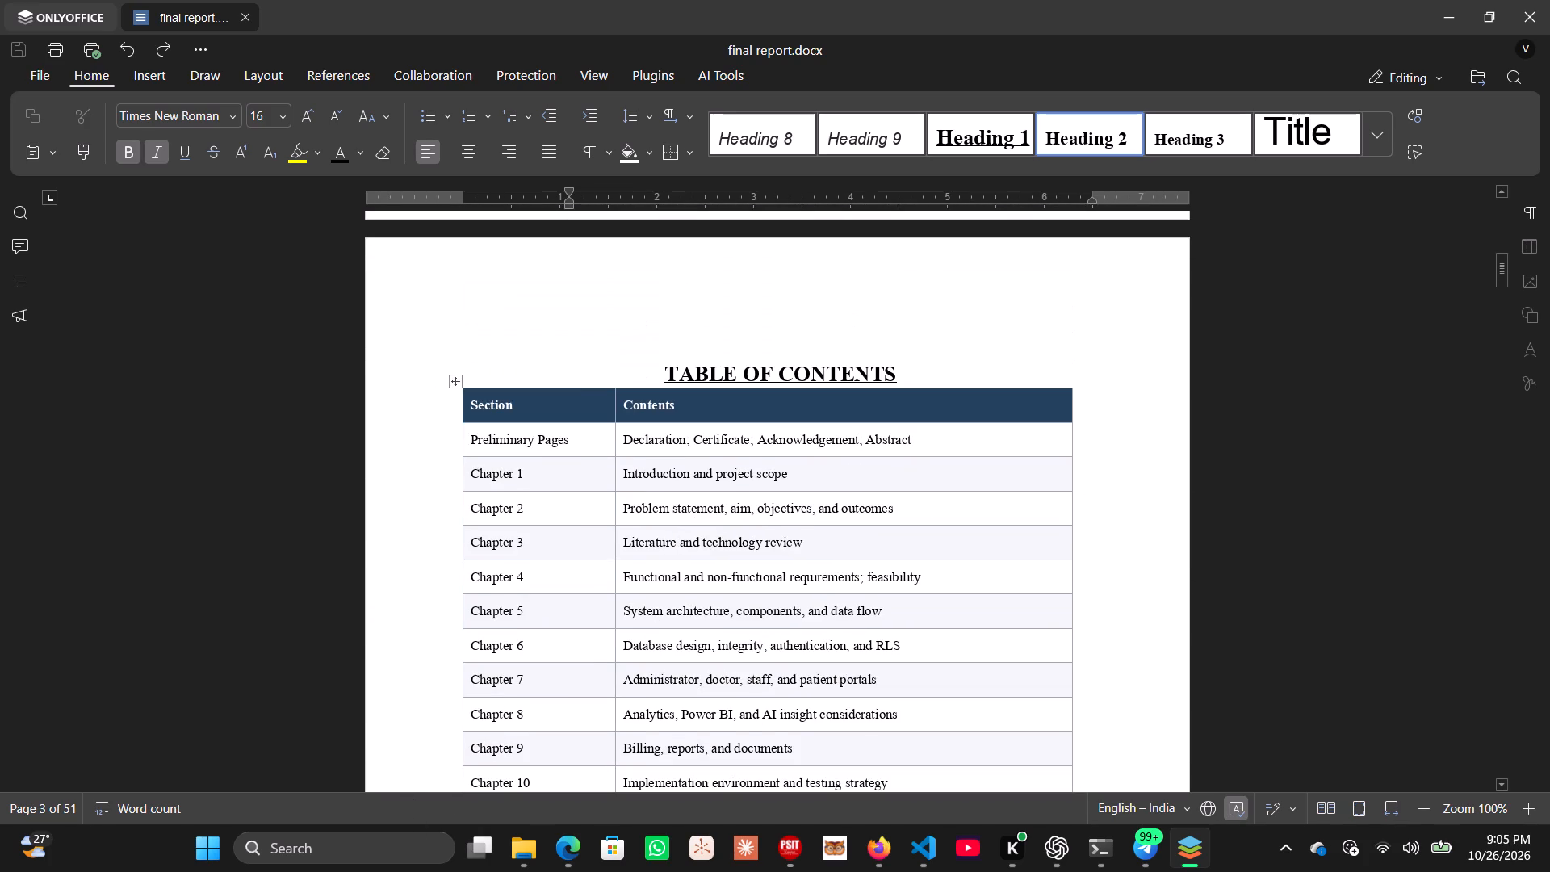
pyautogui.scroll(14, 877, 419)
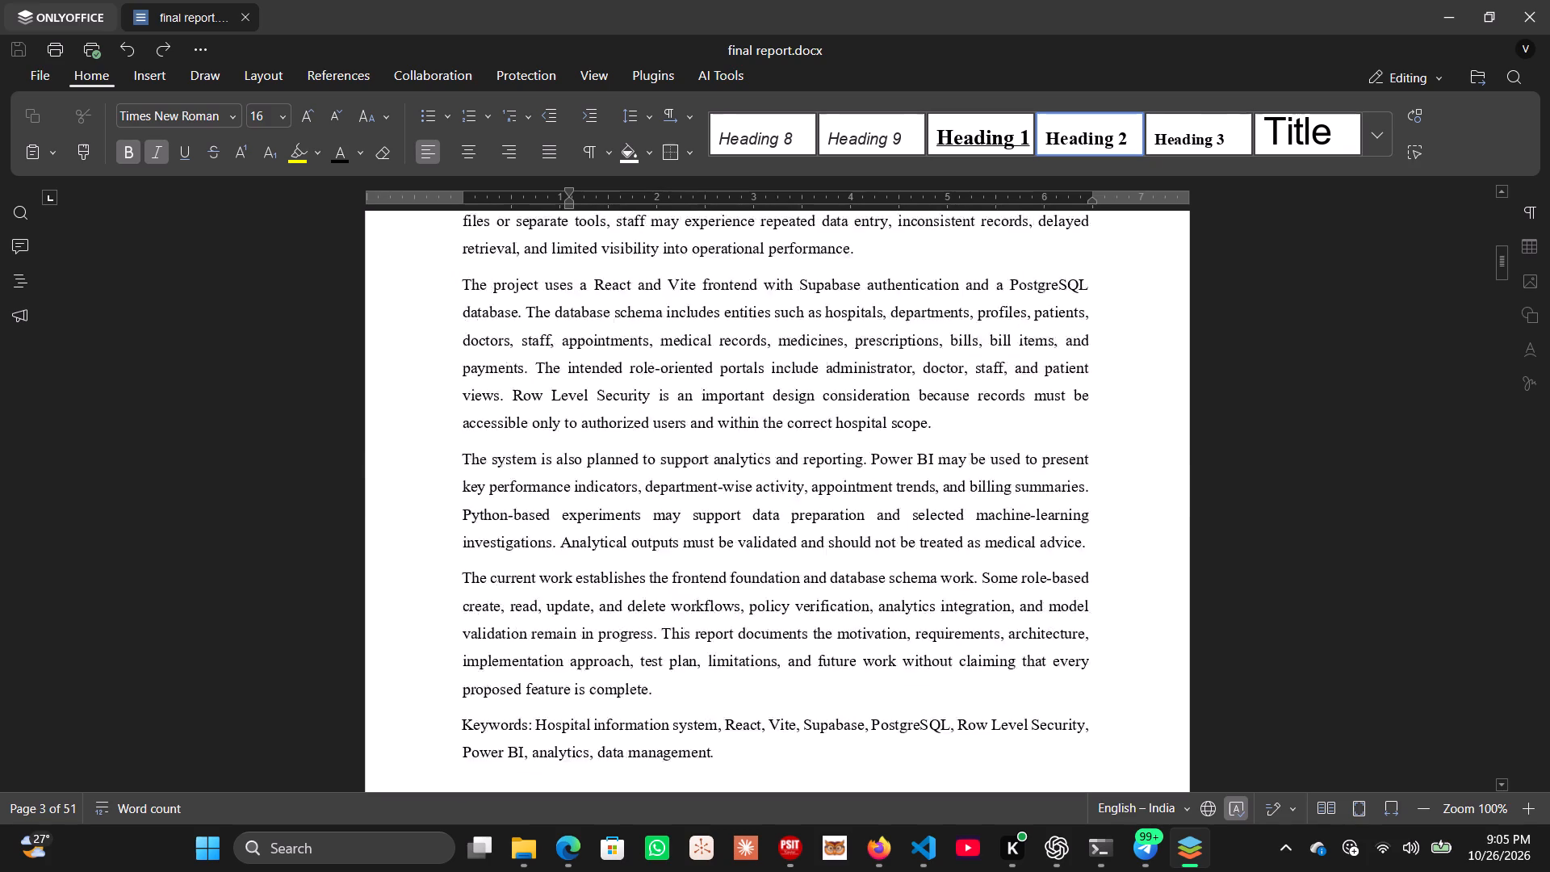
pyautogui.scroll(8, 872, 384)
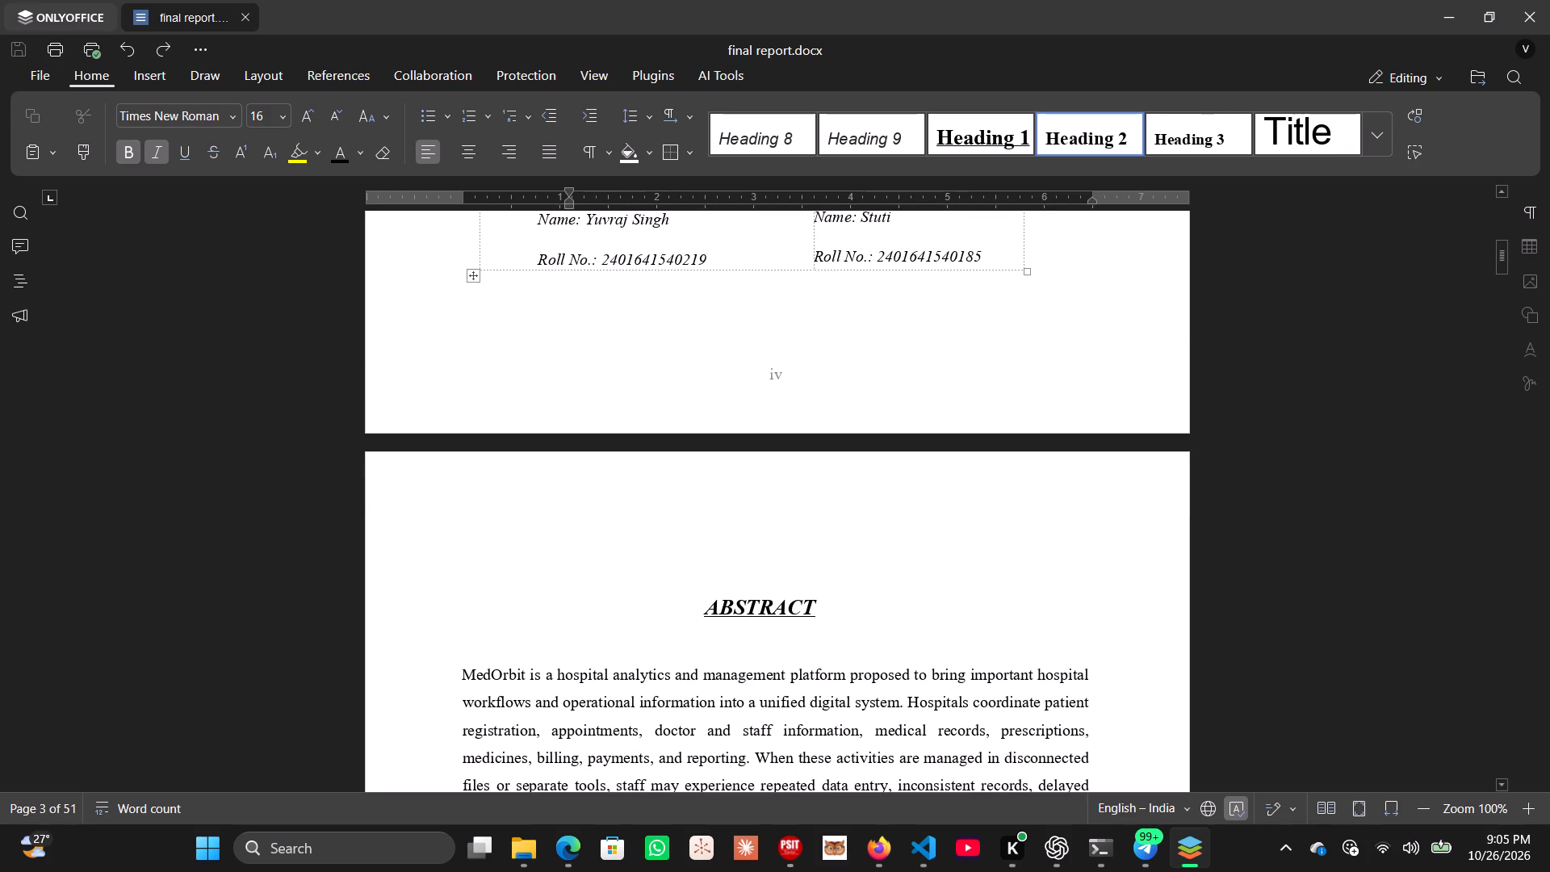
pyautogui.scroll(2, 872, 378)
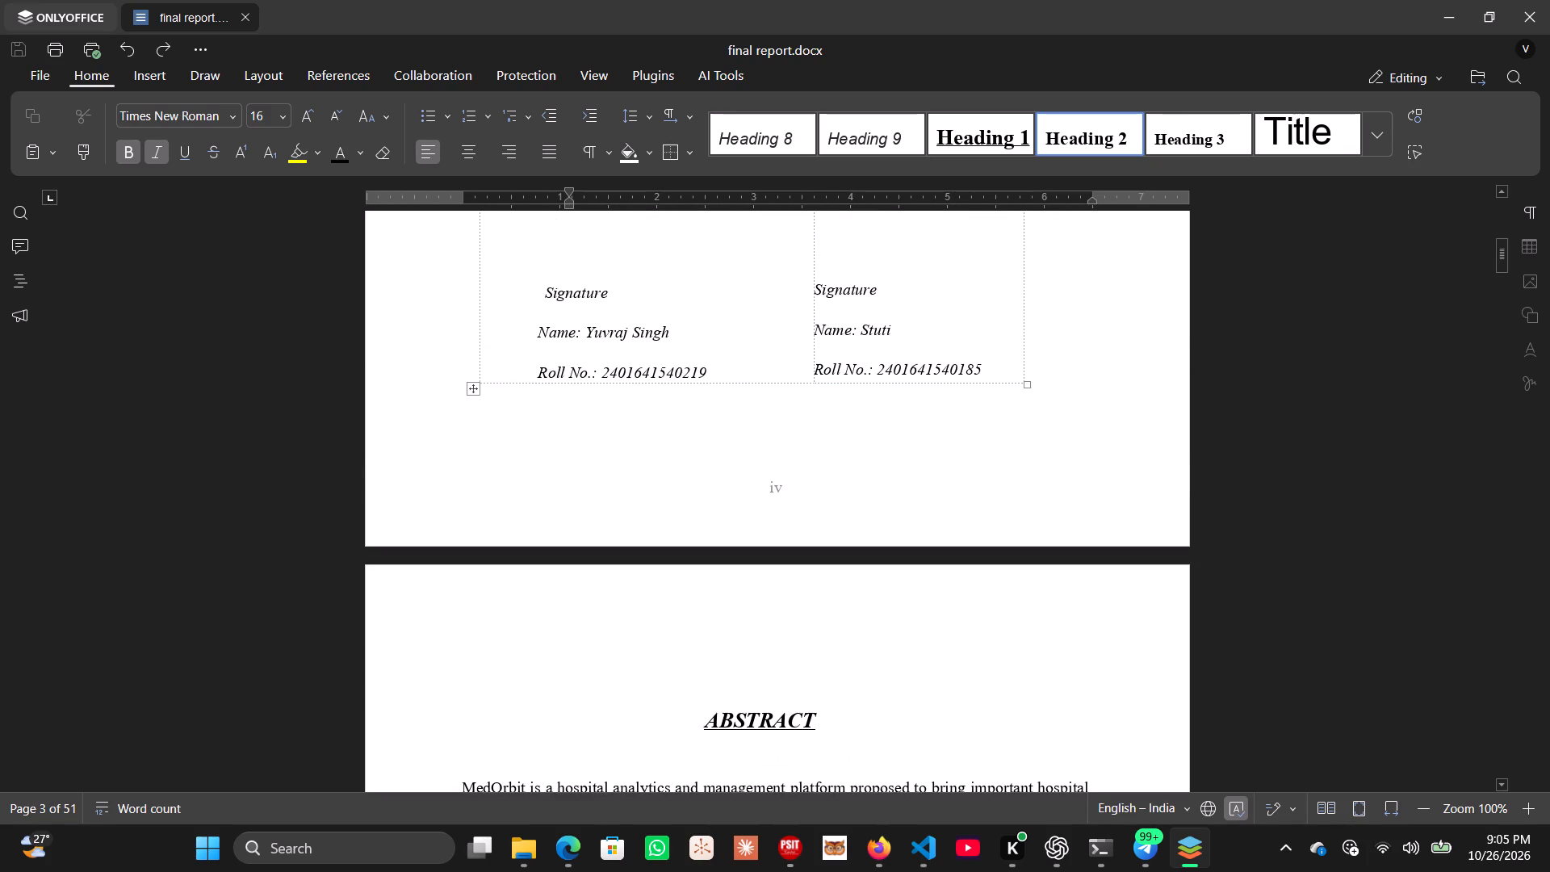
pyautogui.scroll(6, 668, 396)
pyautogui.scroll(7, 805, 551)
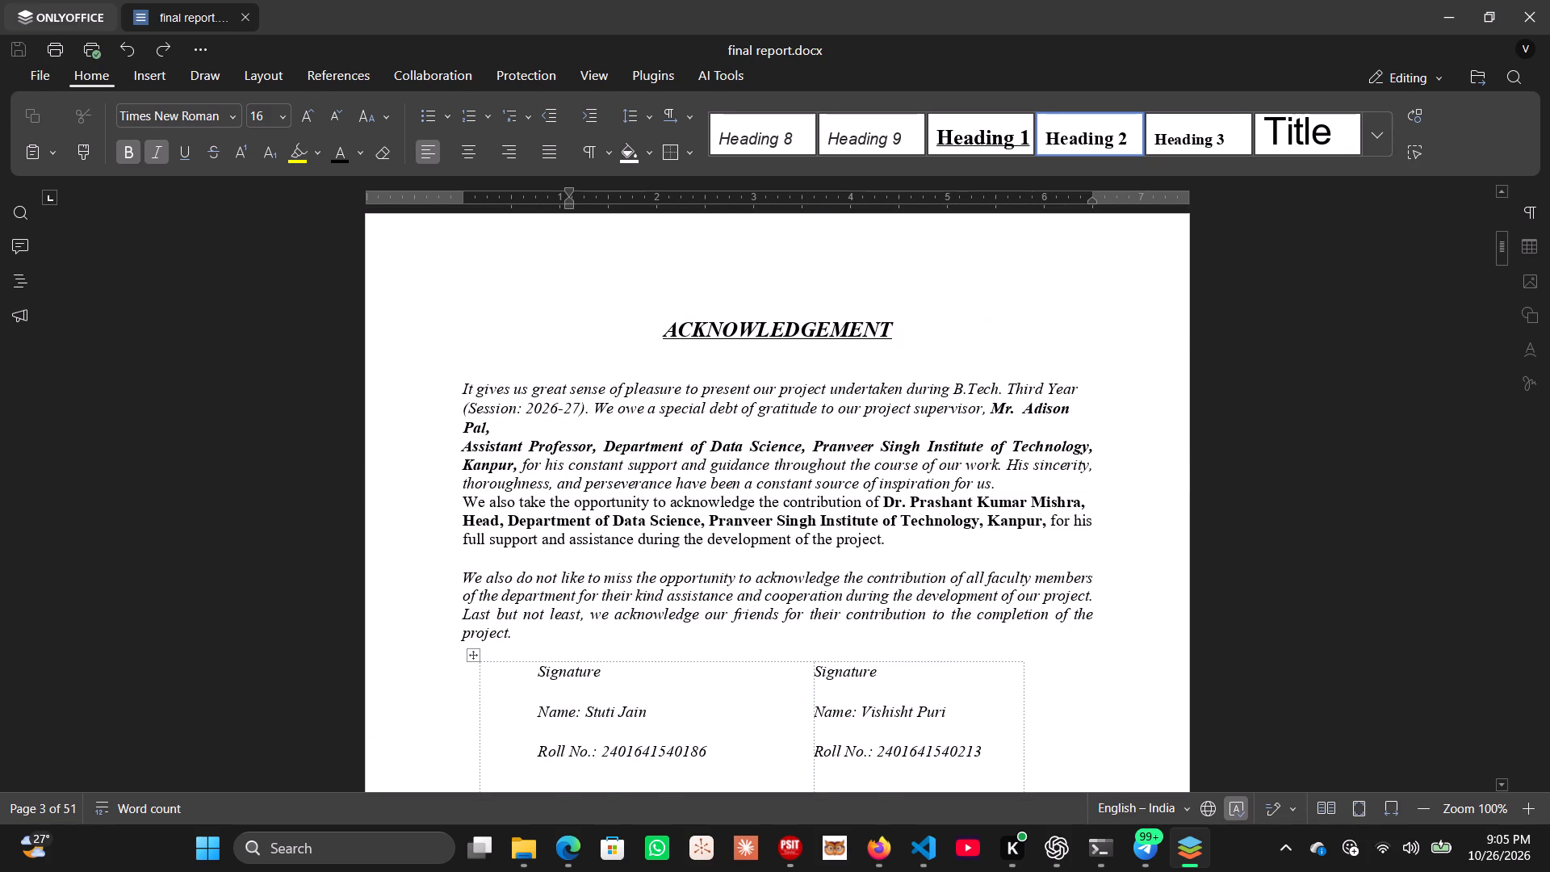
pyautogui.scroll(7, 811, 486)
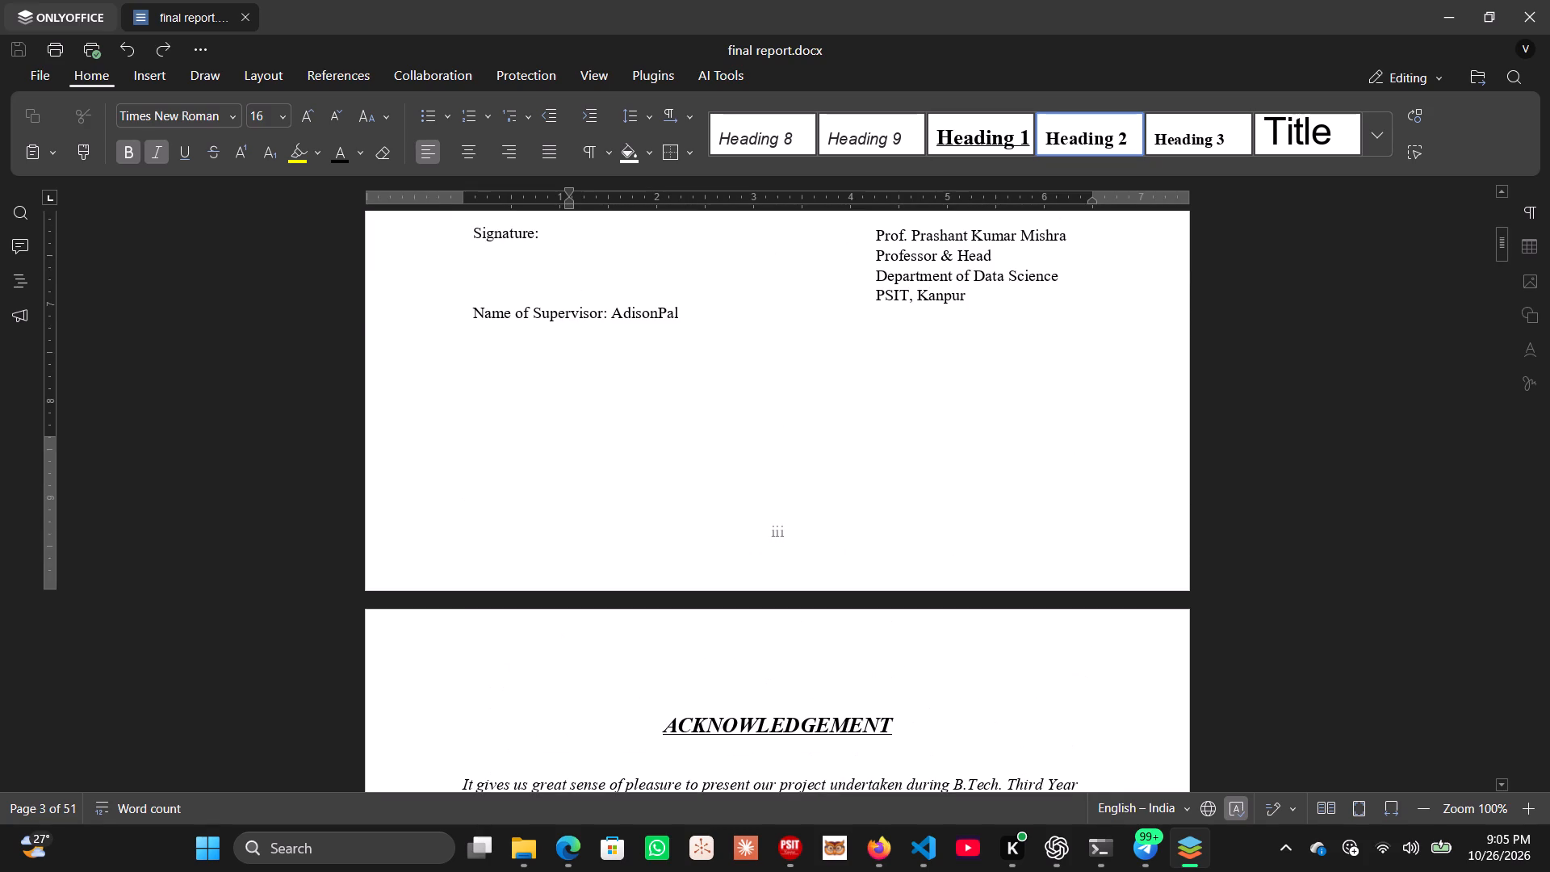
# Review the front pages backwards from the Certificate's signature block through the Certificate text to the Declaration.
pyautogui.scroll(12, 811, 486)
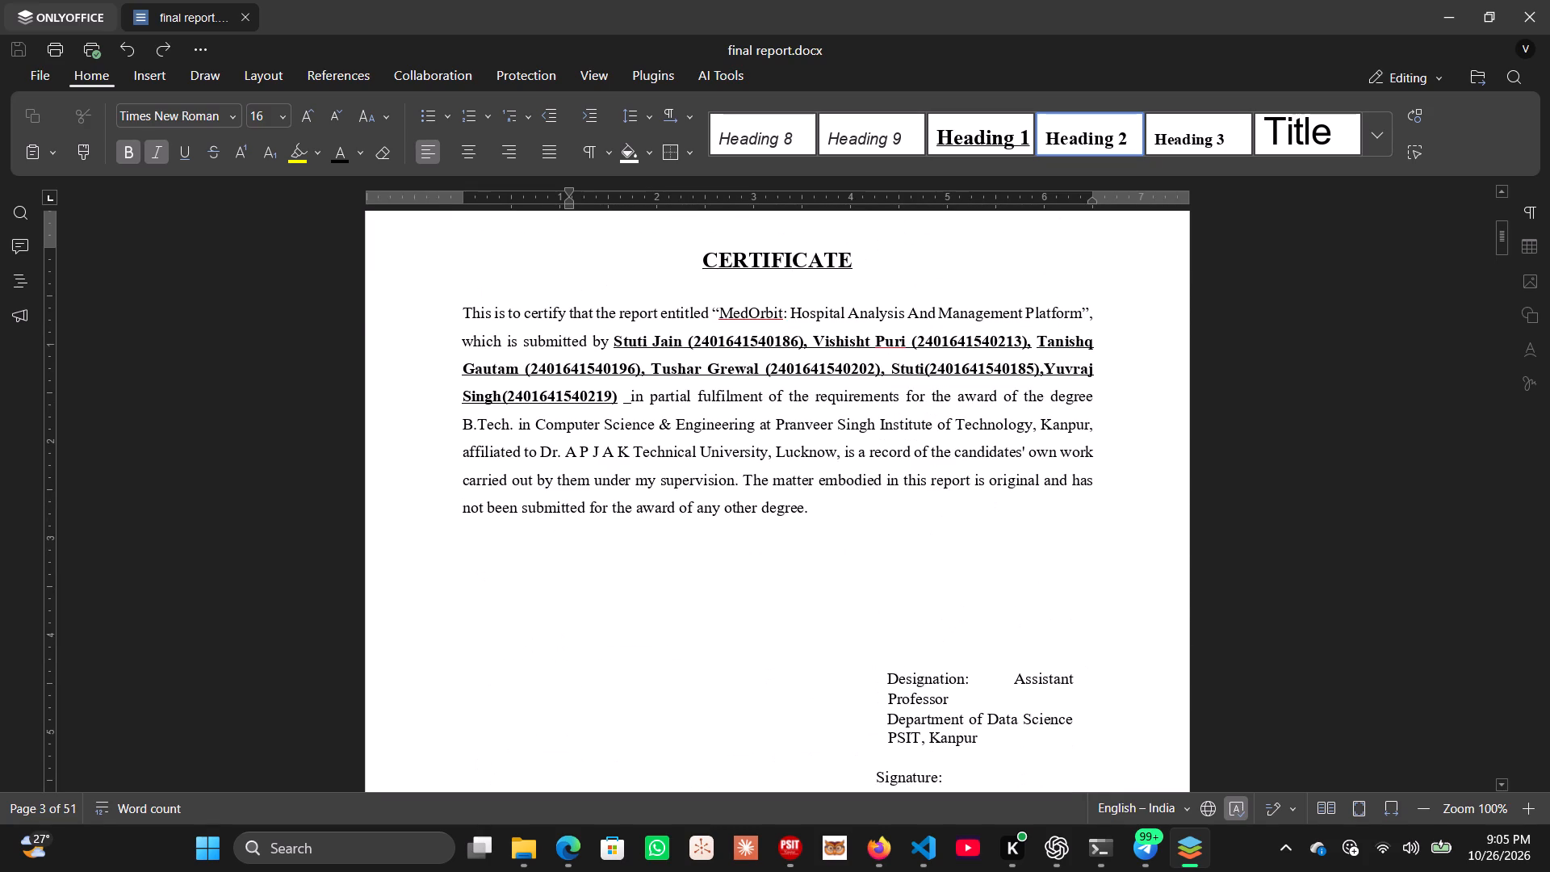
pyautogui.scroll(20, 760, 494)
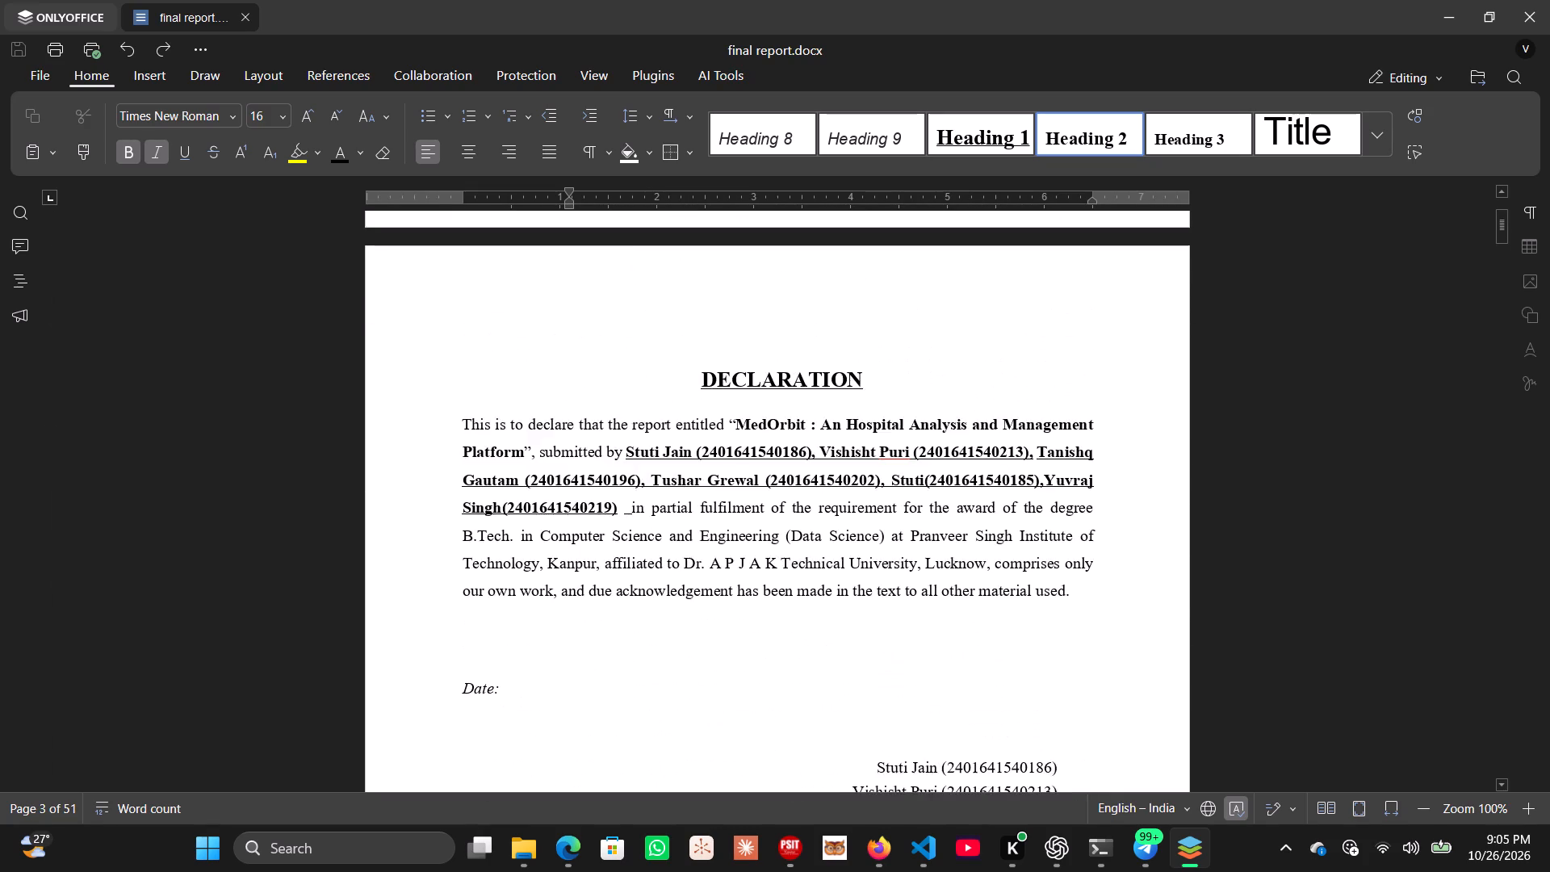
pyautogui.scroll(10, 738, 475)
# Examine the Acknowledgement's text and student signature table, and recheck the layout of the Certificate's signature block.
pyautogui.scroll(-20, 715, 454)
pyautogui.scroll(-19, 715, 455)
pyautogui.scroll(-11, 715, 460)
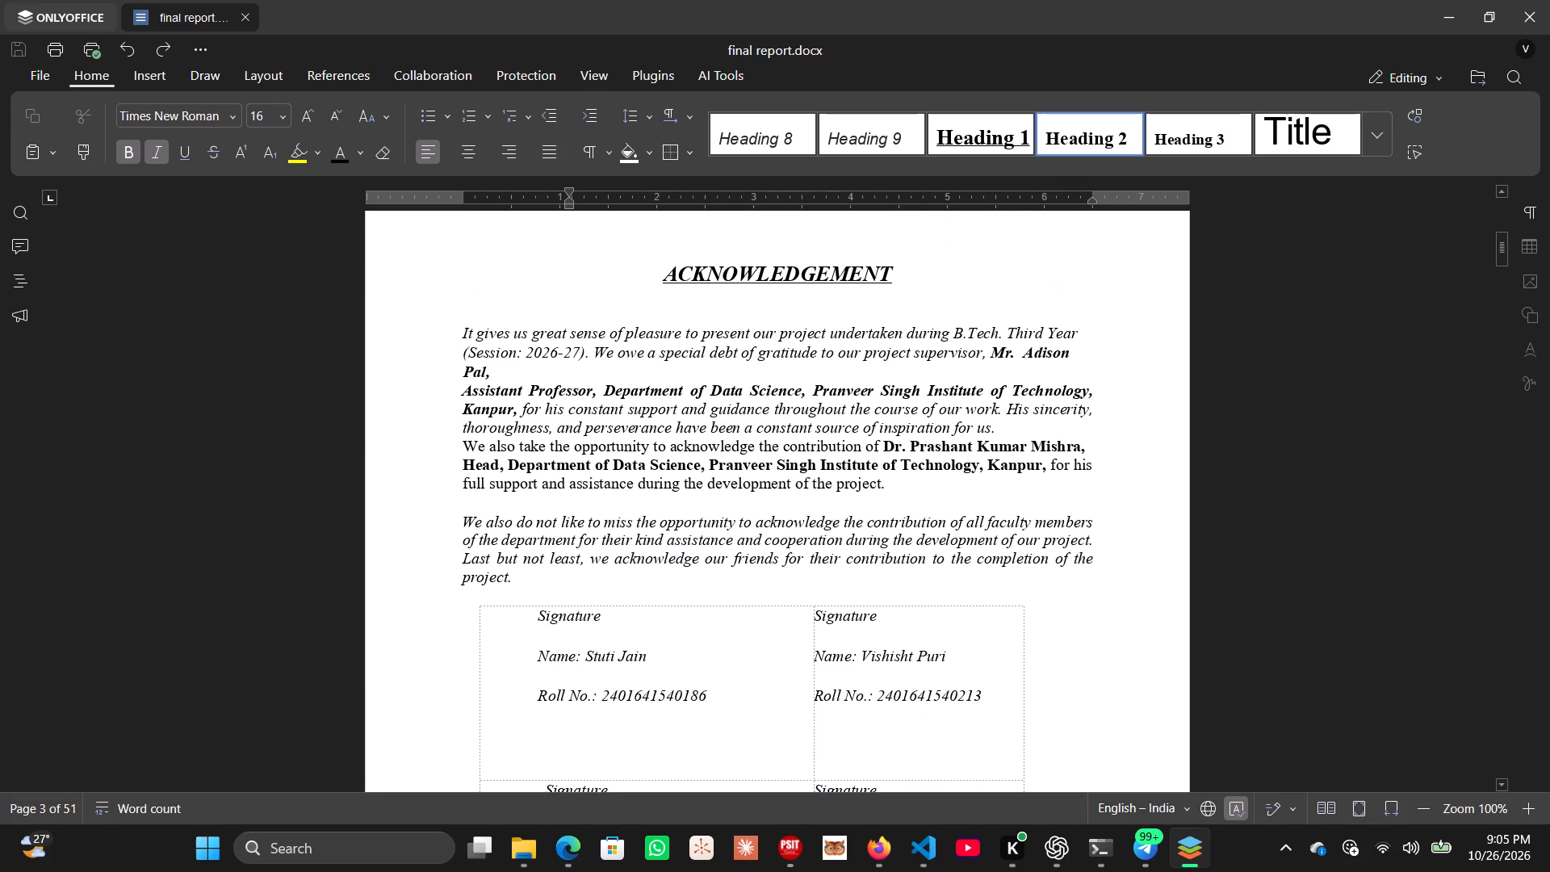
pyautogui.scroll(-9, 715, 472)
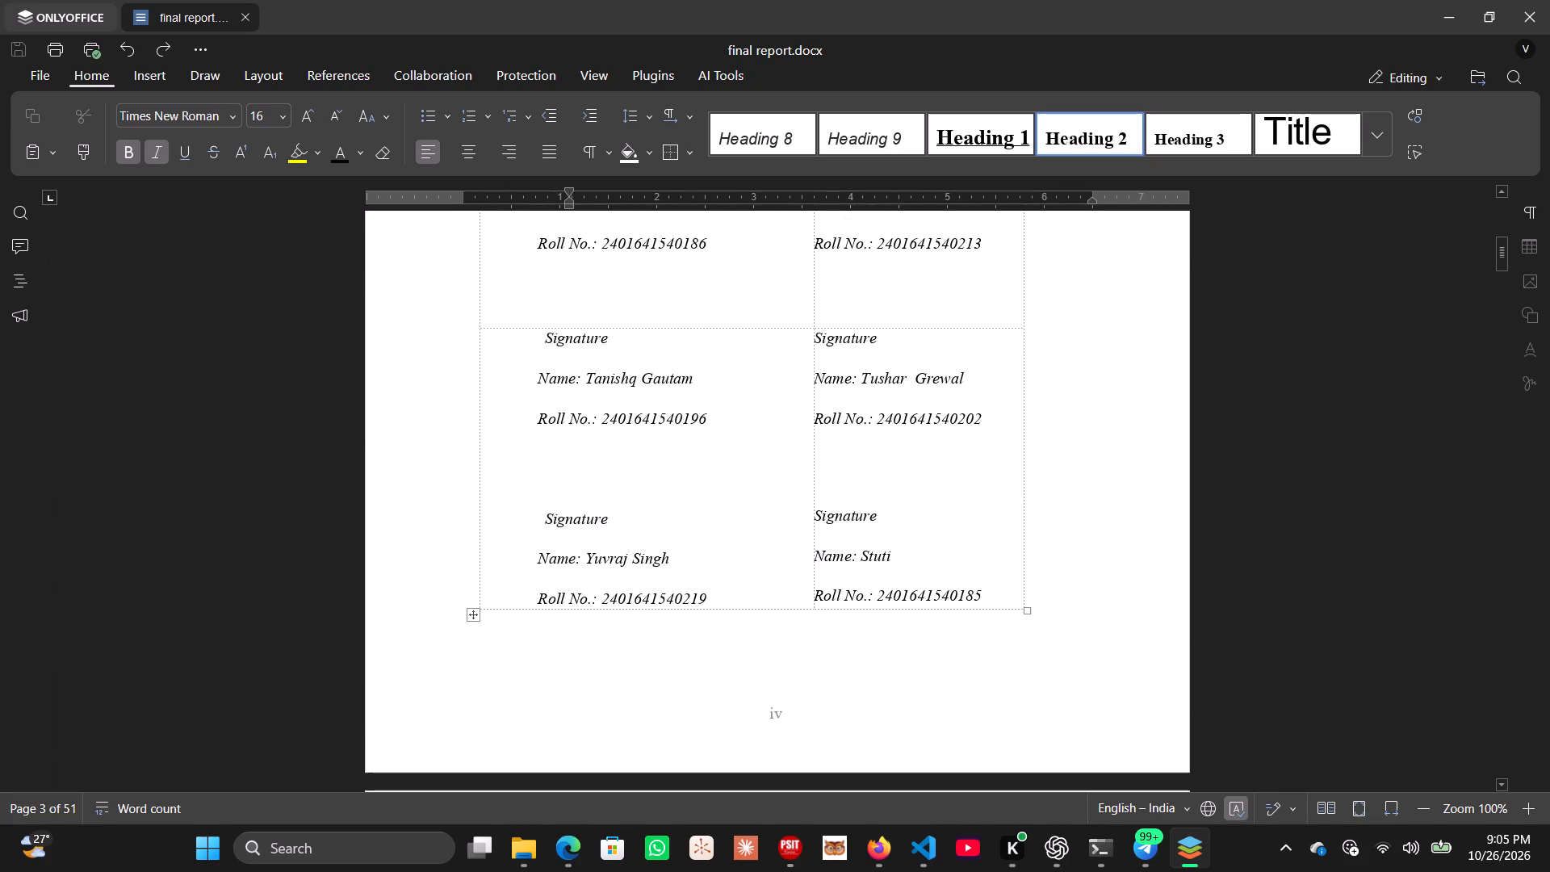
pyautogui.scroll(4, 715, 472)
pyautogui.scroll(-3, 713, 472)
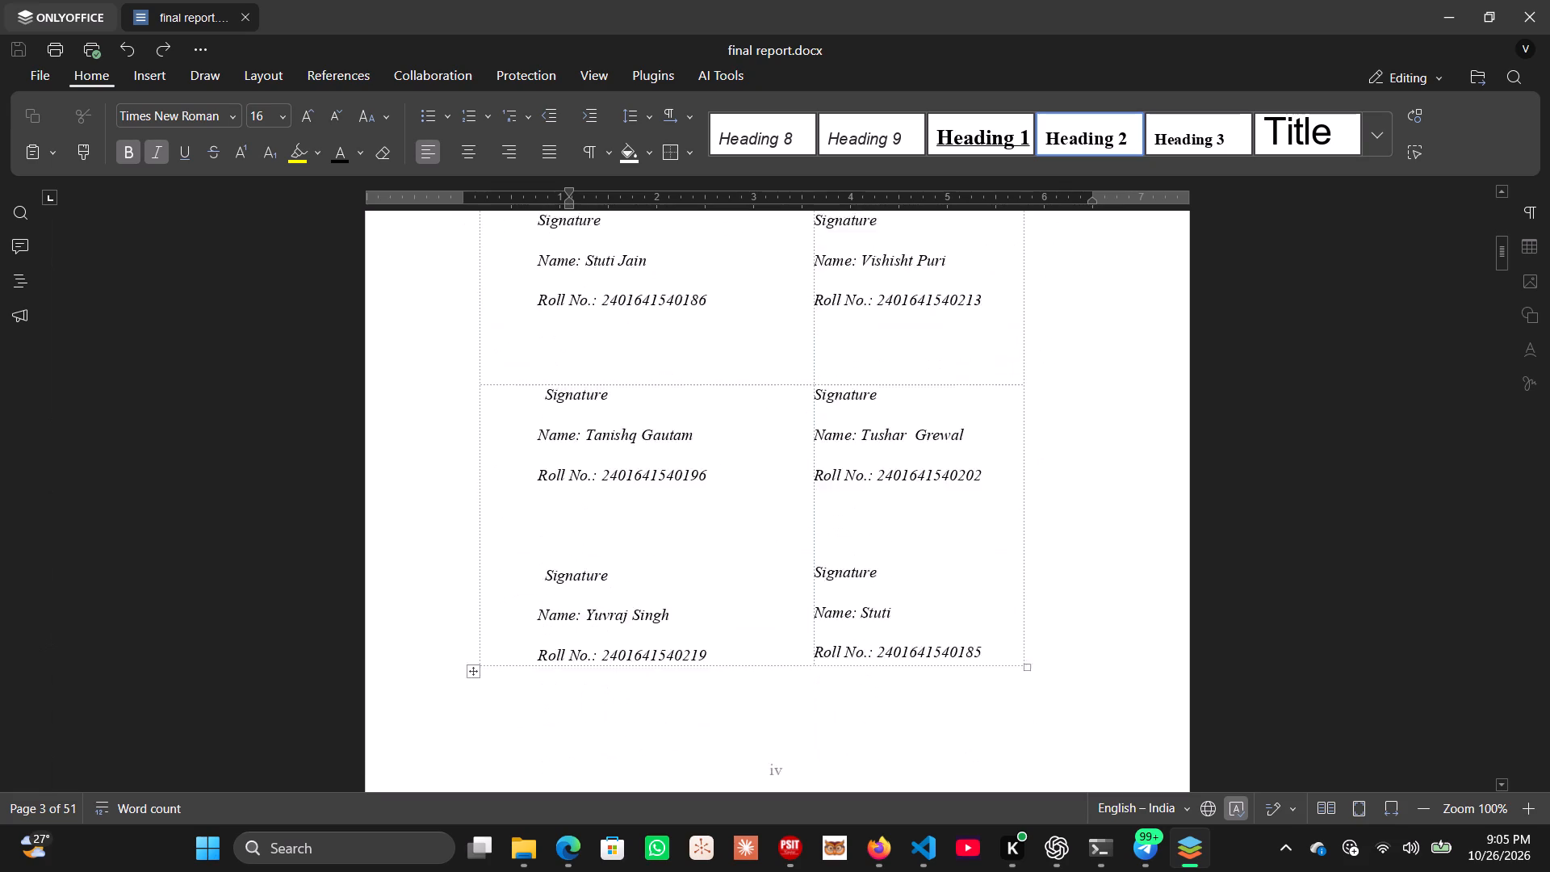
pyautogui.scroll(-1, 713, 472)
pyautogui.scroll(6, 697, 545)
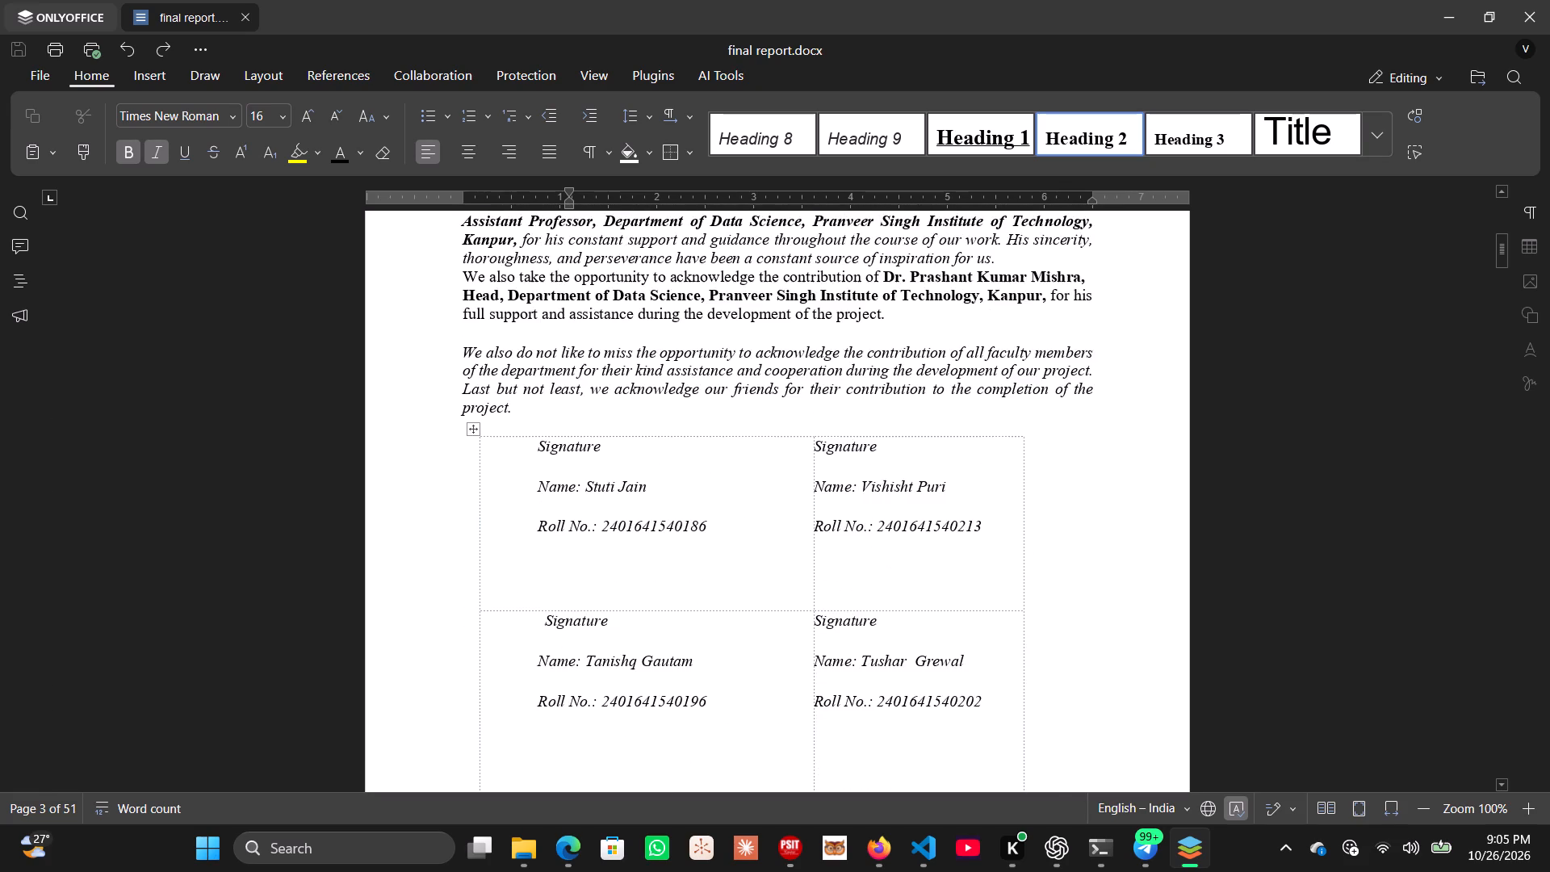
pyautogui.scroll(19, 687, 509)
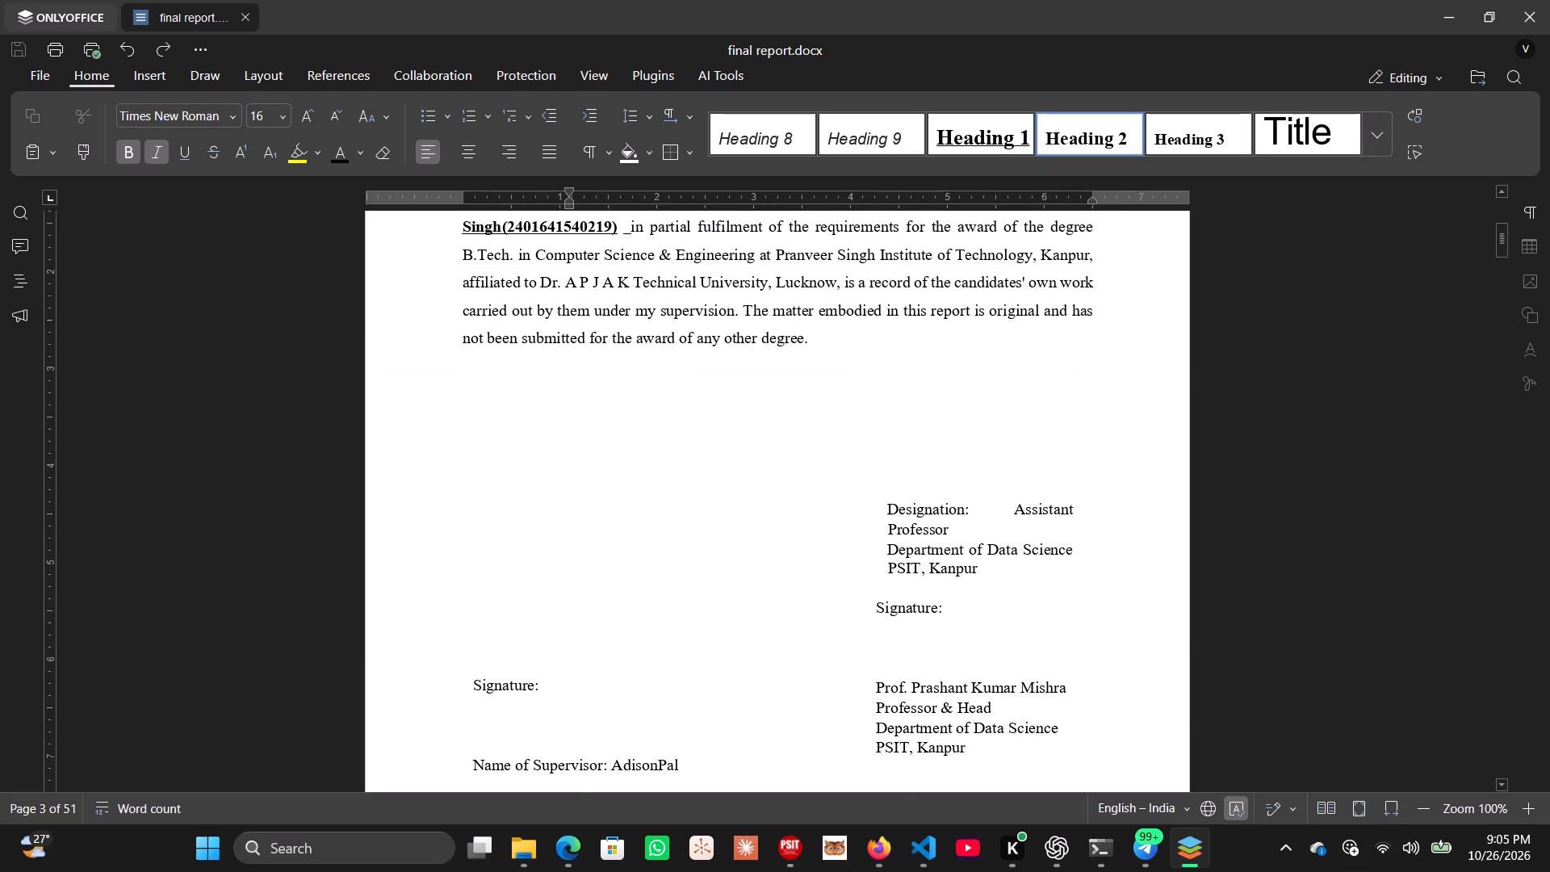
pyautogui.scroll(-5, 682, 522)
pyautogui.scroll(3, 789, 452)
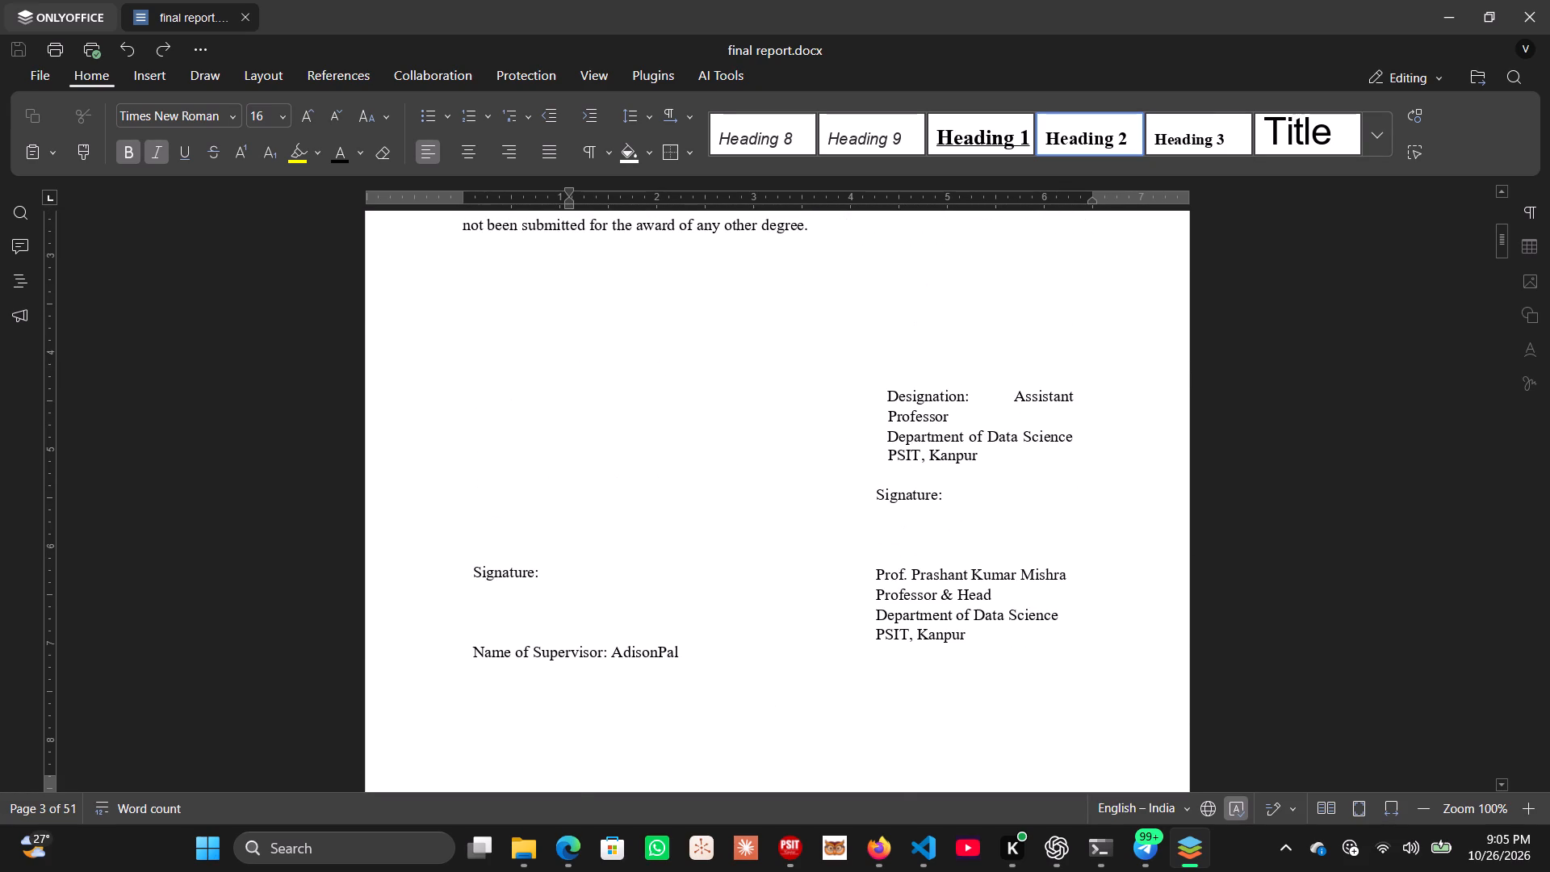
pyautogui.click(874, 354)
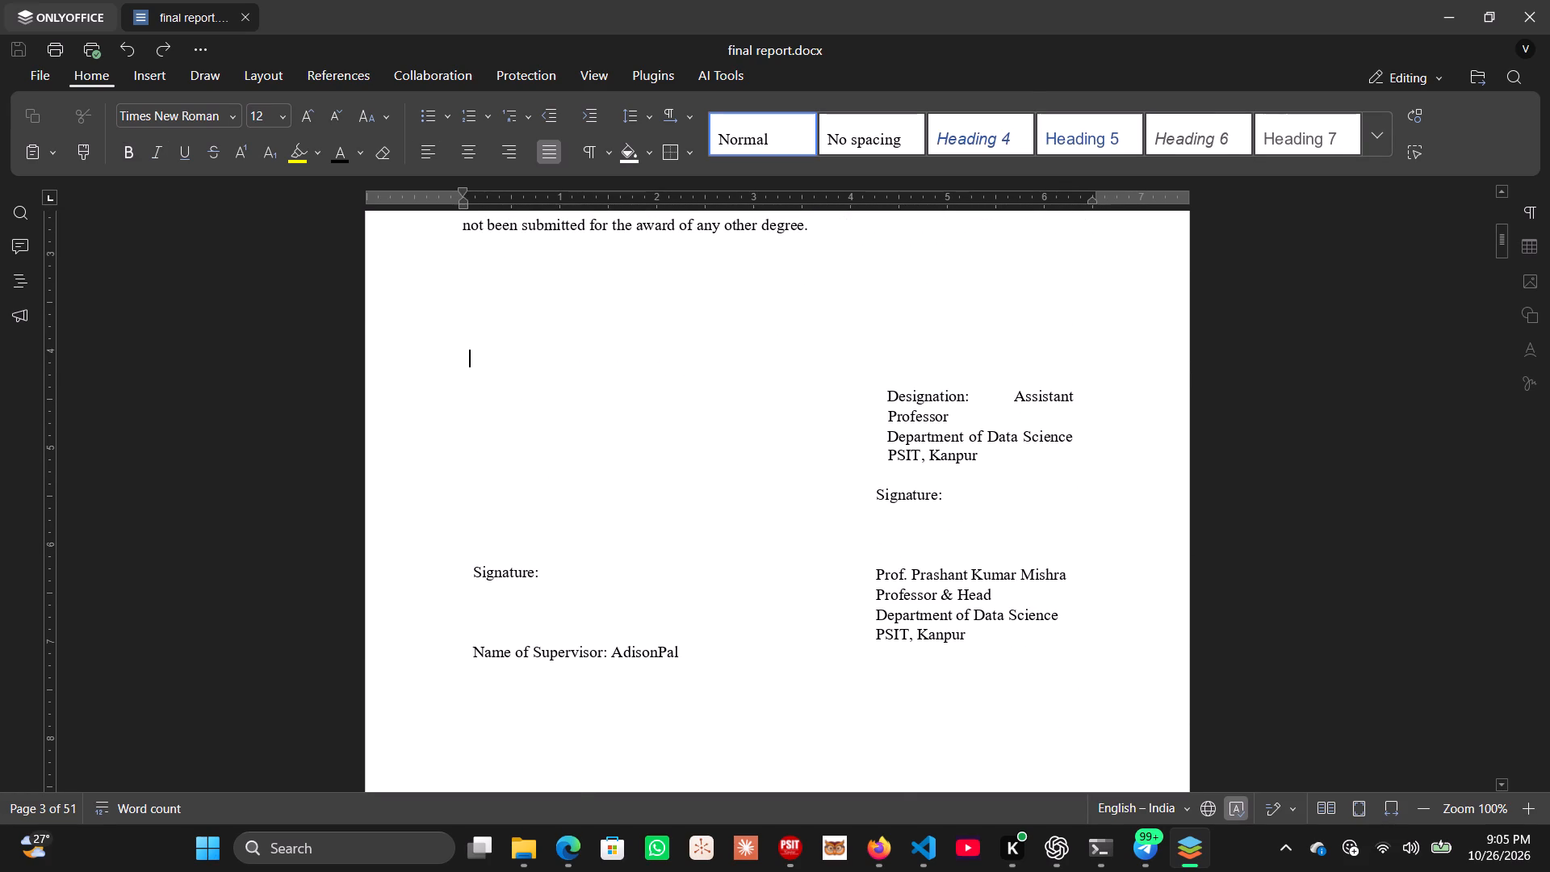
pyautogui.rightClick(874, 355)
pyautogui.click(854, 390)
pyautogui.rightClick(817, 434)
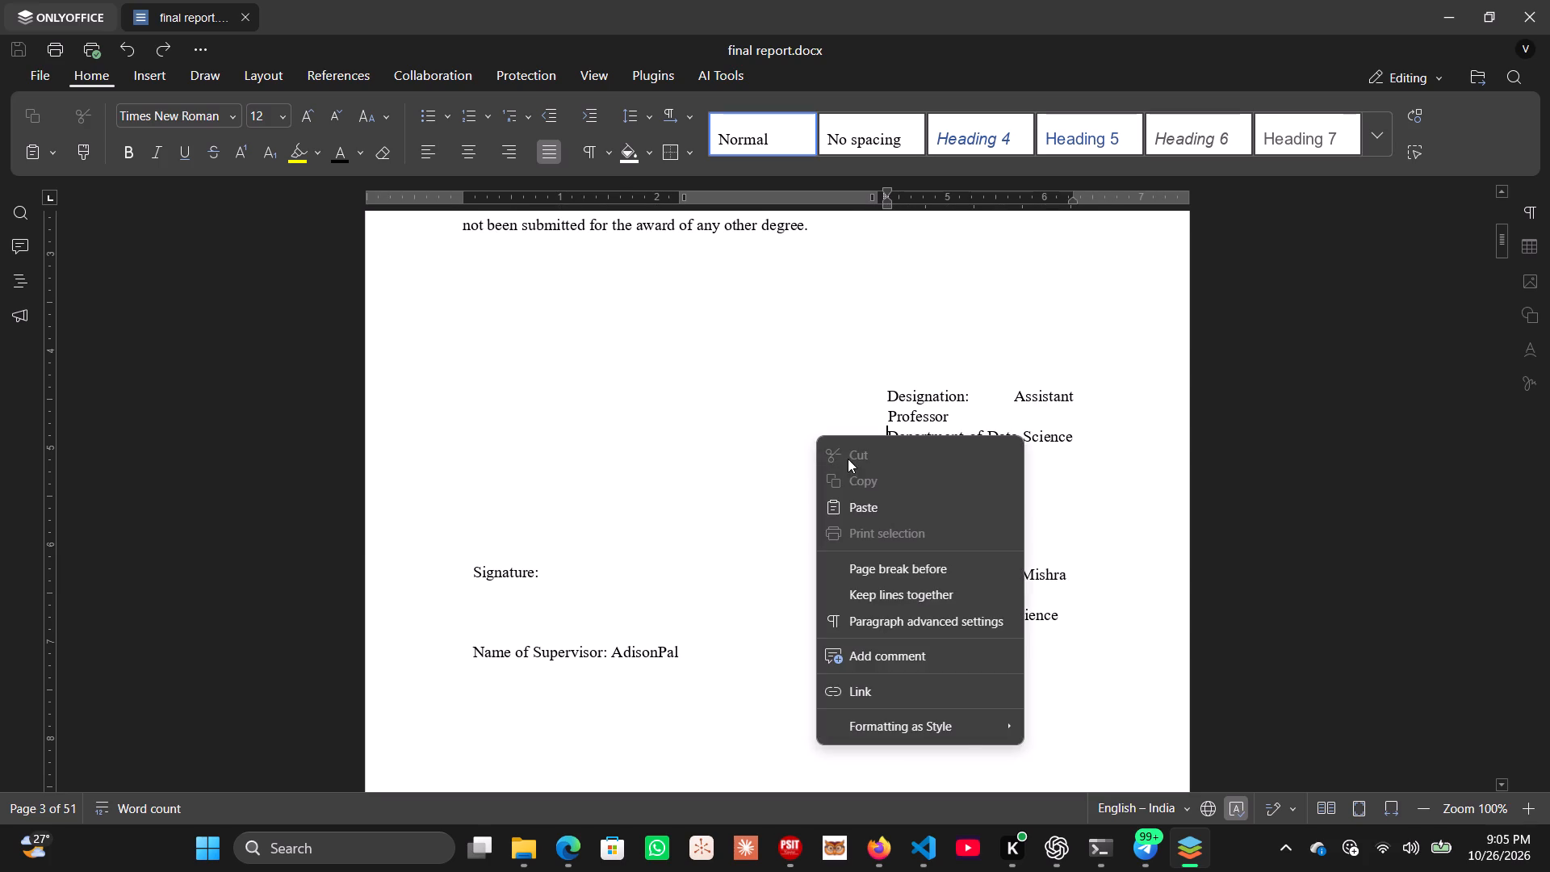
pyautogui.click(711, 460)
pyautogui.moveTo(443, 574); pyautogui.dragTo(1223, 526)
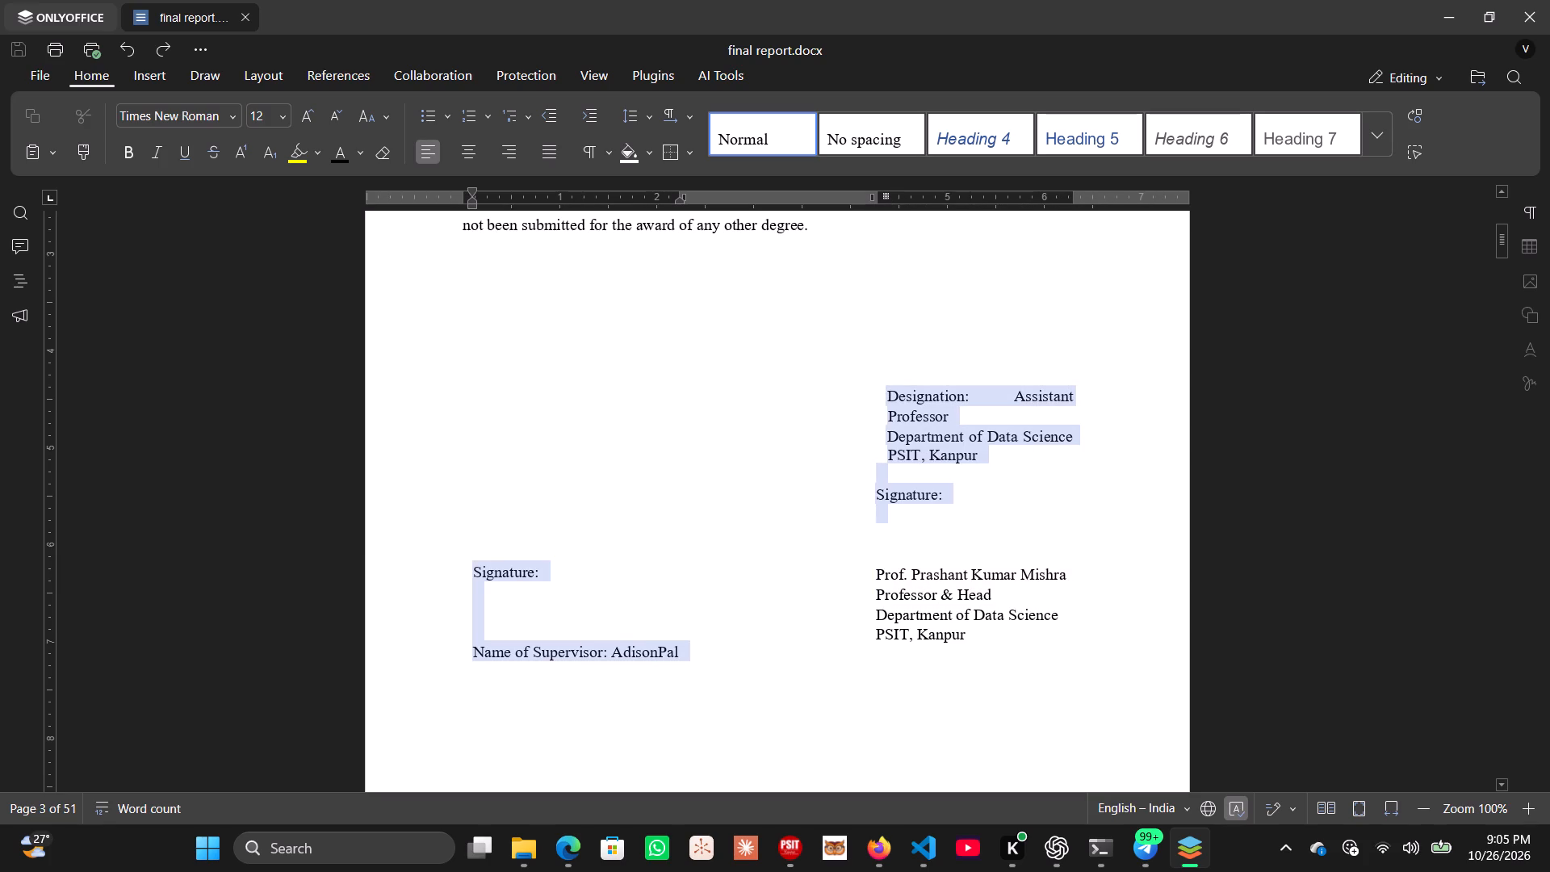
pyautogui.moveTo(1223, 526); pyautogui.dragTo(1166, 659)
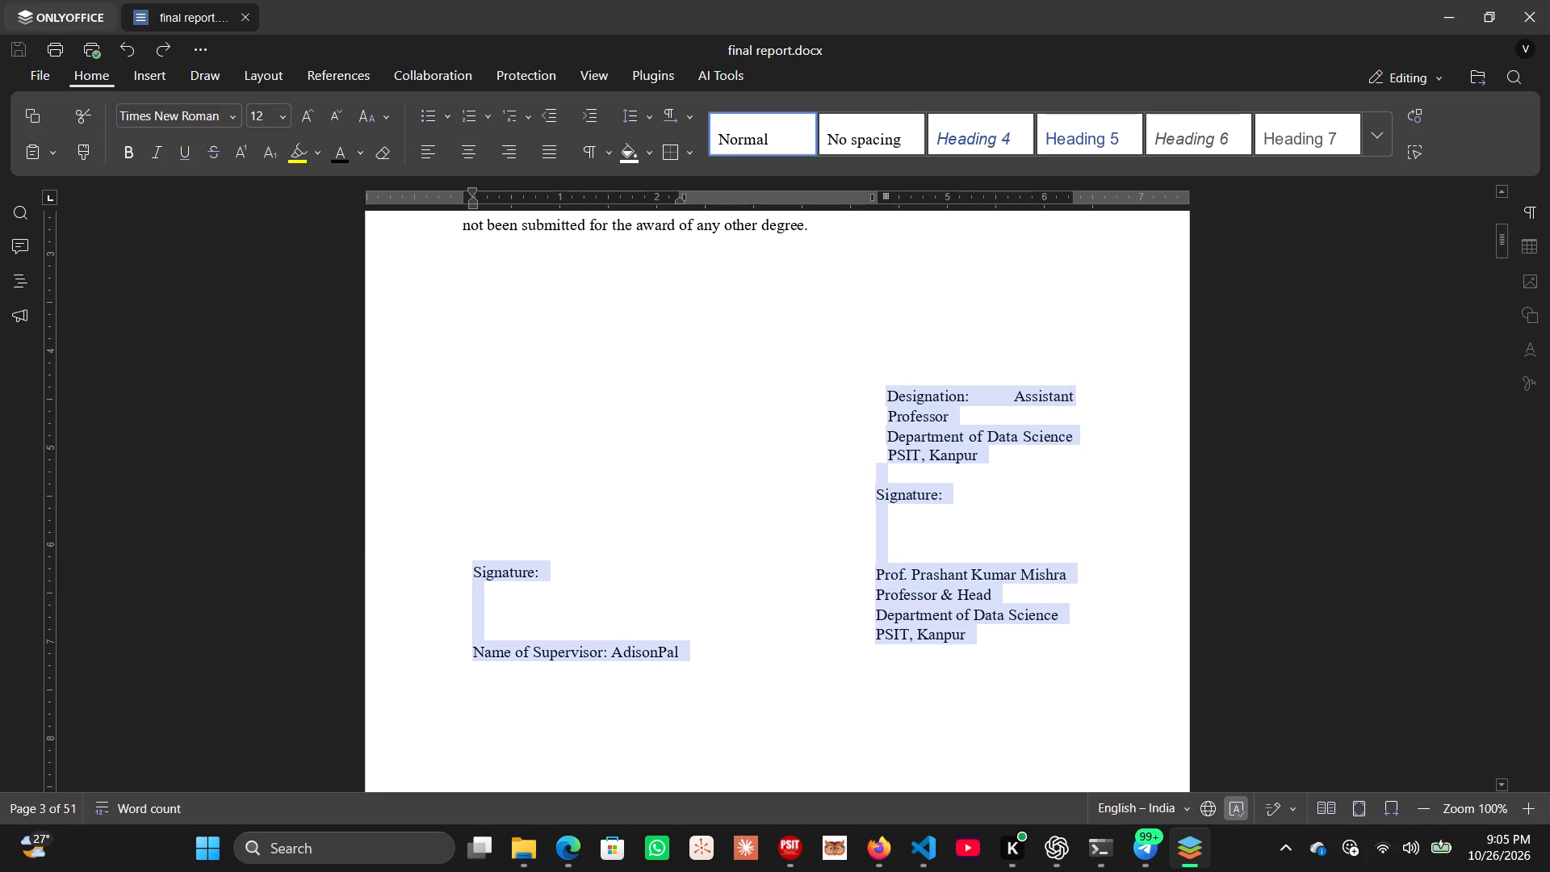
# Center-align the empty line directly above the supervisor's signature line in the Certificate's signature block.
pyautogui.click(639, 527)
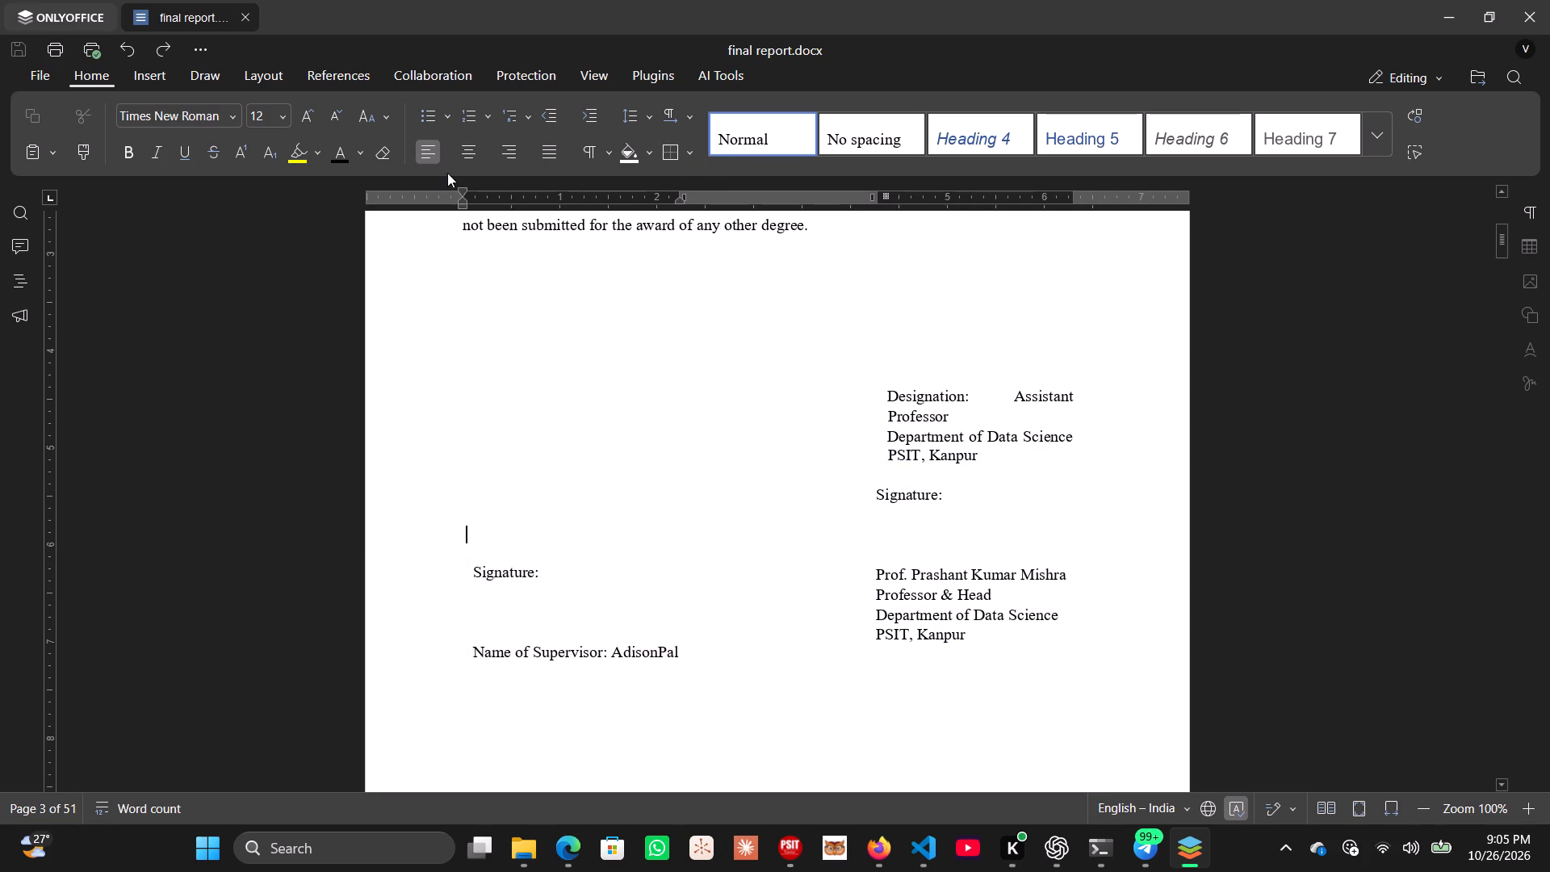
pyautogui.click(469, 157)
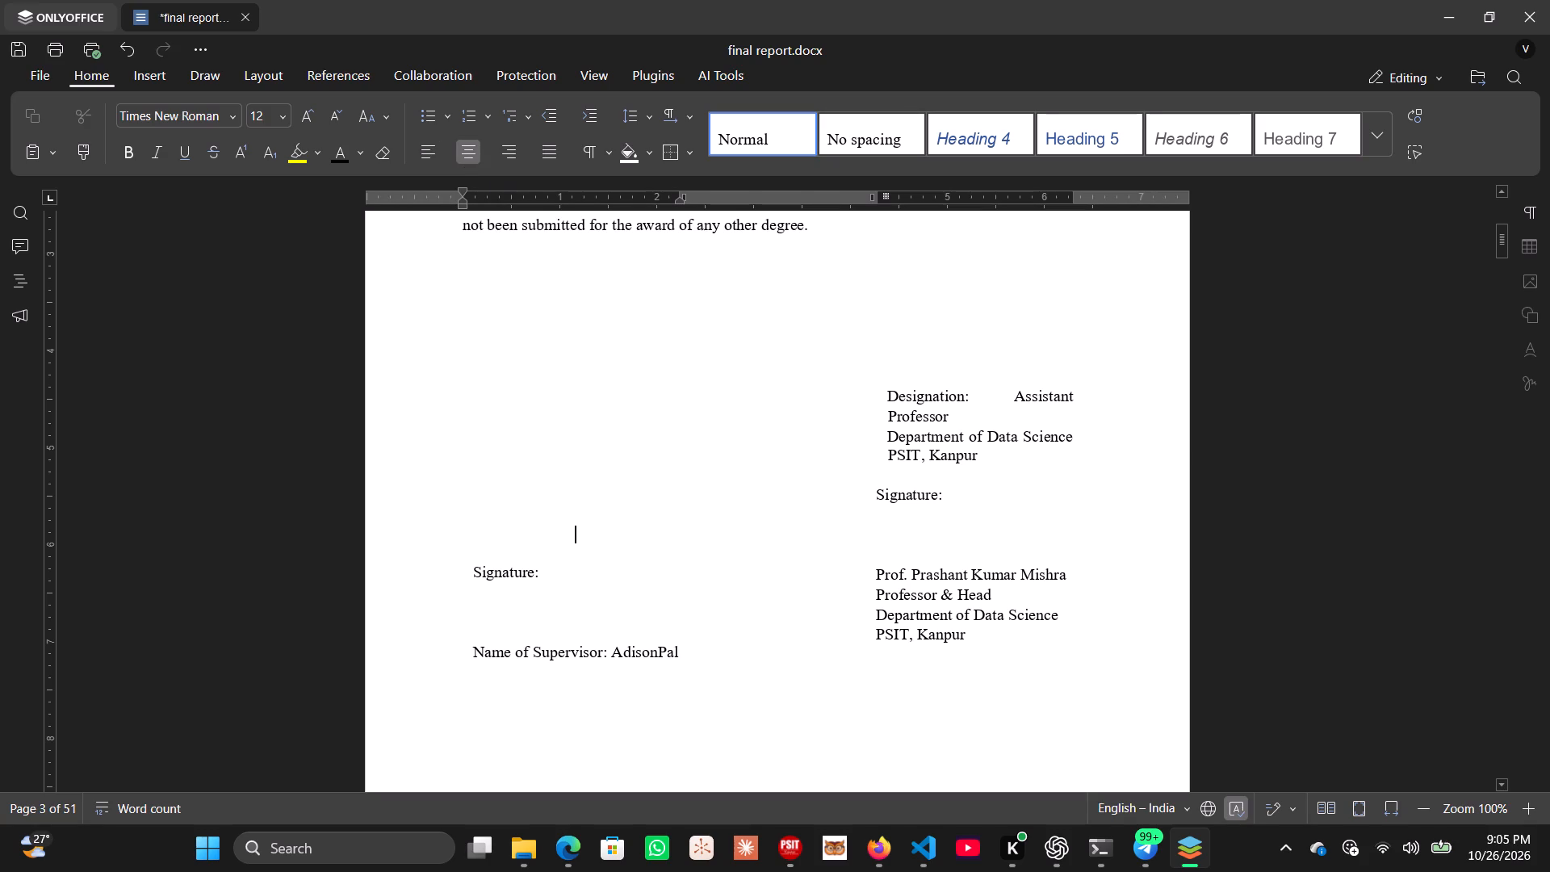